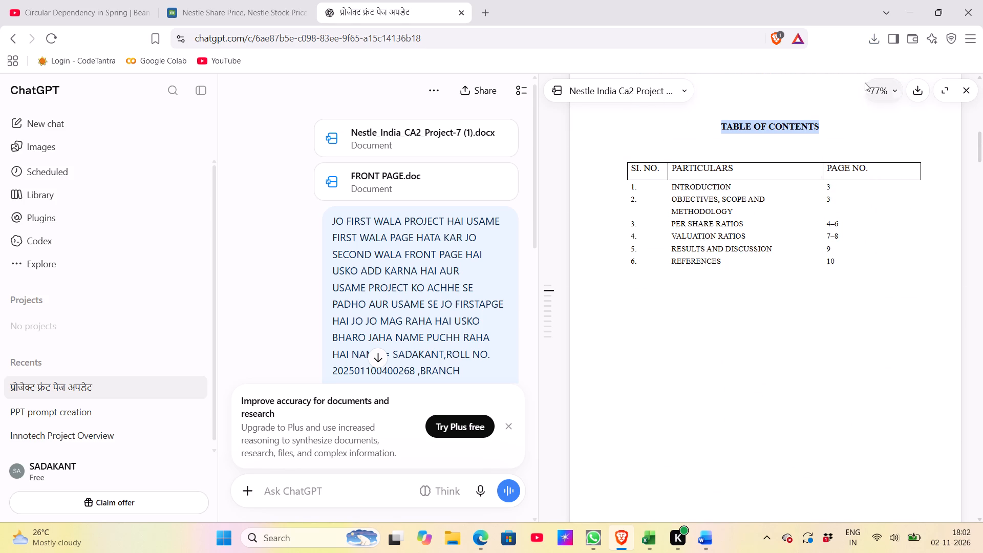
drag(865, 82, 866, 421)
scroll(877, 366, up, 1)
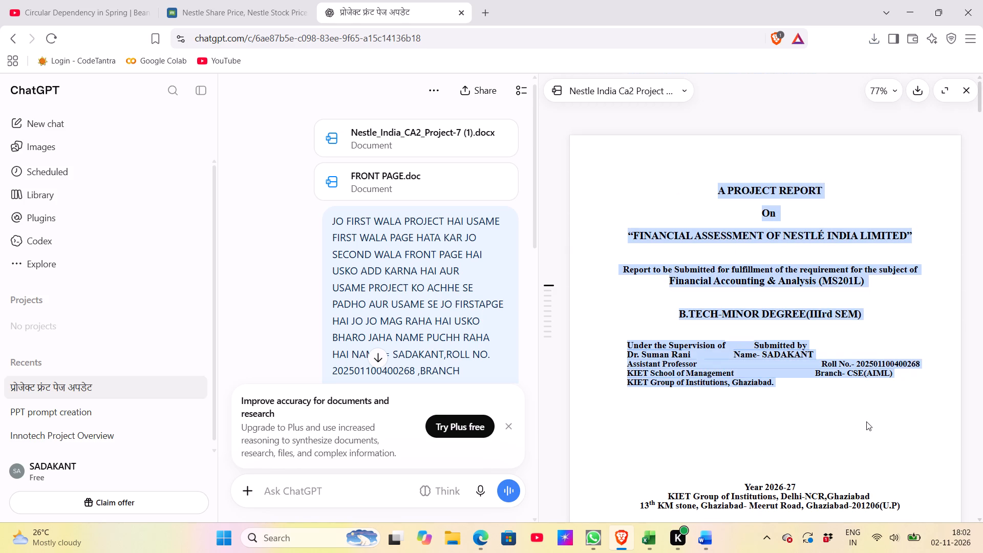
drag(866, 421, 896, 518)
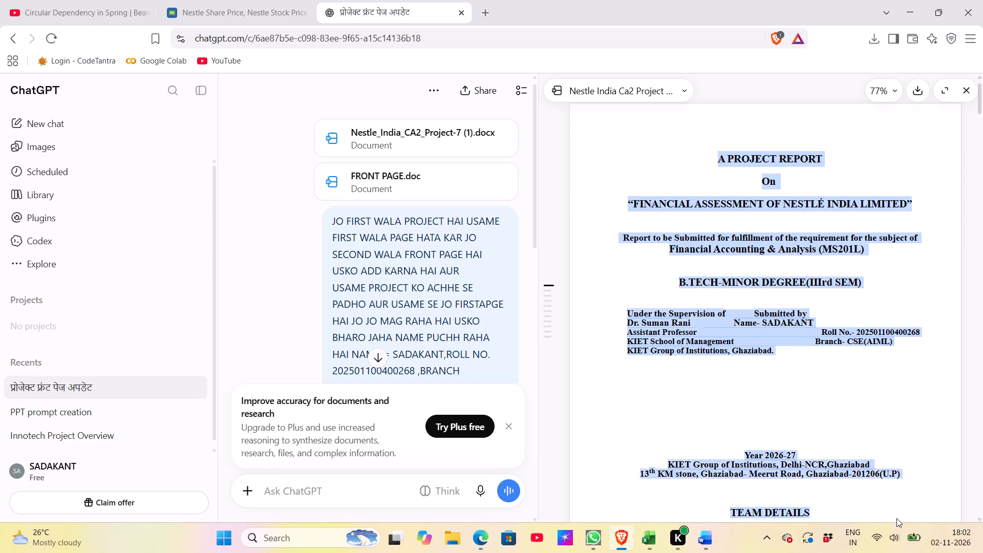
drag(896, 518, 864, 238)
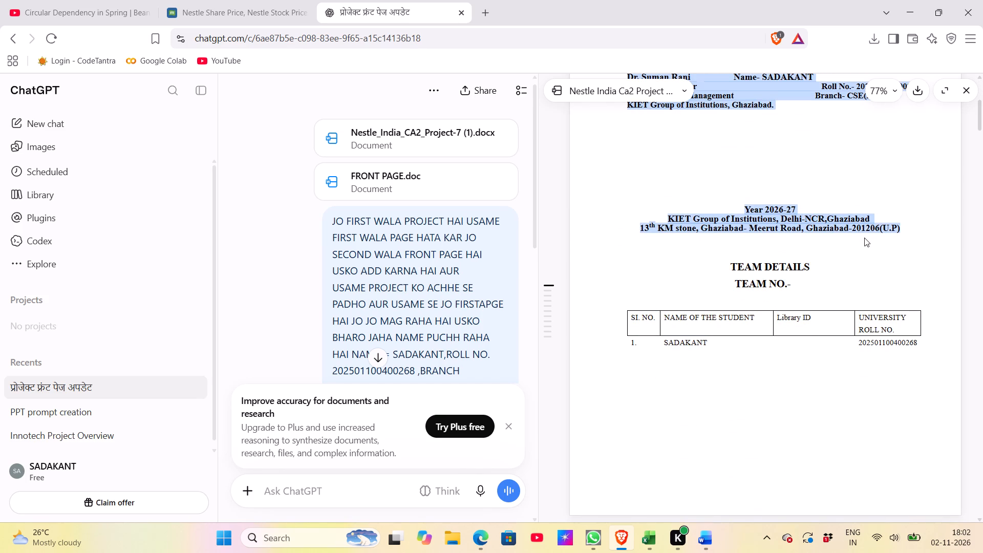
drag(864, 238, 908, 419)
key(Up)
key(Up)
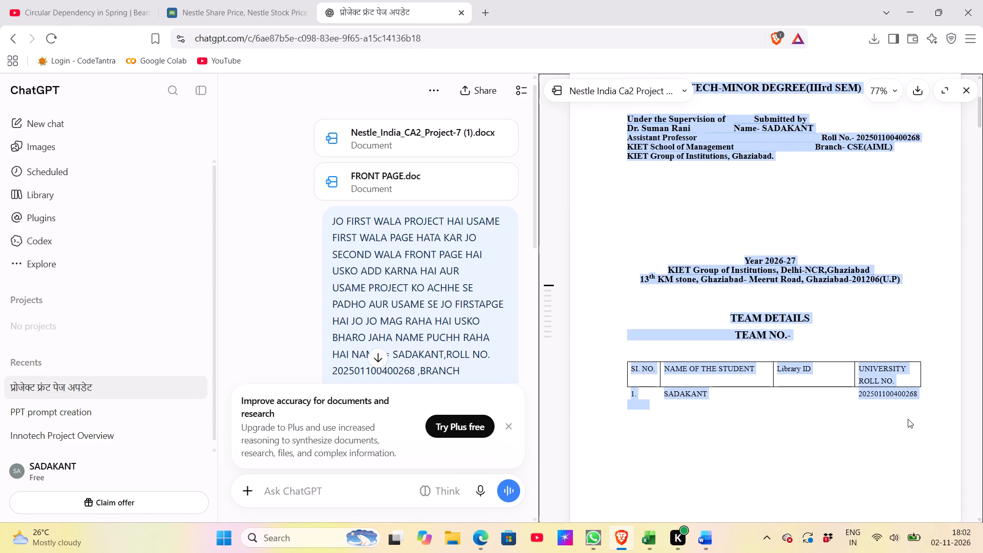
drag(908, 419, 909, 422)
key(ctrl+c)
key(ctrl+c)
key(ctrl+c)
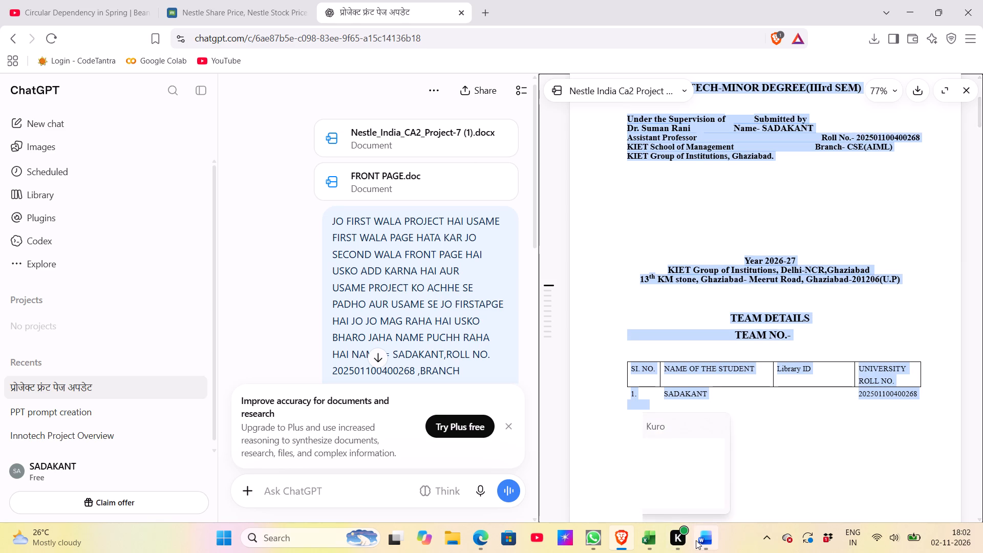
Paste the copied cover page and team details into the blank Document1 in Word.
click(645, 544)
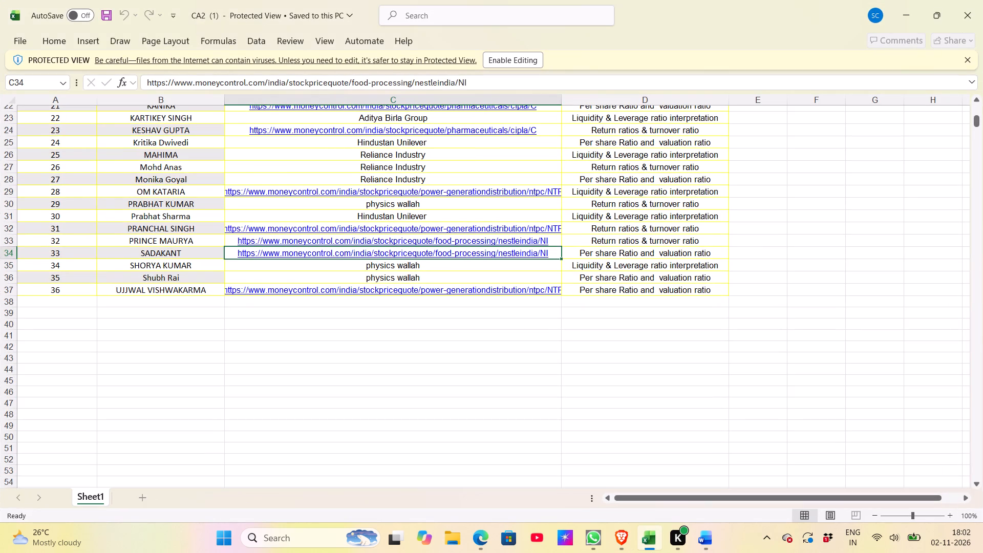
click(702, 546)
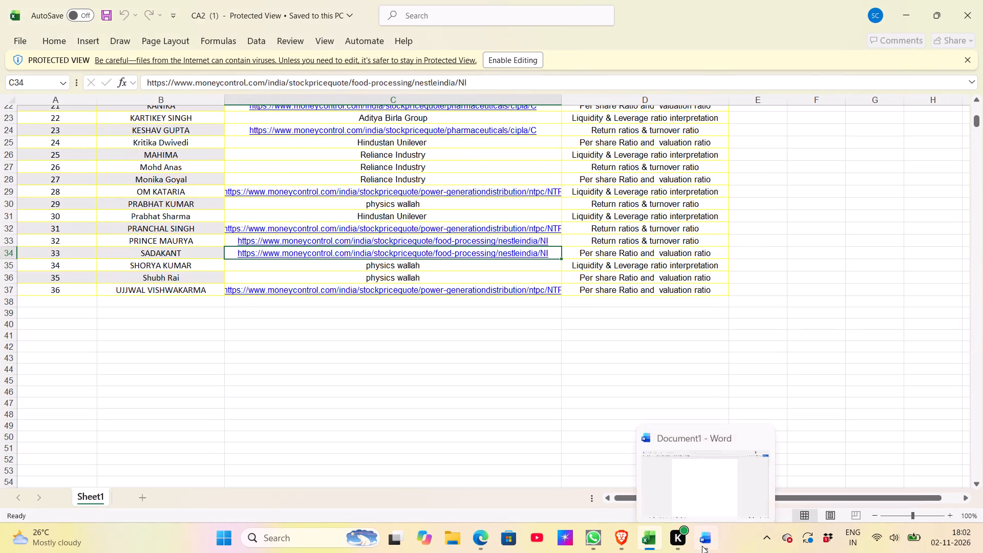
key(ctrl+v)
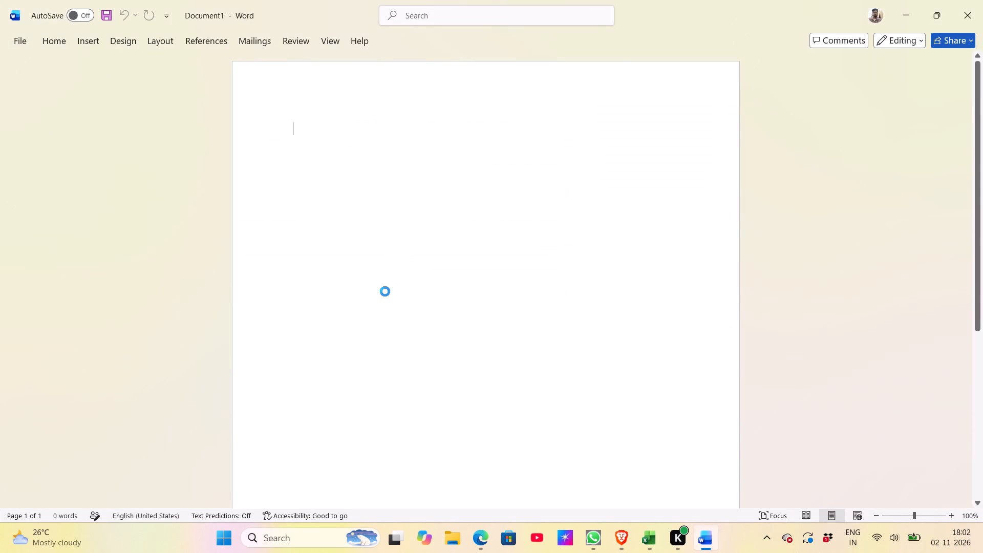
Examine the layout of the pasted cover page text and the team details table.
scroll(385, 291, up, 2)
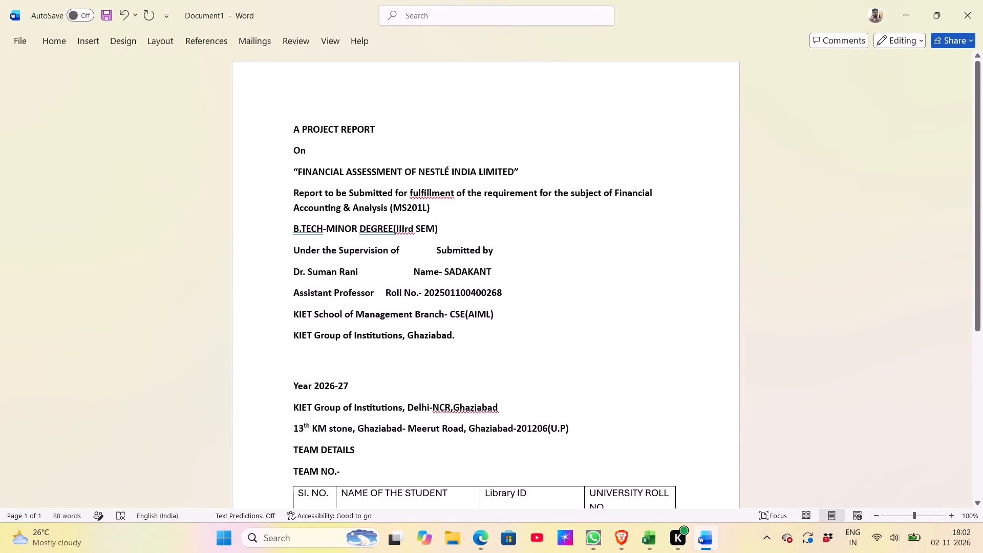
scroll(385, 291, up, 1)
scroll(385, 291, down, 1)
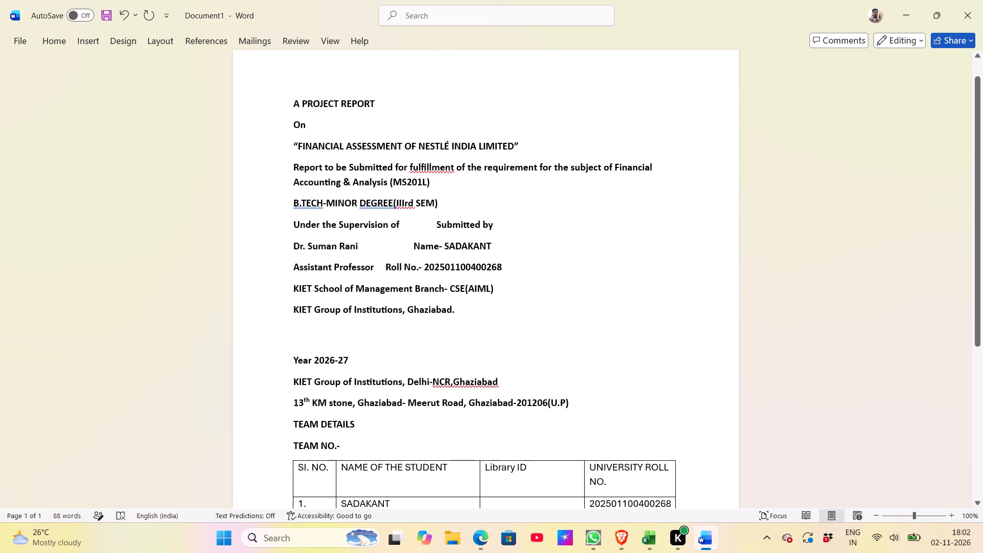
scroll(389, 108, up, 3)
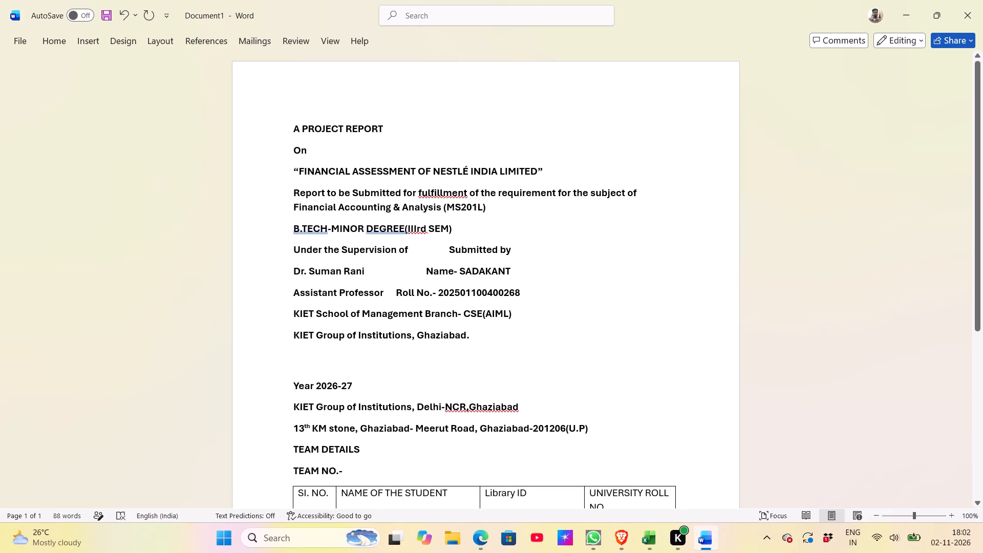
click(292, 130)
scroll(568, 147, down, 2)
scroll(568, 147, up, 5)
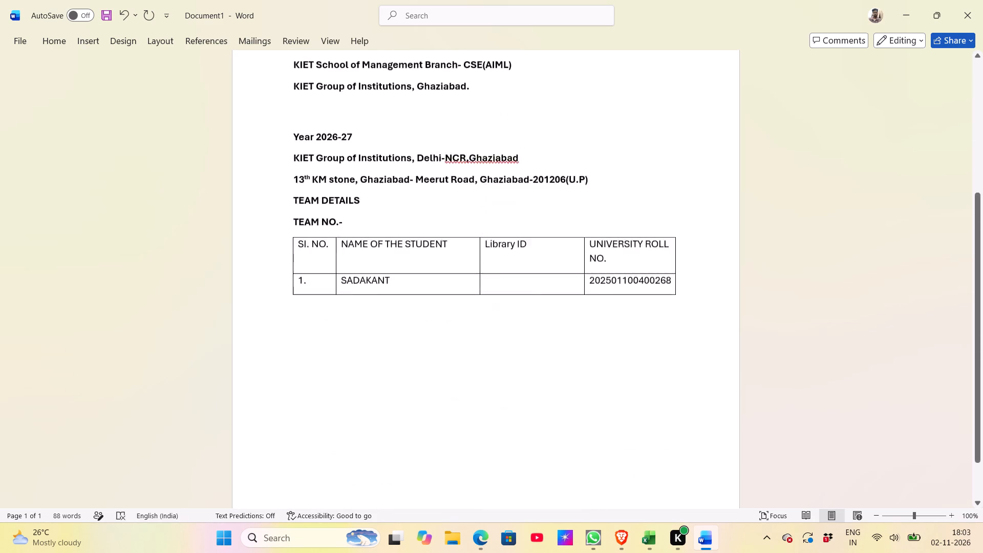
scroll(568, 147, up, 1)
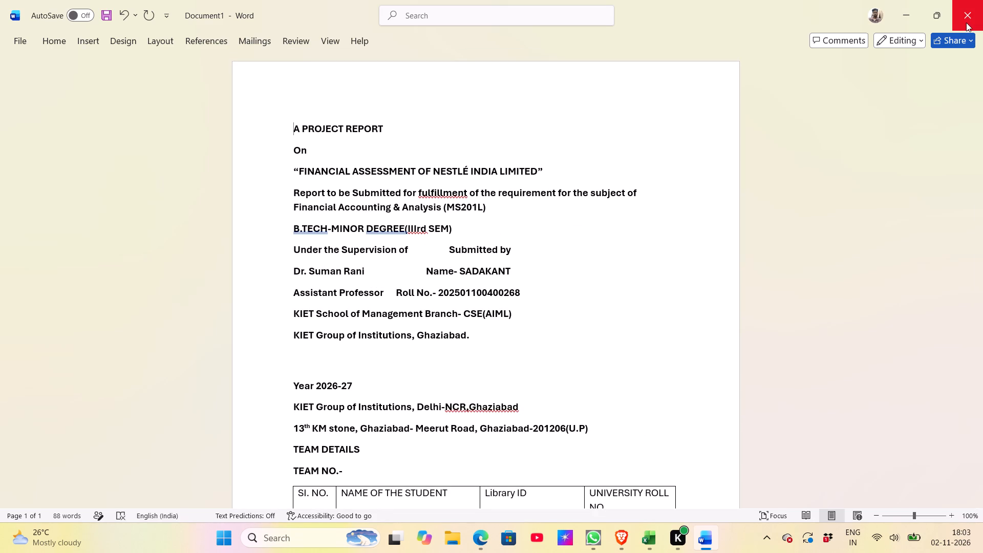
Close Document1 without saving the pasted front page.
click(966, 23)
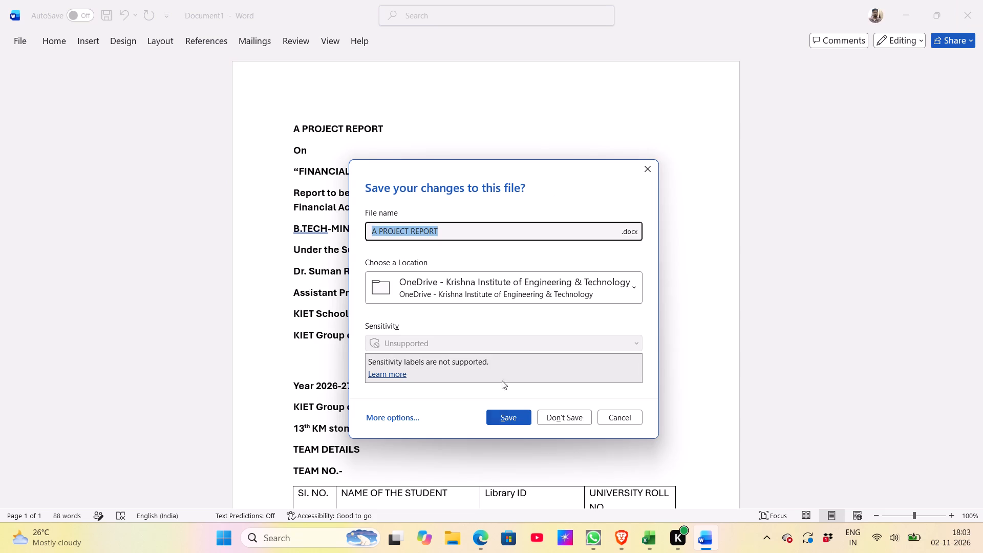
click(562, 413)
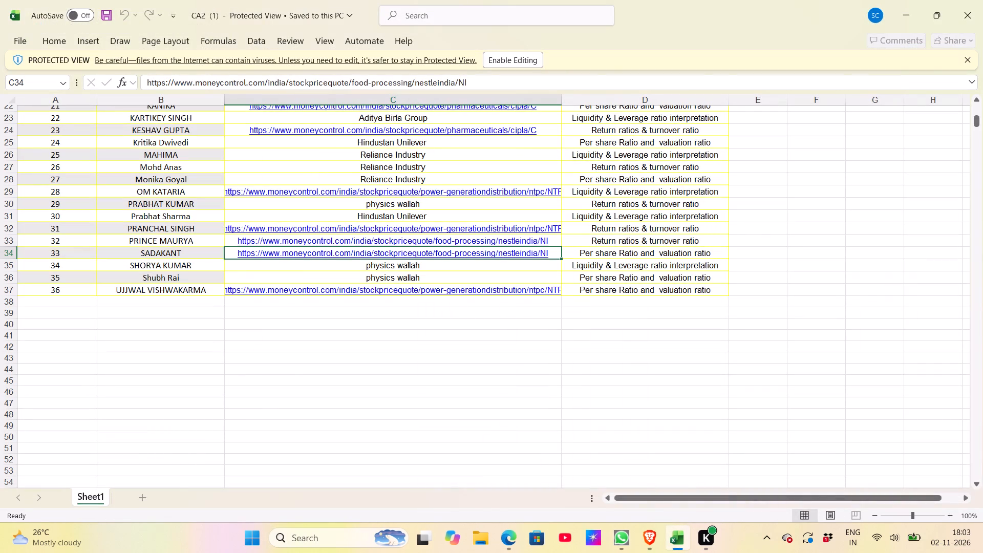
Switch to File Explorer and look through the Downloads folder for the finished Nestlé India CA-2 project report.
click(914, 9)
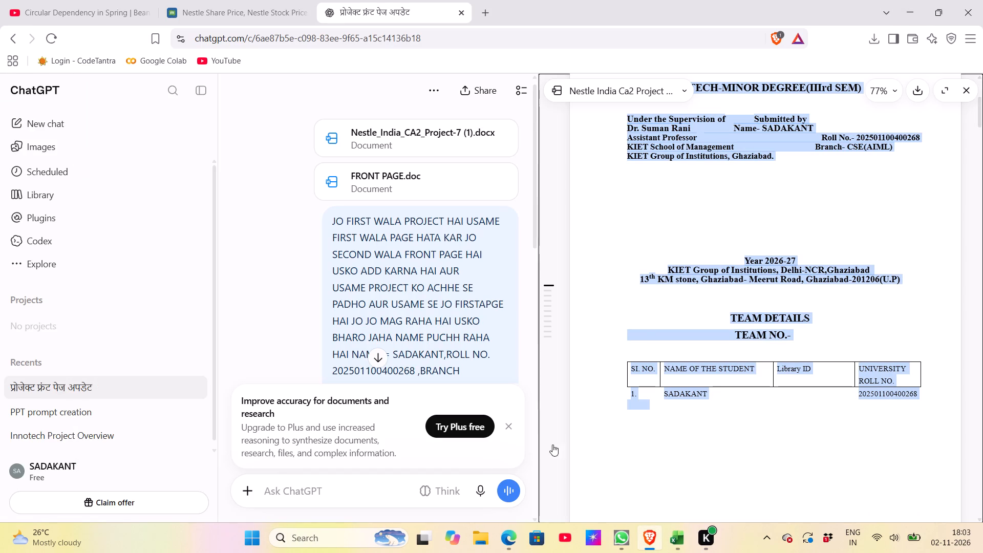
double_click(475, 540)
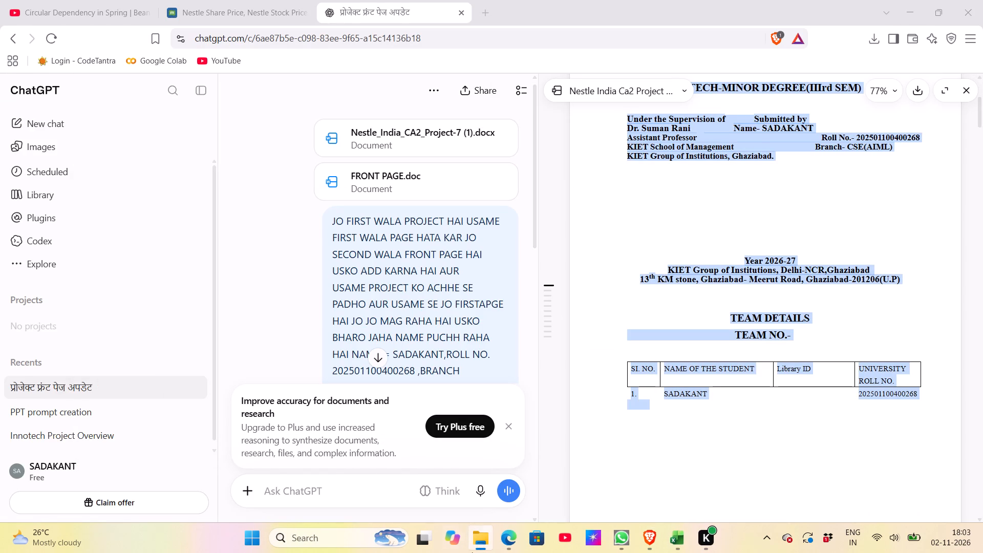
click(480, 551)
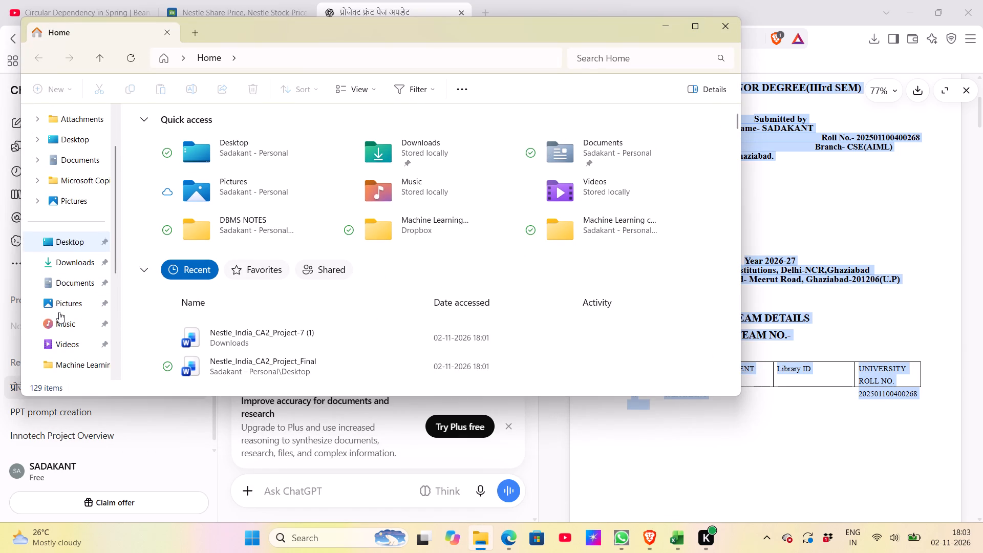
double_click(56, 275)
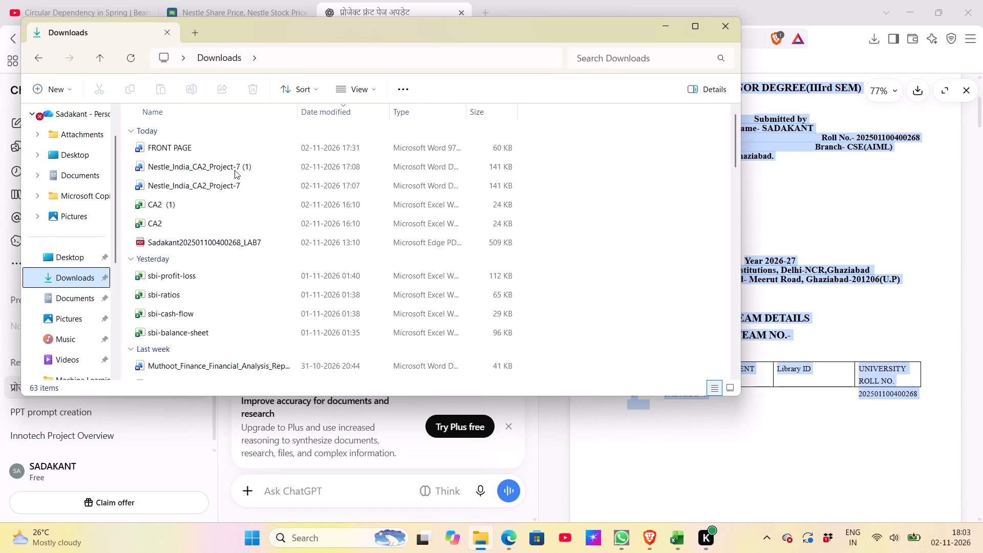
scroll(260, 168, up, 1)
double_click(70, 276)
scroll(205, 316, up, 1)
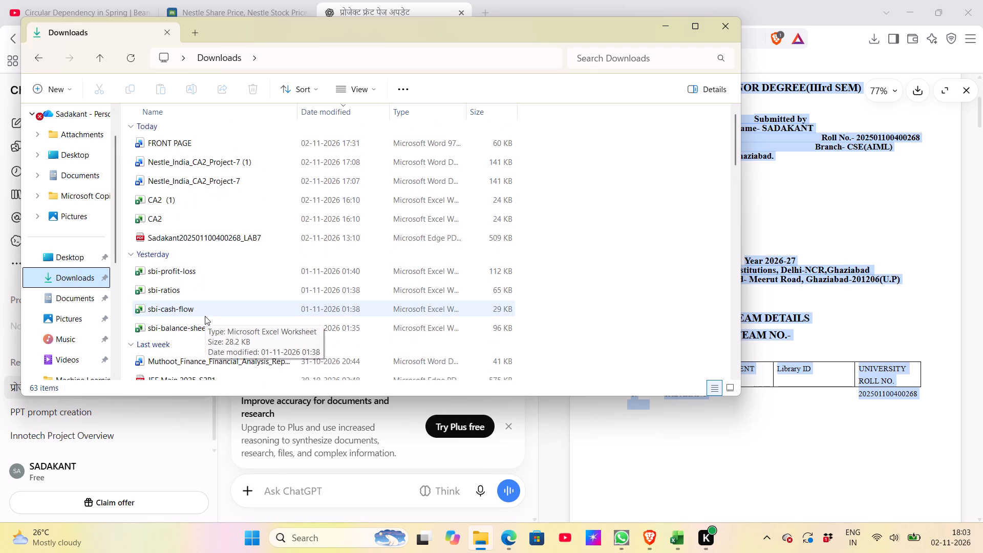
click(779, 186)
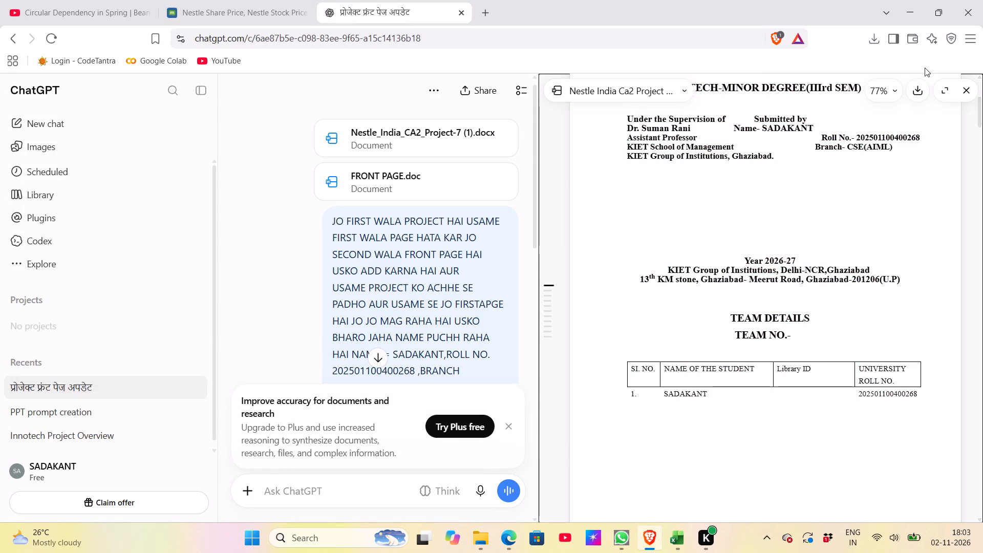
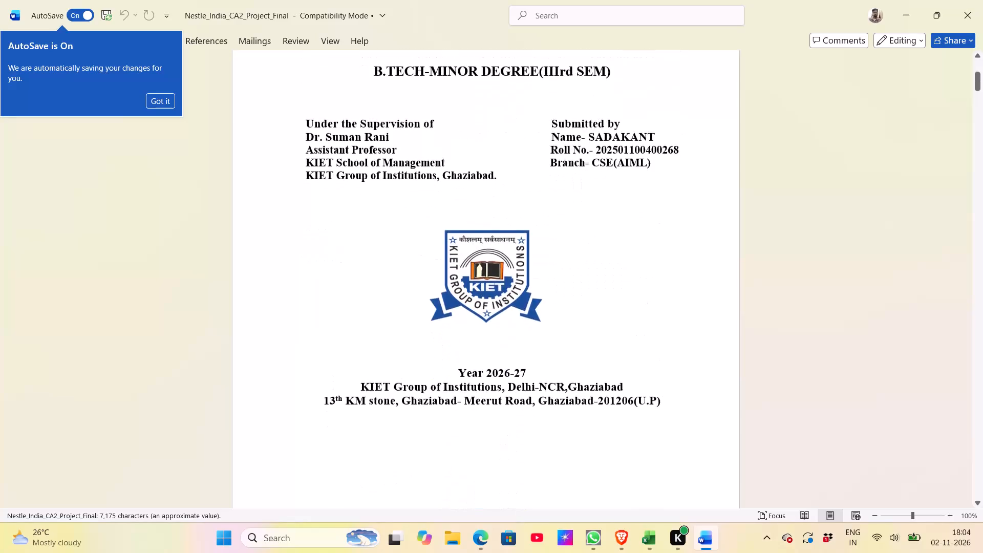
Increase the text size of the team details table by one step, to 12 pt.
scroll(489, 229, up, 3)
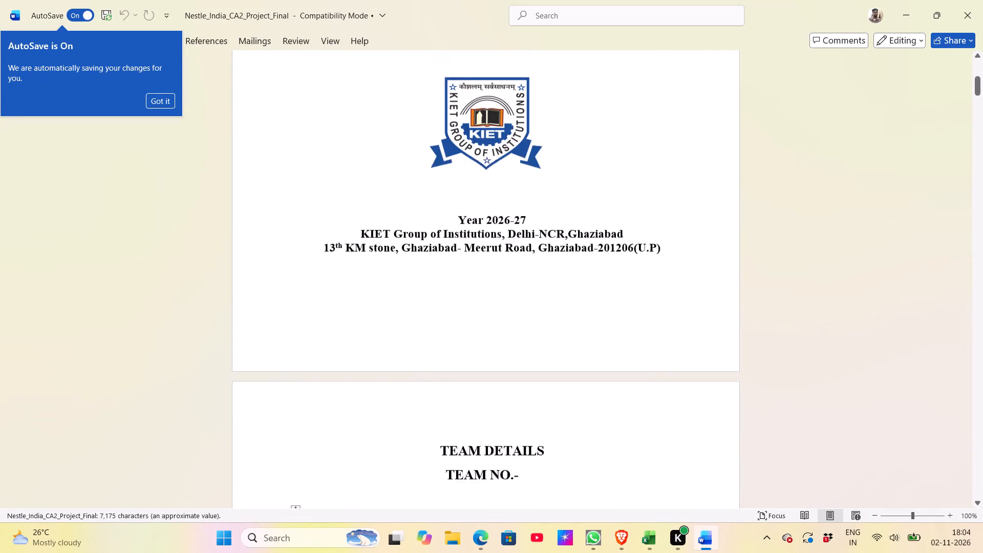
scroll(489, 229, up, 3)
scroll(489, 229, down, 2)
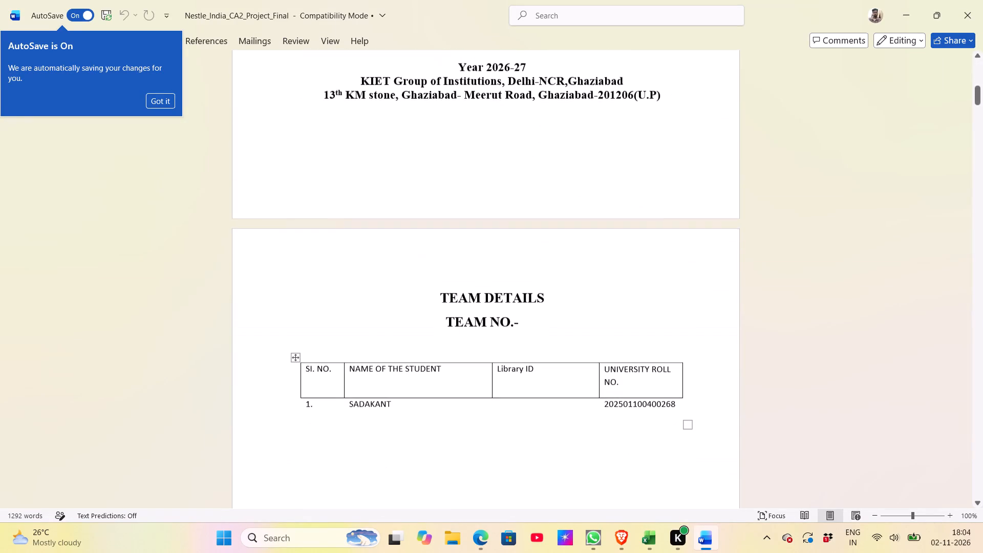
scroll(489, 229, down, 2)
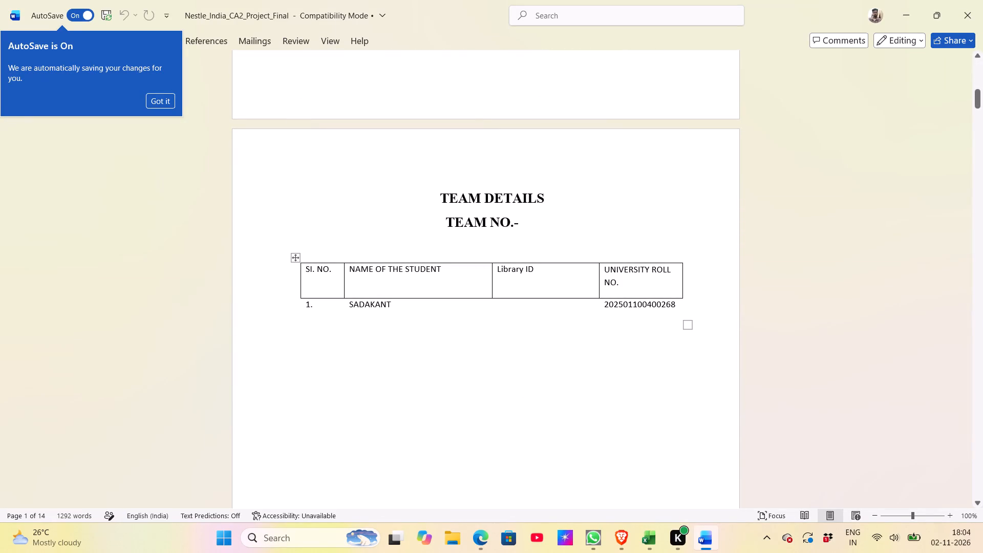
drag(309, 258, 343, 279)
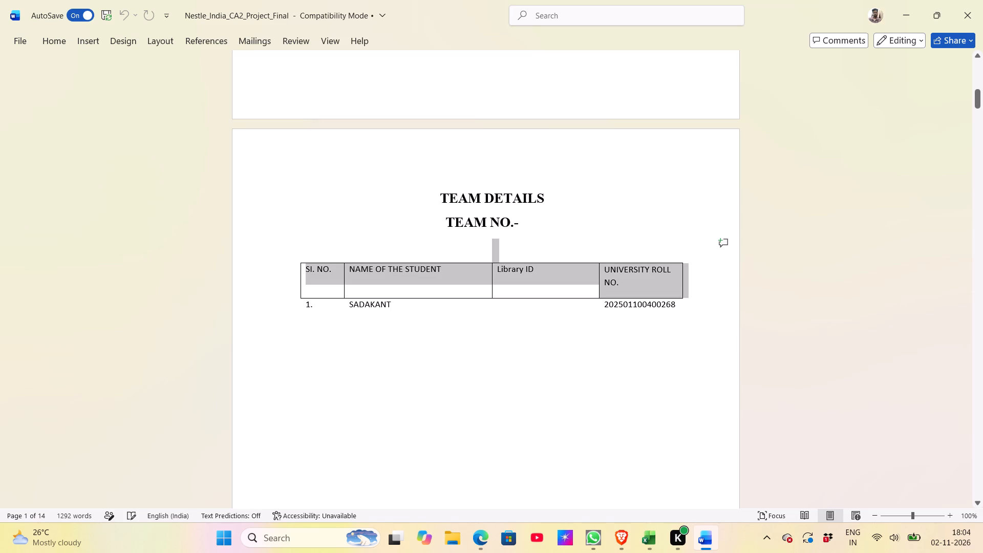
drag(343, 279, 389, 309)
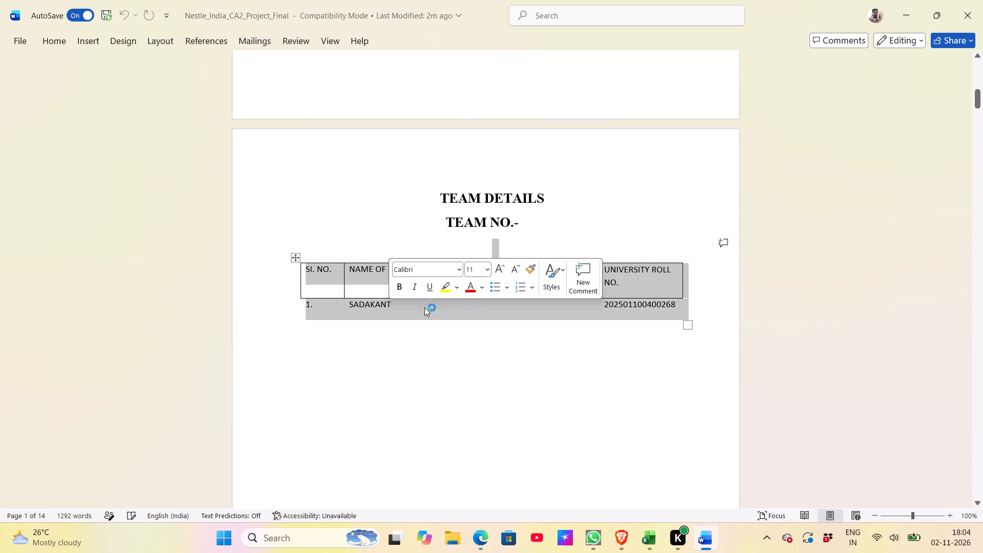
click(498, 269)
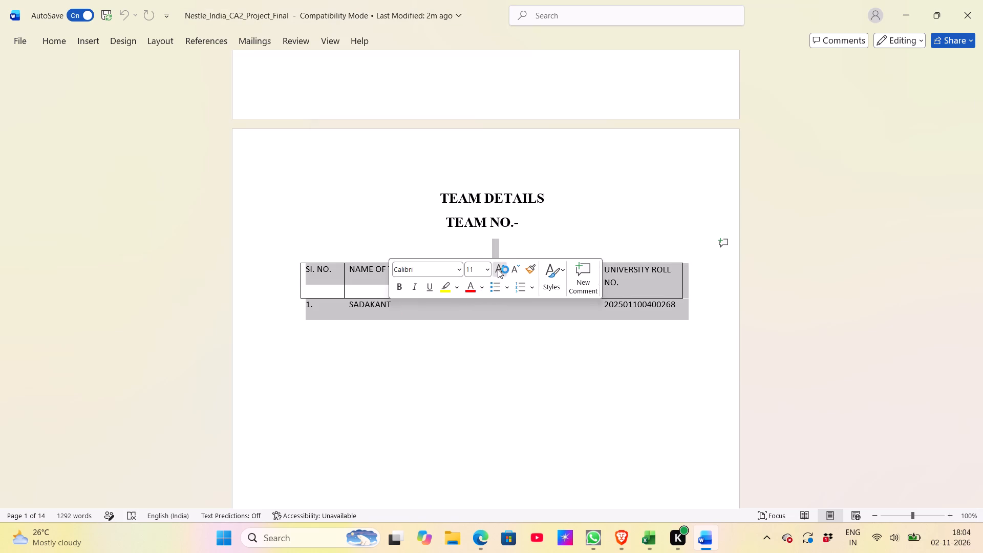
click(379, 224)
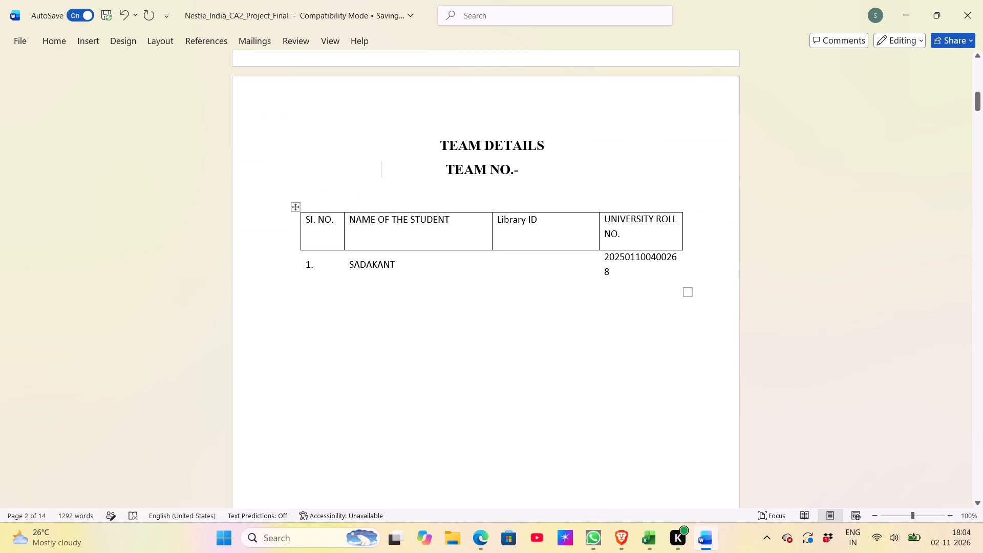
Widen the University Roll No. column so its heading and roll number each fit on one line.
drag(682, 232, 707, 233)
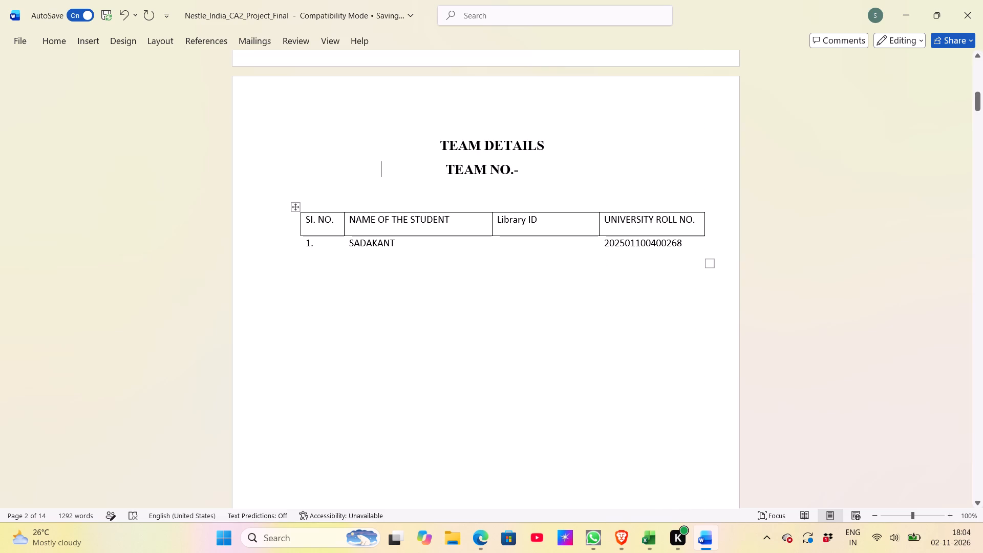
Delete the serial number "1." from the student's row in the team details table.
click(314, 244)
key(BackSpace)
key(BackSpace)
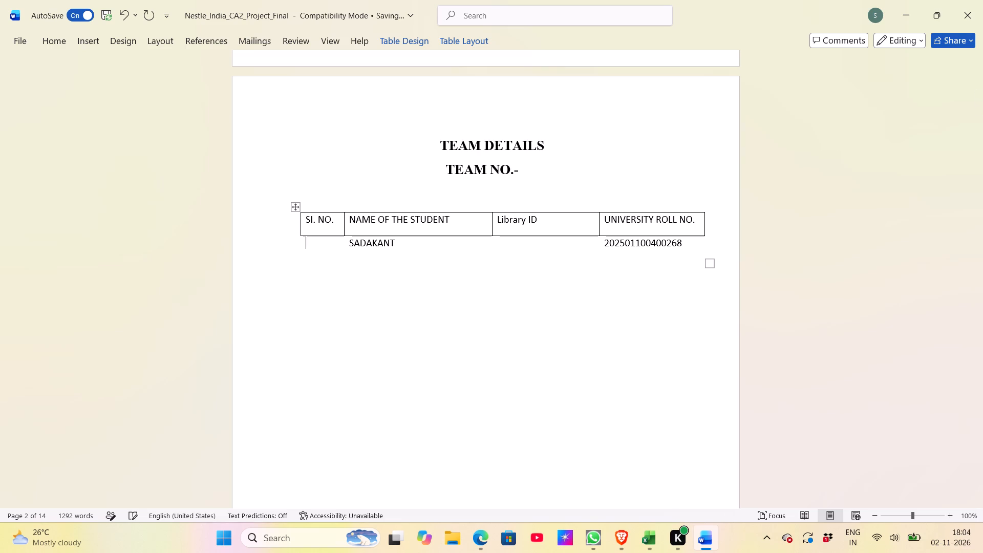
Make the header row of the team details table taller, leaving blank space beneath the column headings.
click(310, 227)
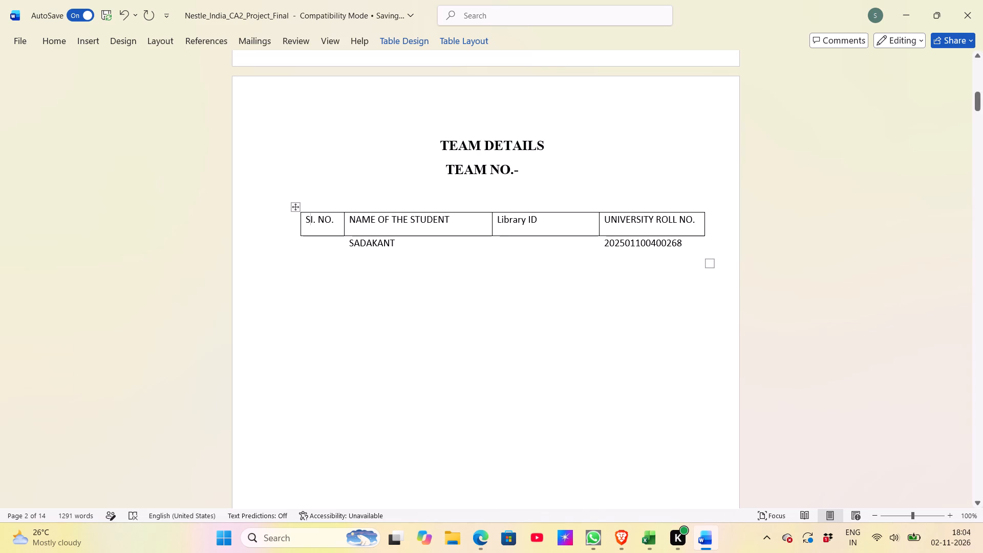
key(Down)
click(310, 229)
drag(446, 237, 451, 248)
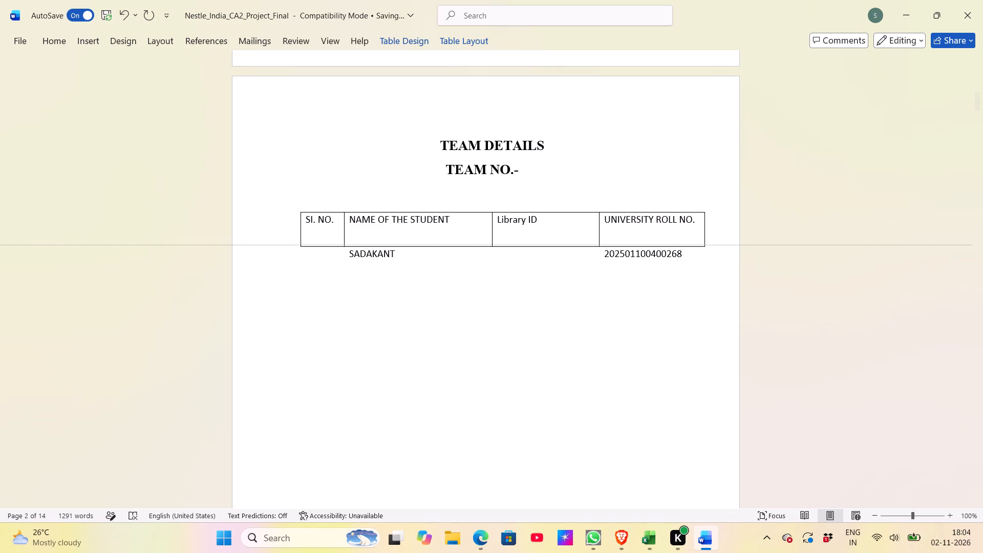
drag(451, 248, 451, 247)
click(320, 235)
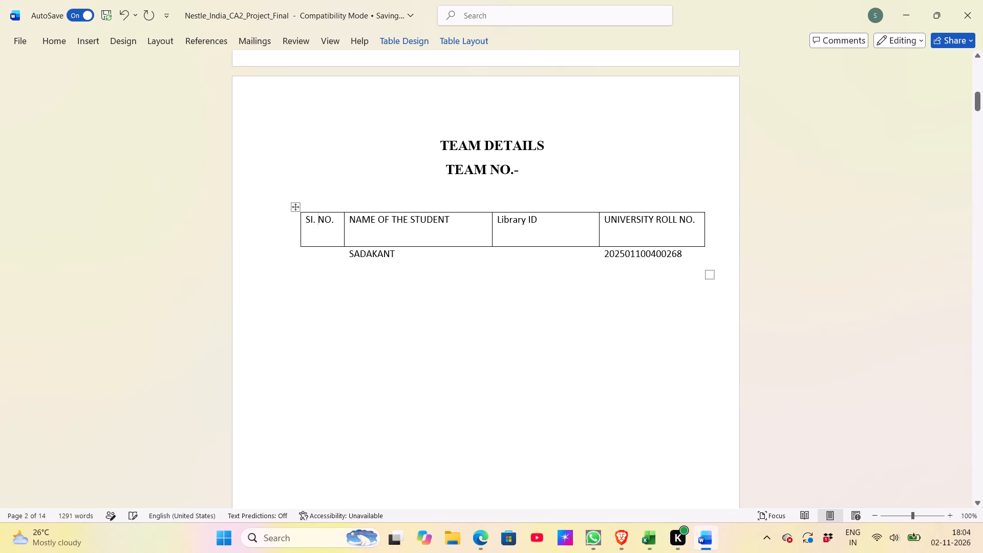
click(336, 220)
key(Down)
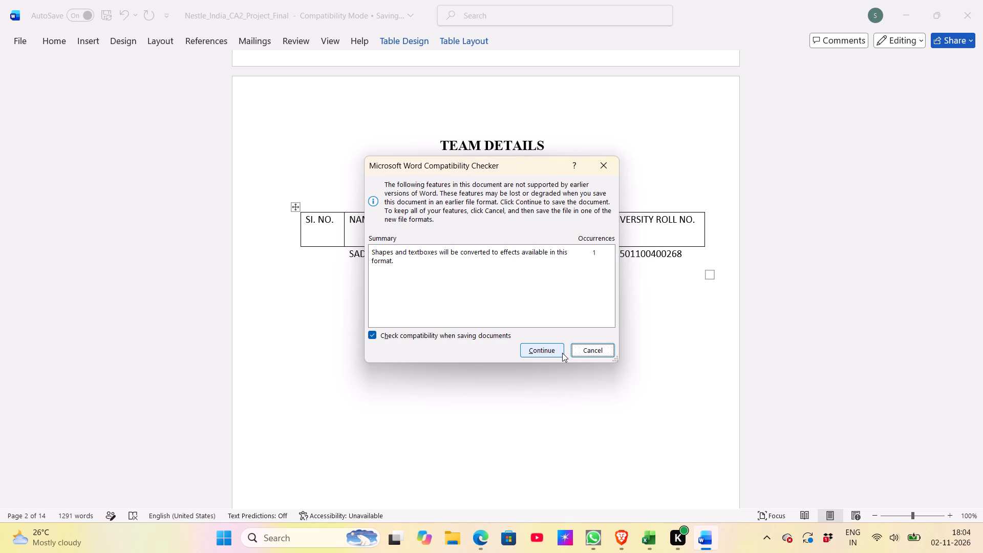
Continue saving the report in its earlier Word format from the compatibility check.
click(548, 352)
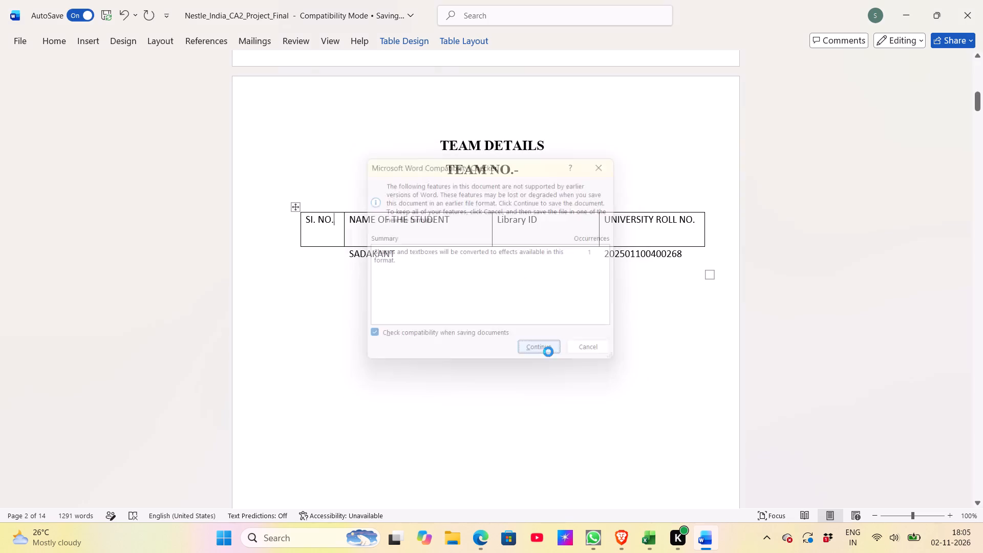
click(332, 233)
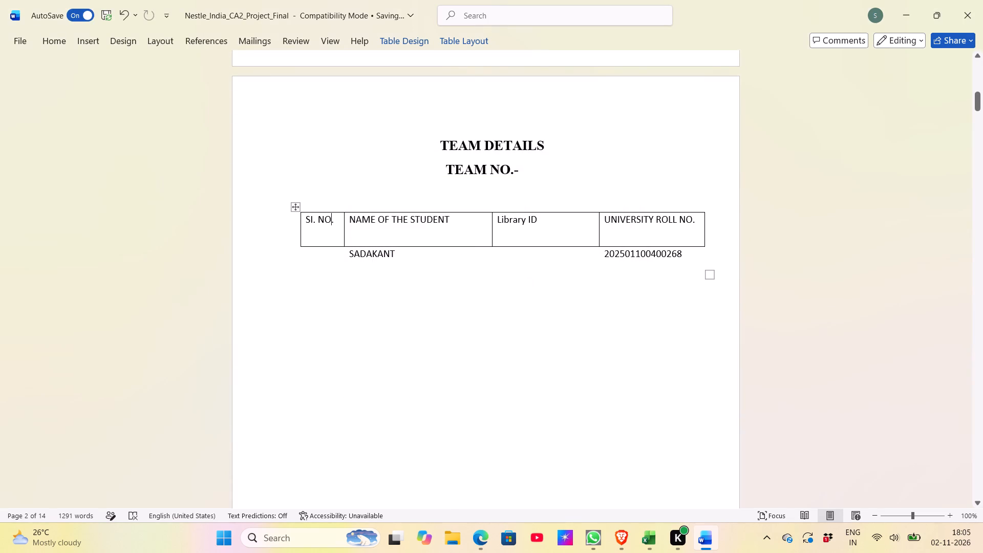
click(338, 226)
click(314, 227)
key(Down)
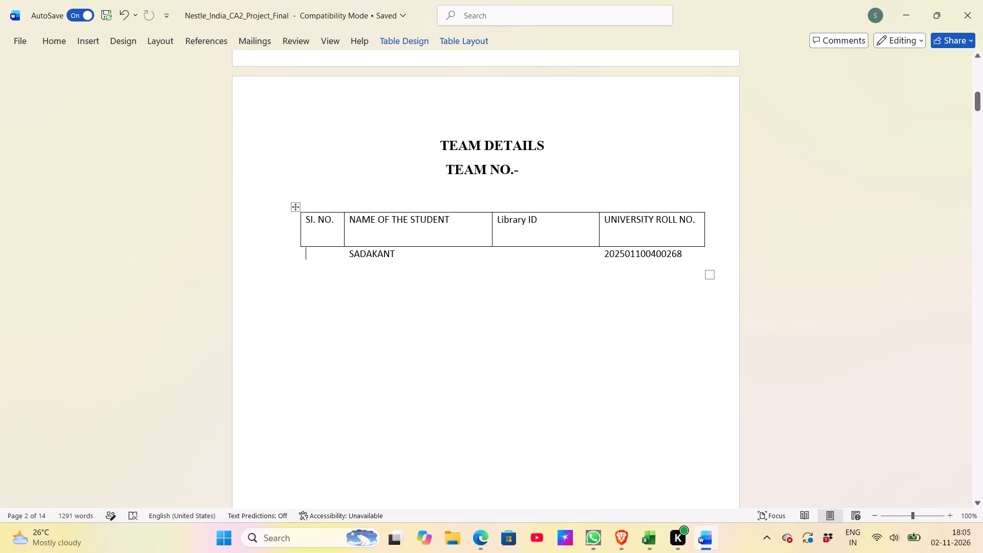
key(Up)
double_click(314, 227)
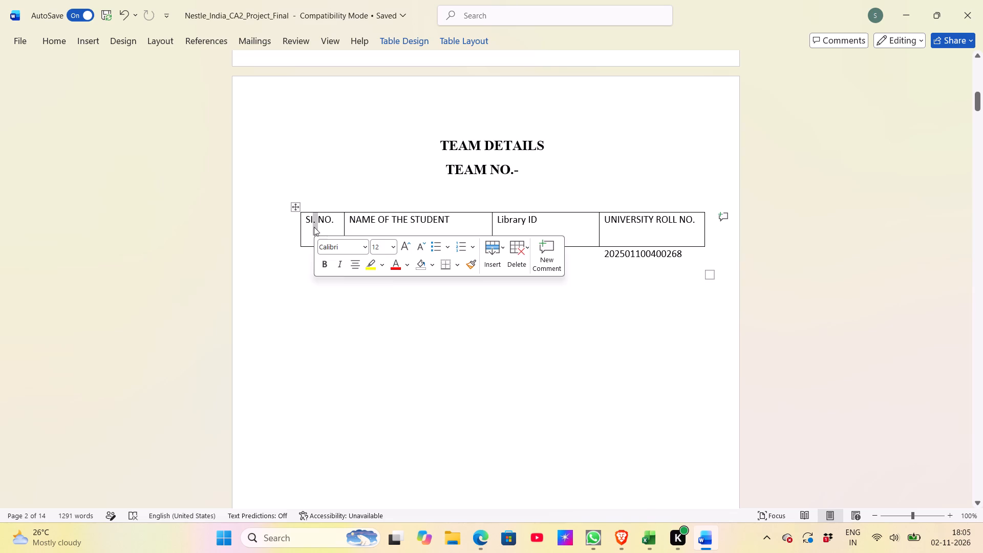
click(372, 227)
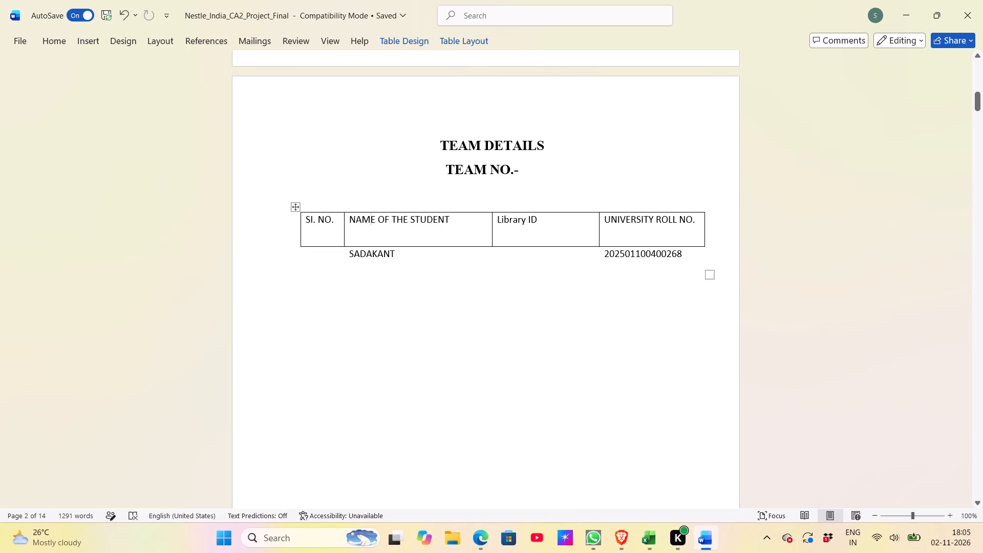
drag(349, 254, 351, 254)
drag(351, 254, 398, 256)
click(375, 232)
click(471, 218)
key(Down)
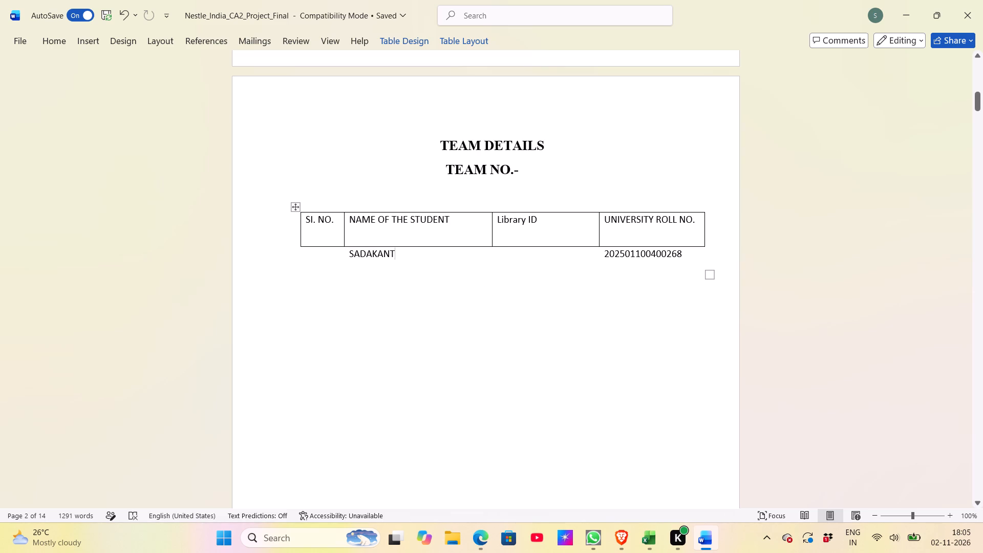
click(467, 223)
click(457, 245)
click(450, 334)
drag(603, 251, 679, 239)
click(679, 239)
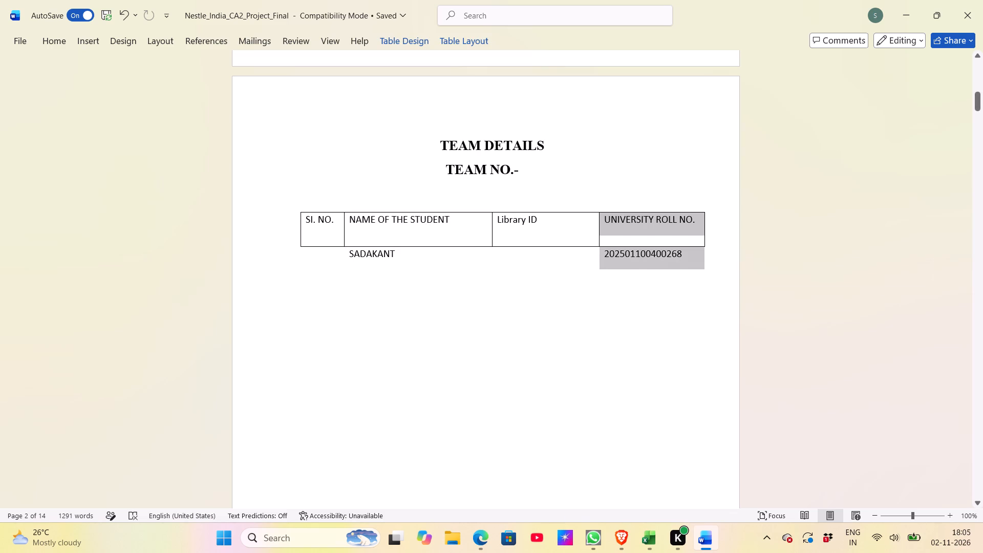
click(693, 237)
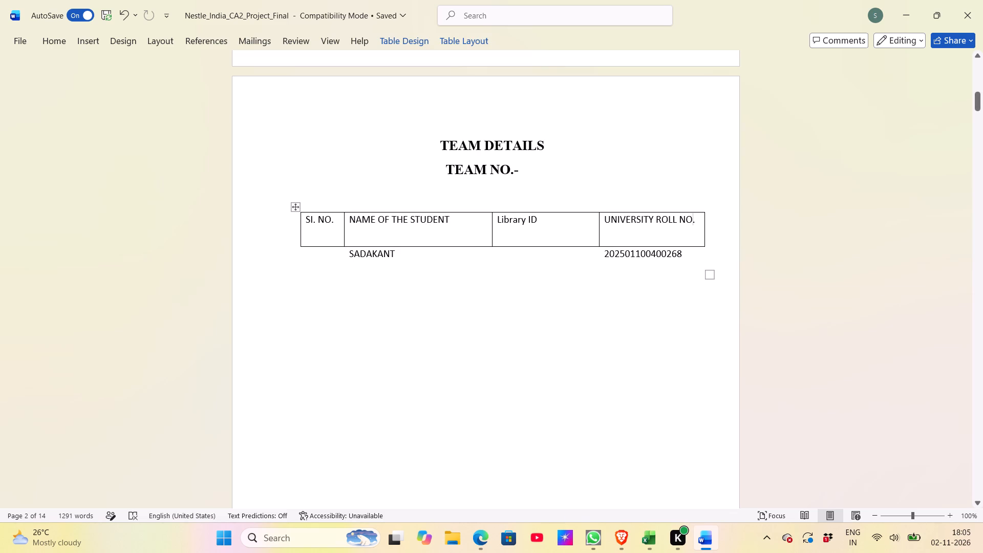
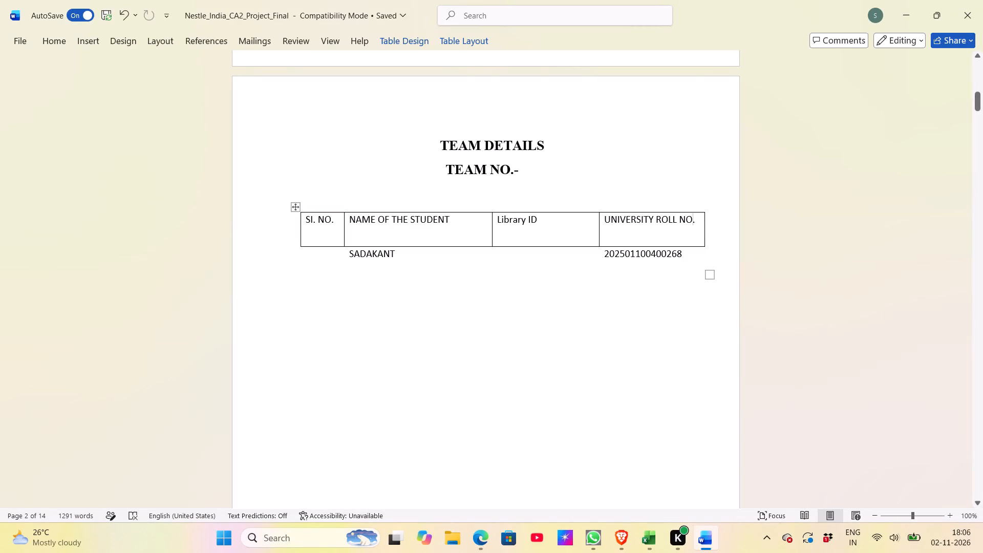
Append "=" to the NAME OF THE STUDENT heading and continue saving through the compatibility check.
drag(350, 254, 417, 258)
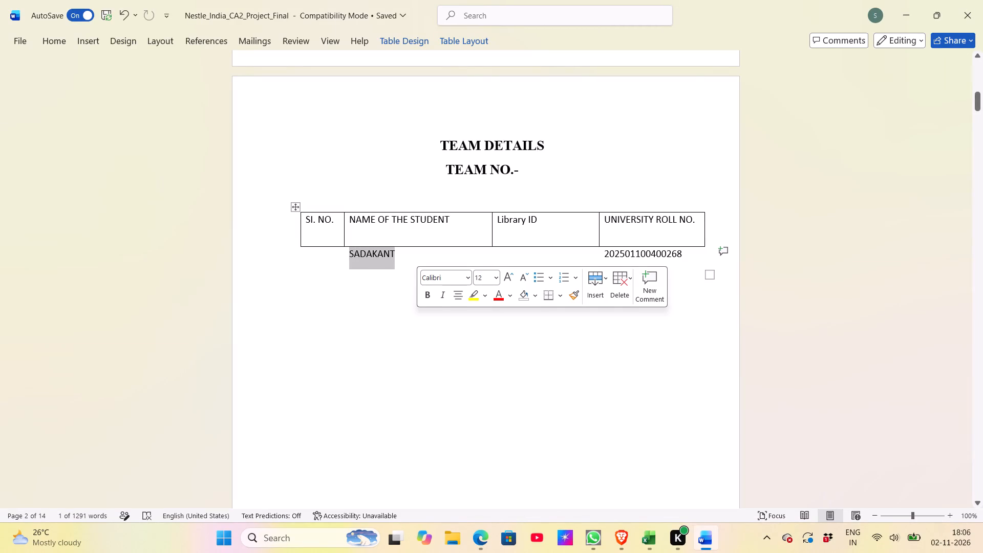
click(393, 232)
click(371, 233)
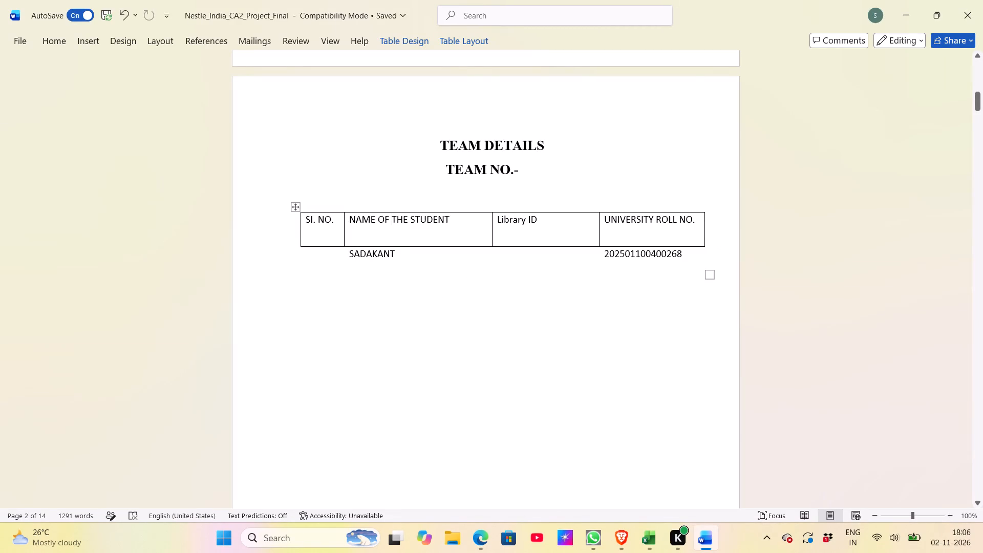
click(452, 221)
key(equal)
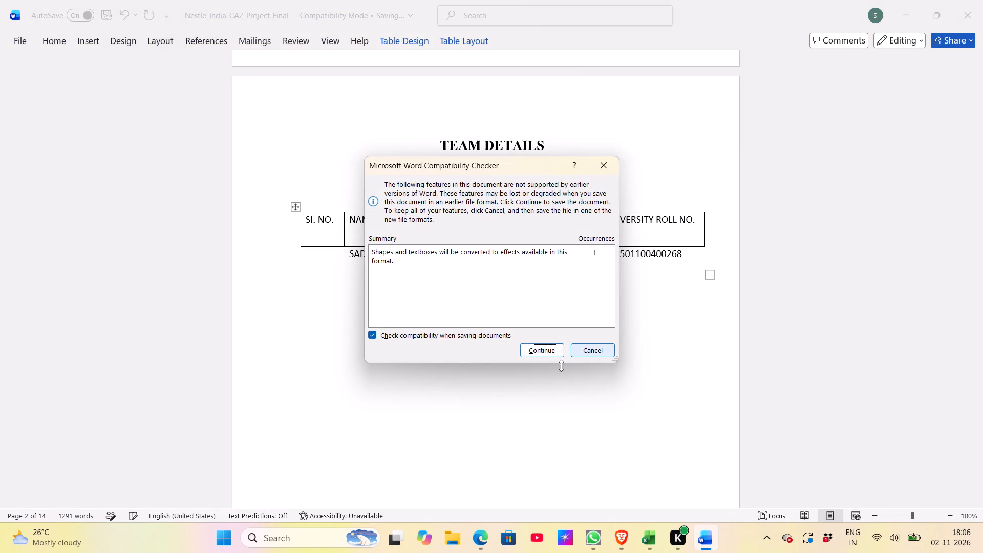
click(553, 350)
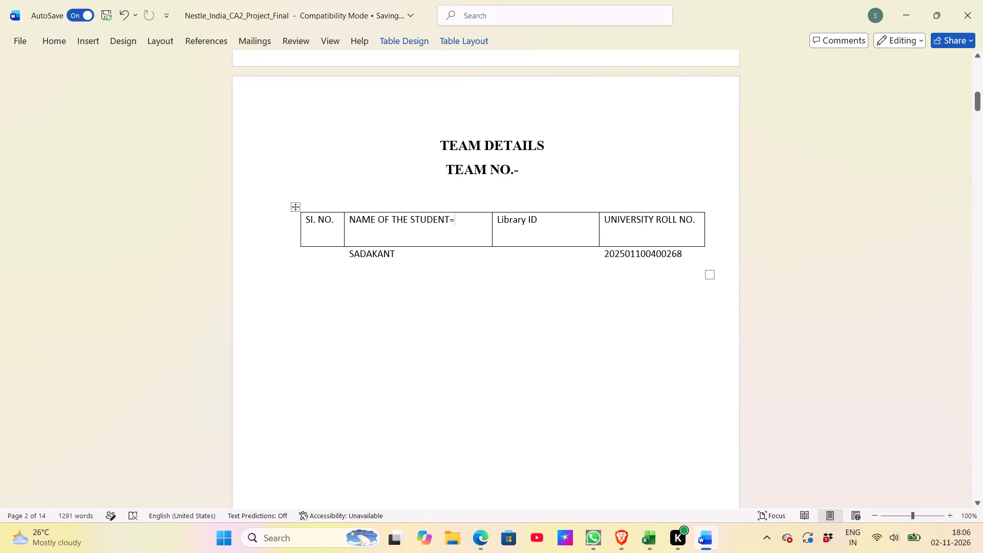
Append the serial number 1 to the SI. NO. heading in the team details table.
click(336, 220)
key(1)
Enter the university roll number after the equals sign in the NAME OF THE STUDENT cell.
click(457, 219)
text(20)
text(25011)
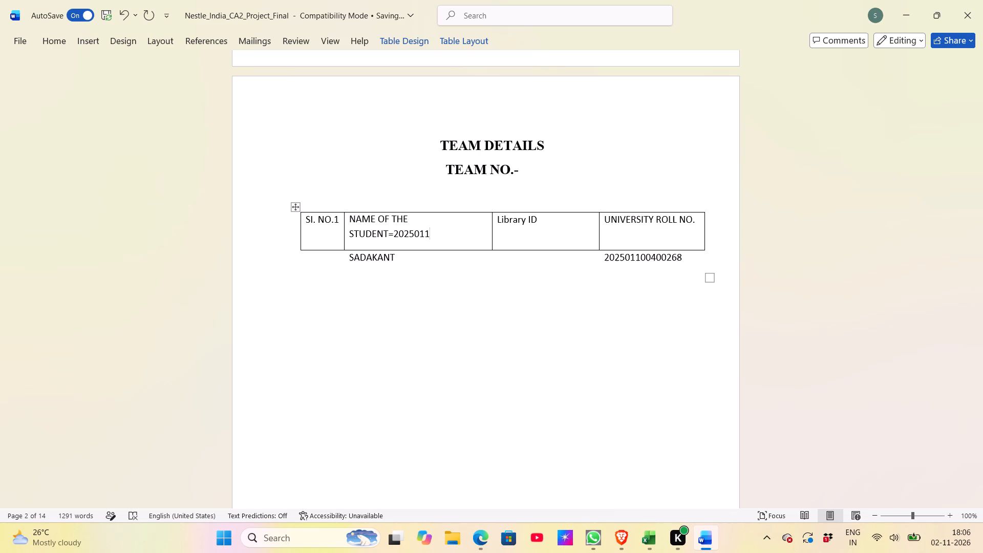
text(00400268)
Extend the Library ID heading to read "Library ID= NA", without a wide gap before the equals sign.
click(569, 223)
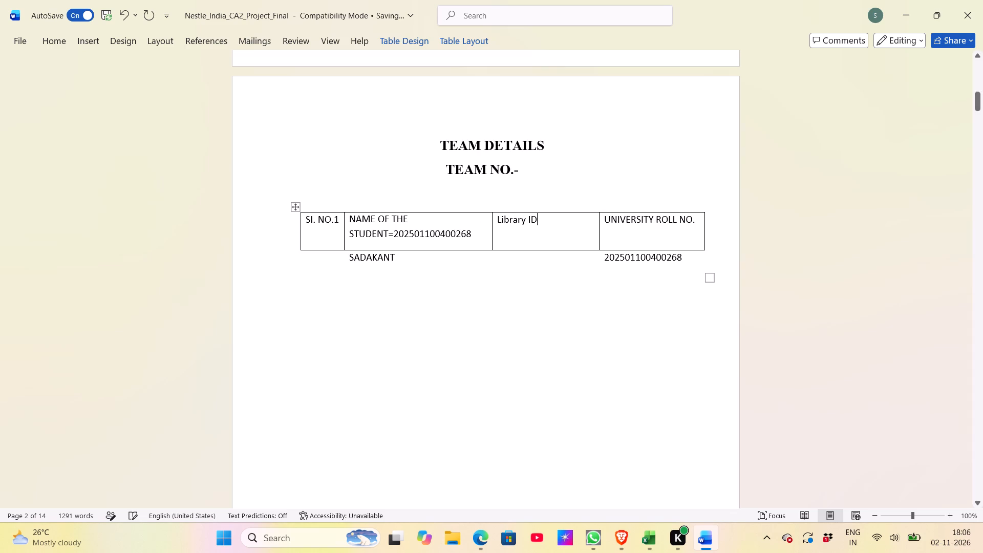
double_click(569, 223)
key(equal)
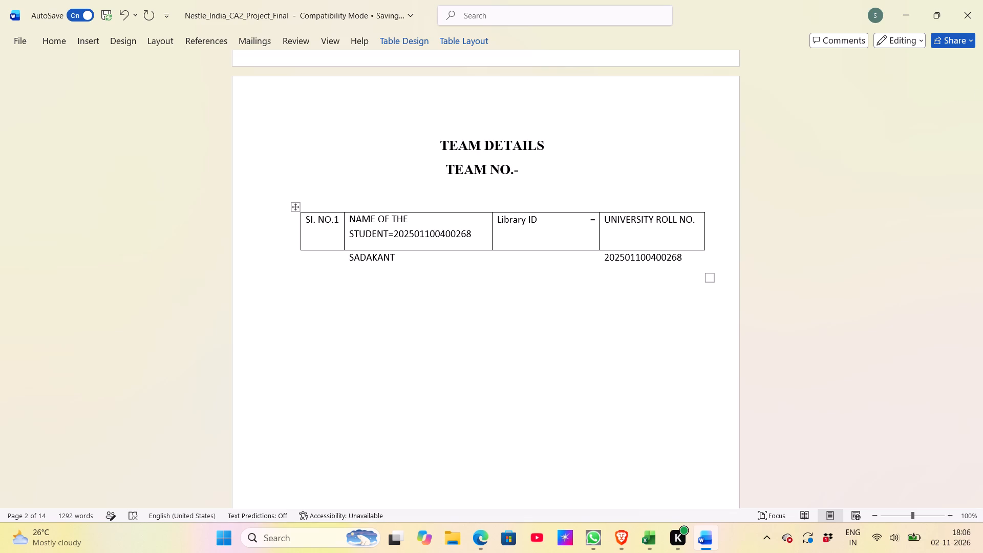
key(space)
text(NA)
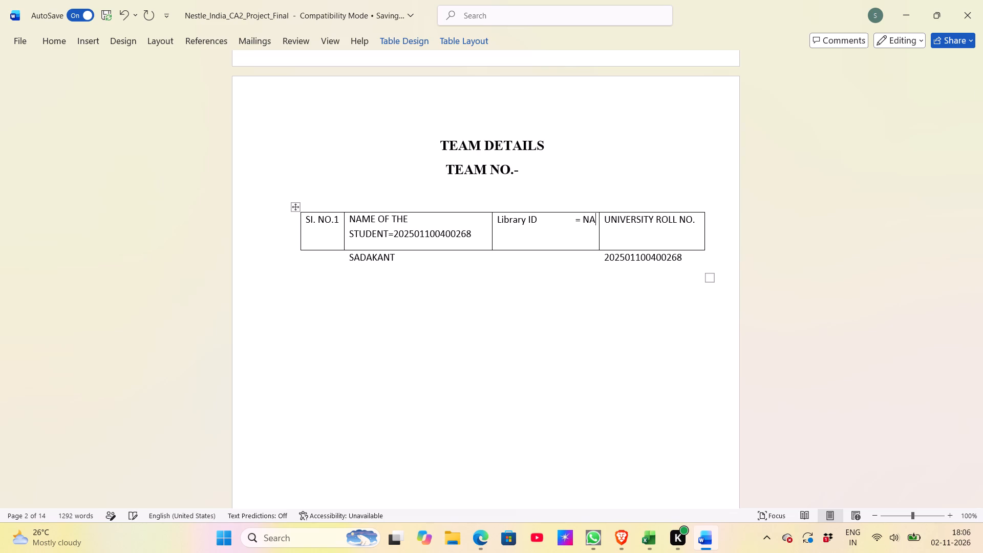
click(572, 221)
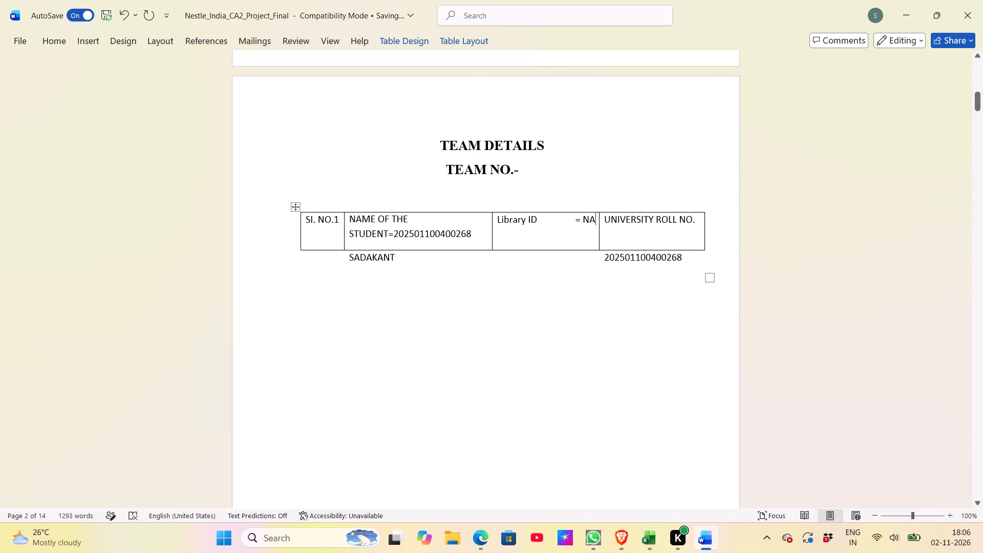
key(BackSpace)
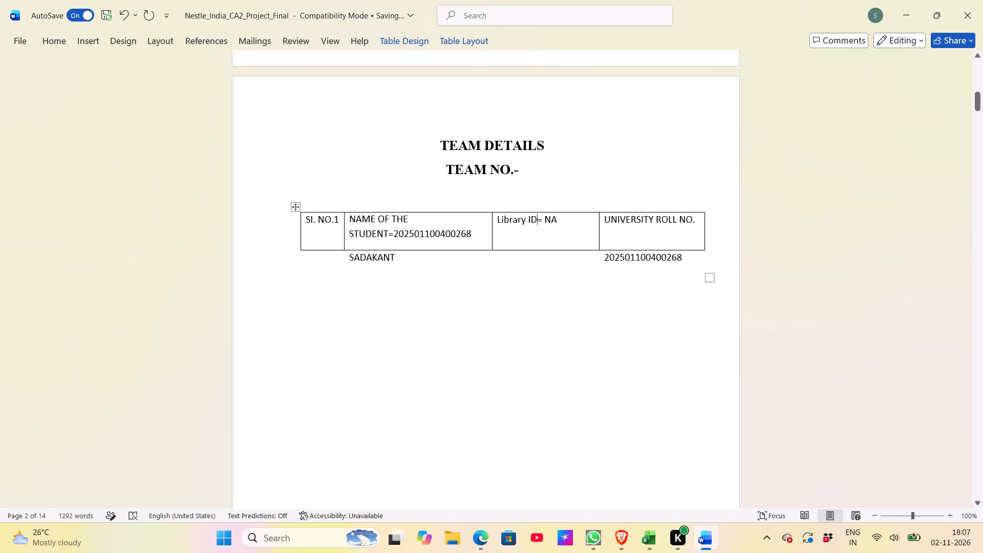
click(575, 222)
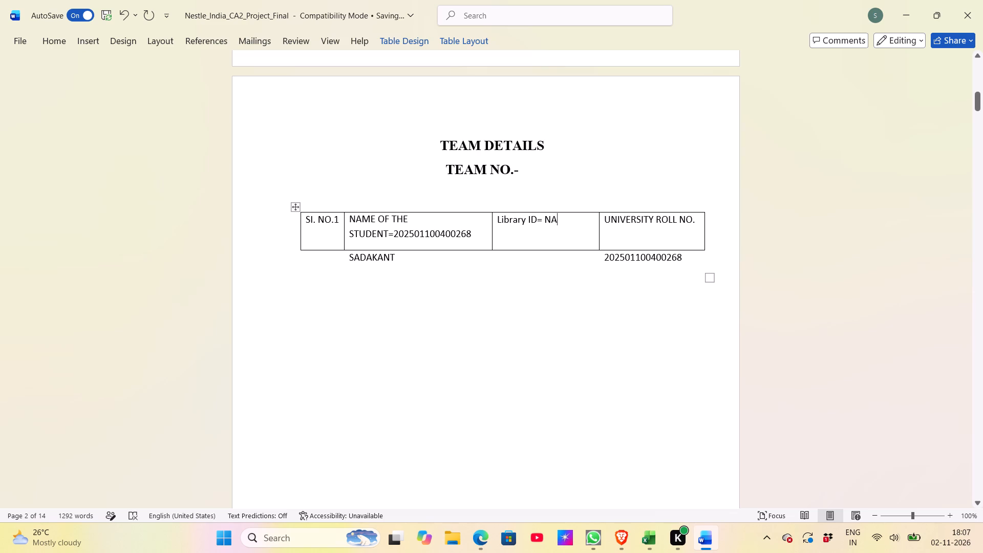
Append "=" to the UNIVERSITY ROLL NO. heading and dismiss the compatibility check without continuing the save.
click(624, 231)
click(699, 222)
key(equal)
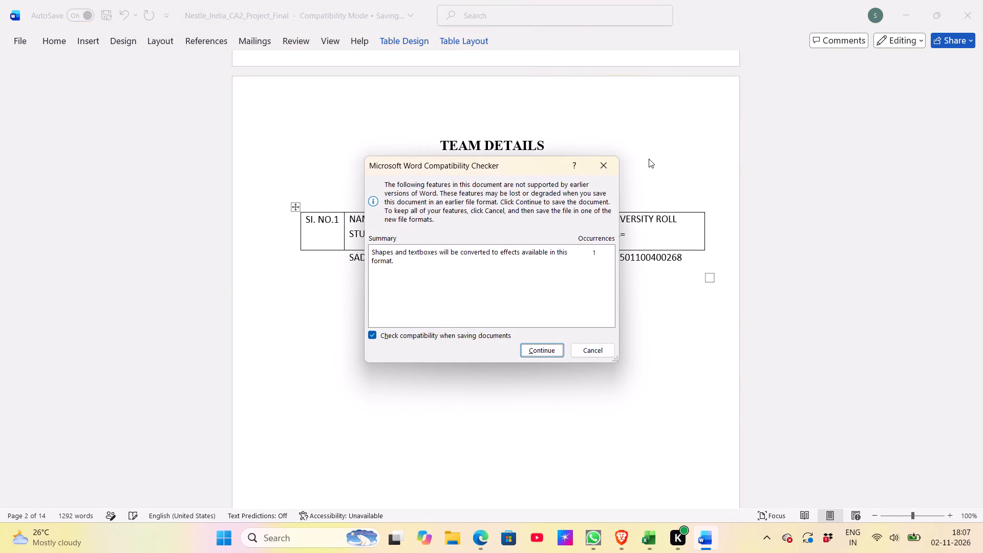
click(602, 168)
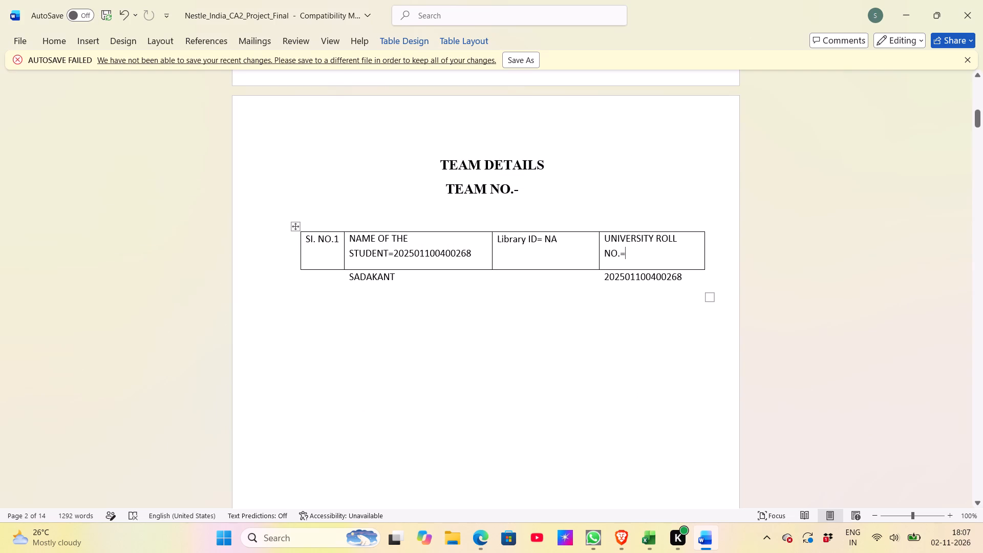
Replace the roll number after "NAME OF THE STUDENT=" with the student's name in capitals.
drag(396, 253, 472, 248)
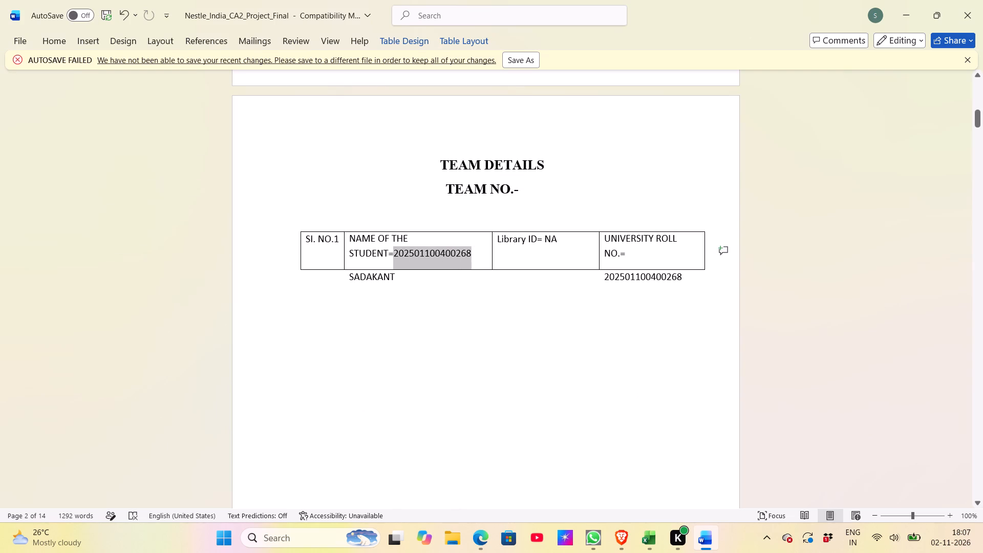
drag(472, 248, 472, 248)
key(BackSpace)
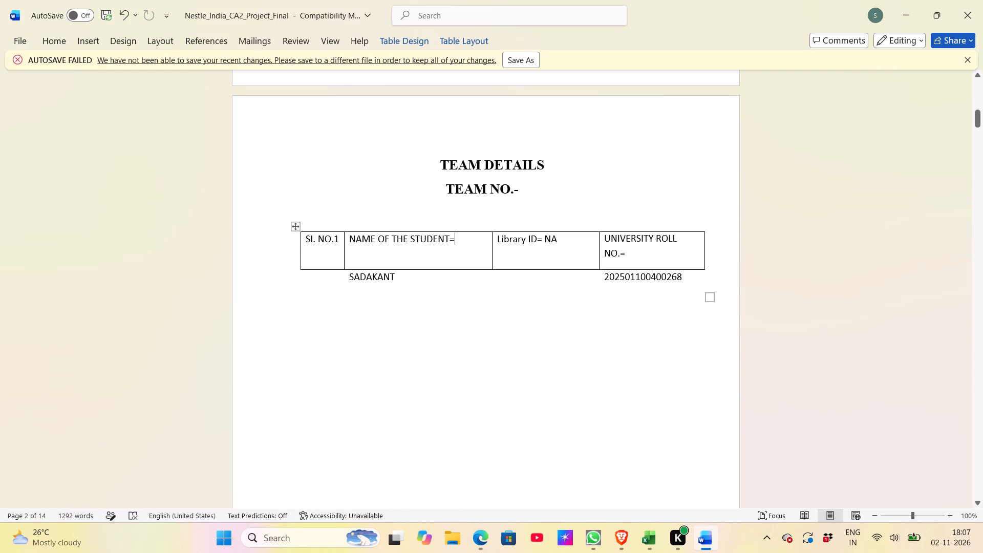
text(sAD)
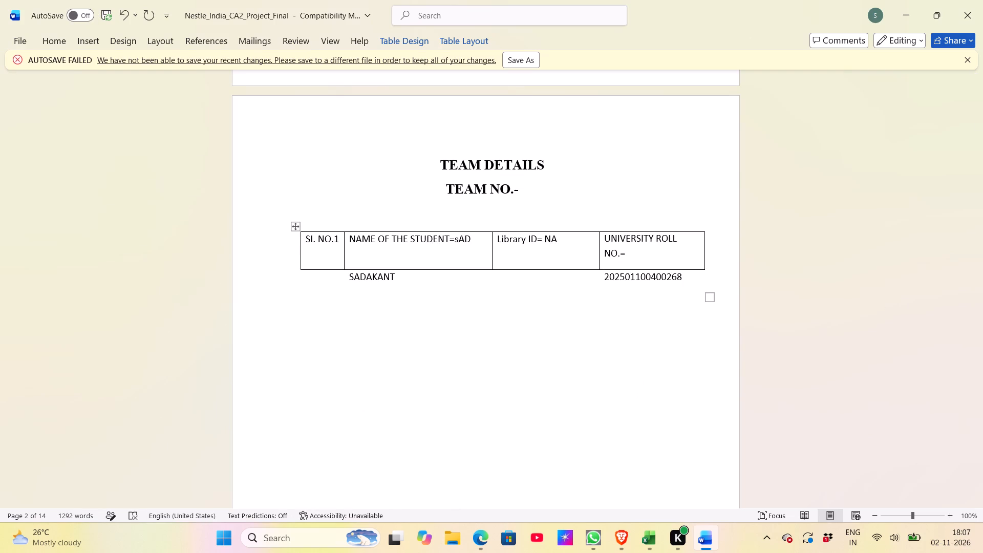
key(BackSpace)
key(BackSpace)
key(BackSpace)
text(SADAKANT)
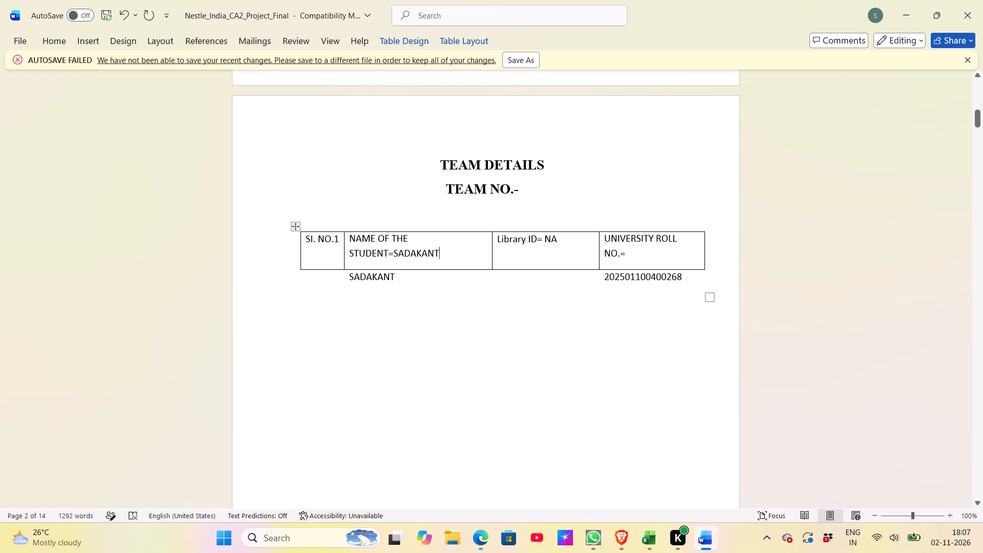
Delete the duplicate student name from the borderless row below the heading row.
click(401, 276)
key(BackSpace)
key(BackSpace)
key(BackSpace)
key(BackSpace)
key(BackSpace)
key(BackSpace)
key(BackSpace)
key(BackSpace)
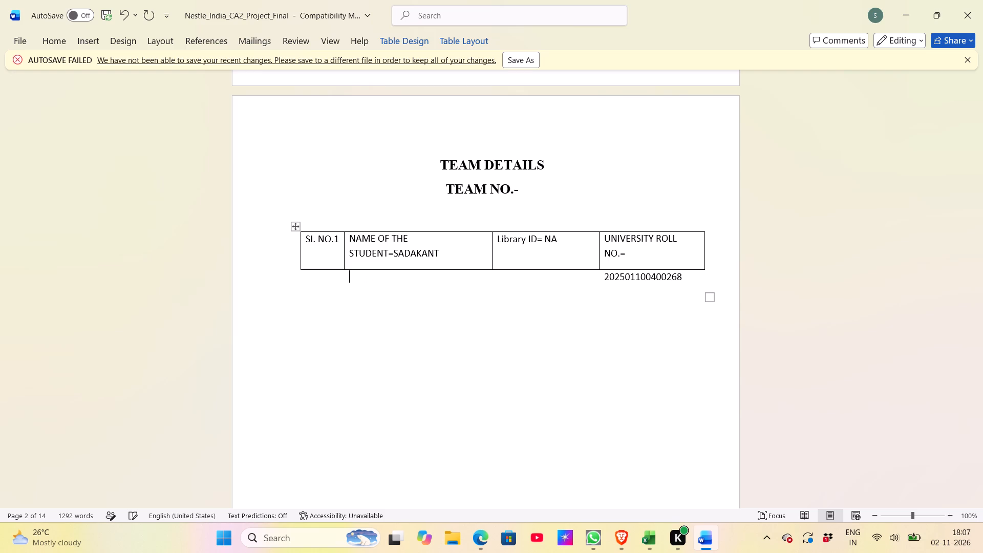
Enter the student's roll number after "UNIVERSITY ROLL NO.=", separated by a space.
click(633, 260)
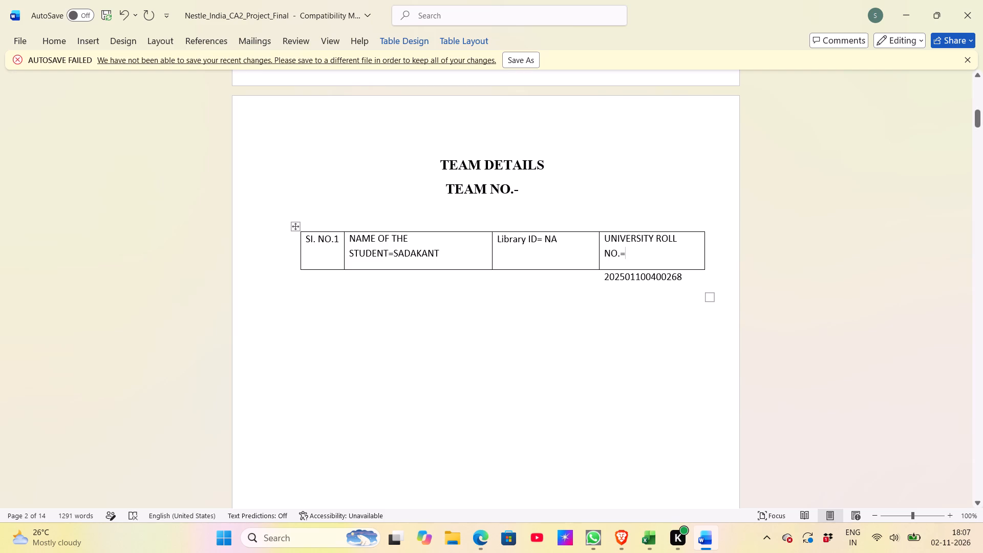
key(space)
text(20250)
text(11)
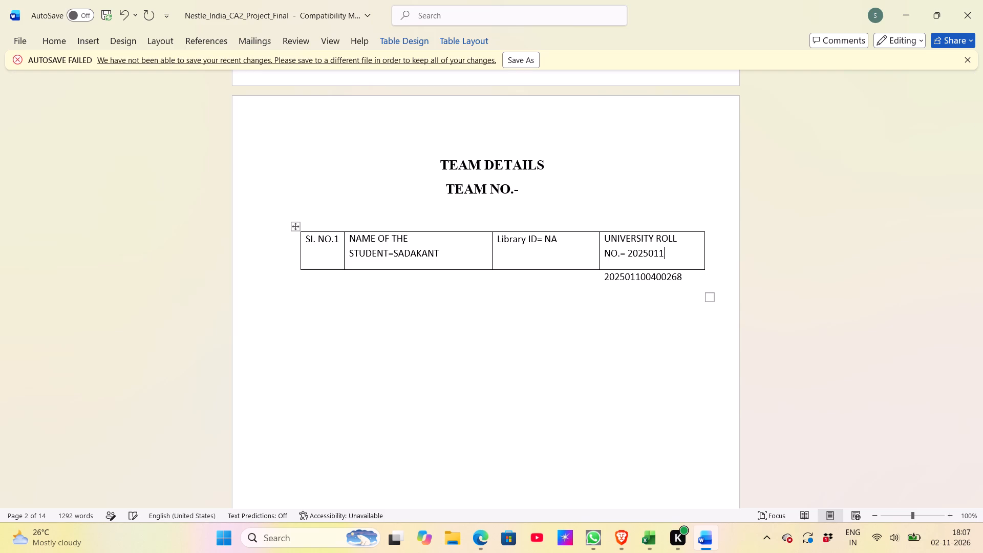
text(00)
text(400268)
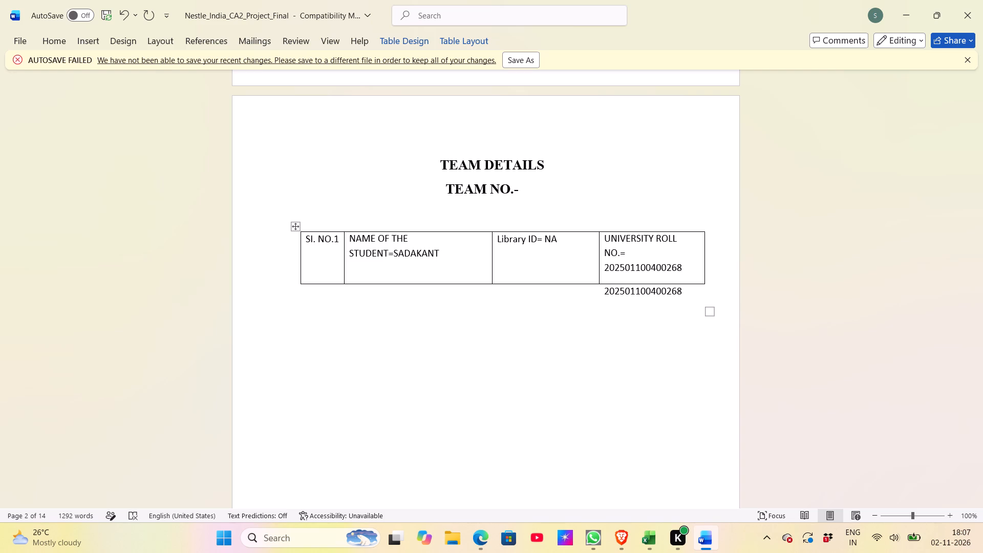
Delete the duplicate roll number from the borderless row below the heading row.
click(686, 292)
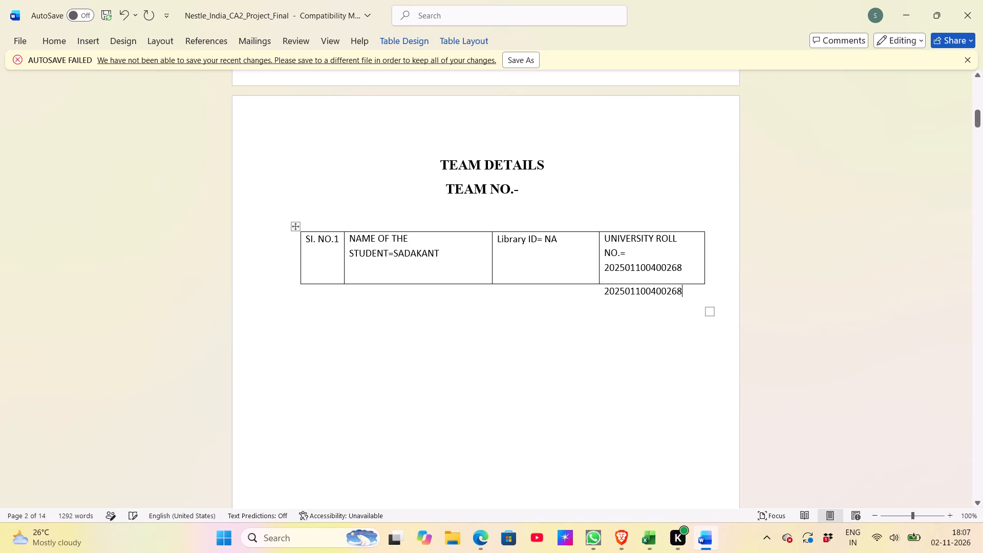
key(BackSpace)
key(BackSpace)
key(BackSpace)
key(BackSpace)
key(BackSpace)
key(BackSpace)
key(BackSpace)
key(BackSpace)
key(BackSpace)
key(BackSpace)
key(BackSpace)
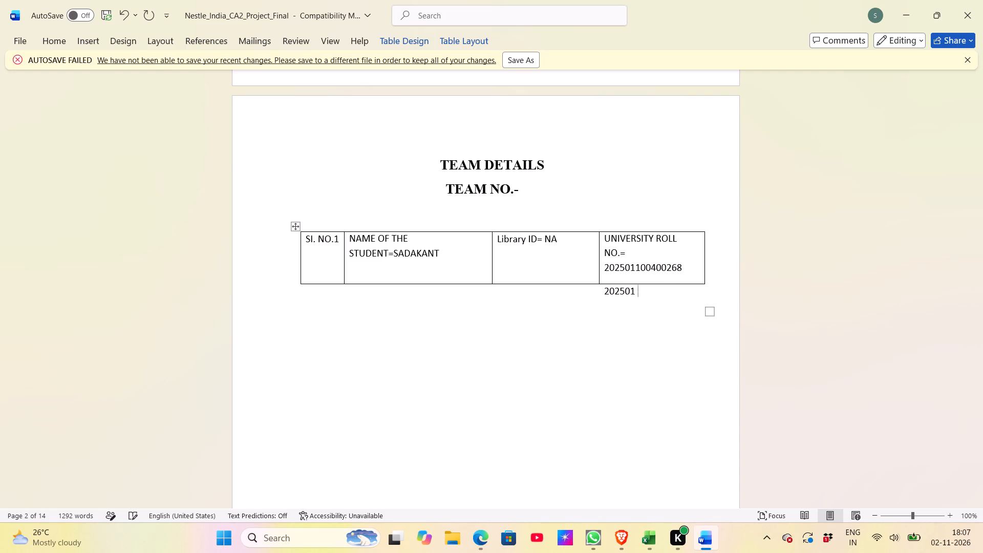
key(BackSpace)
key(BackSpace)
key(BackSpace)
key(BackSpace)
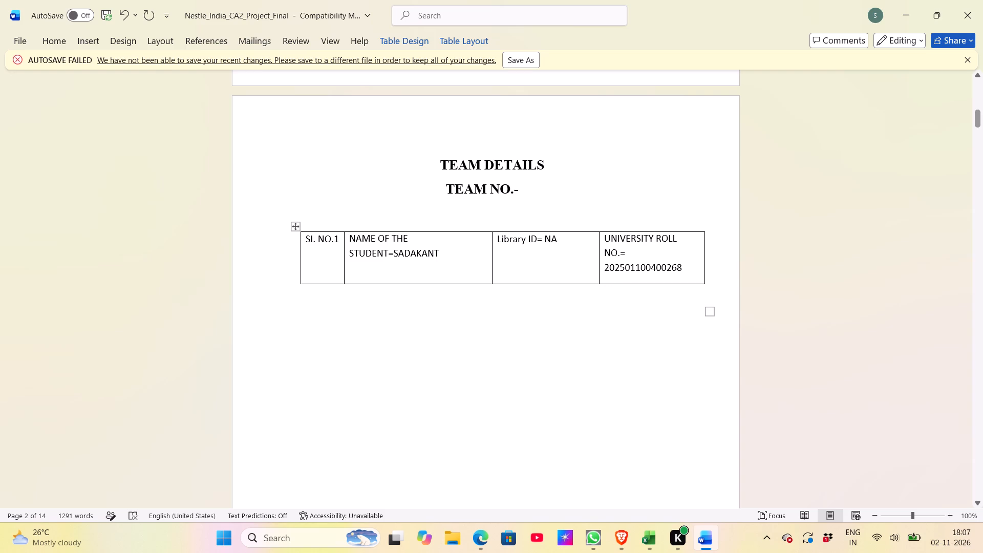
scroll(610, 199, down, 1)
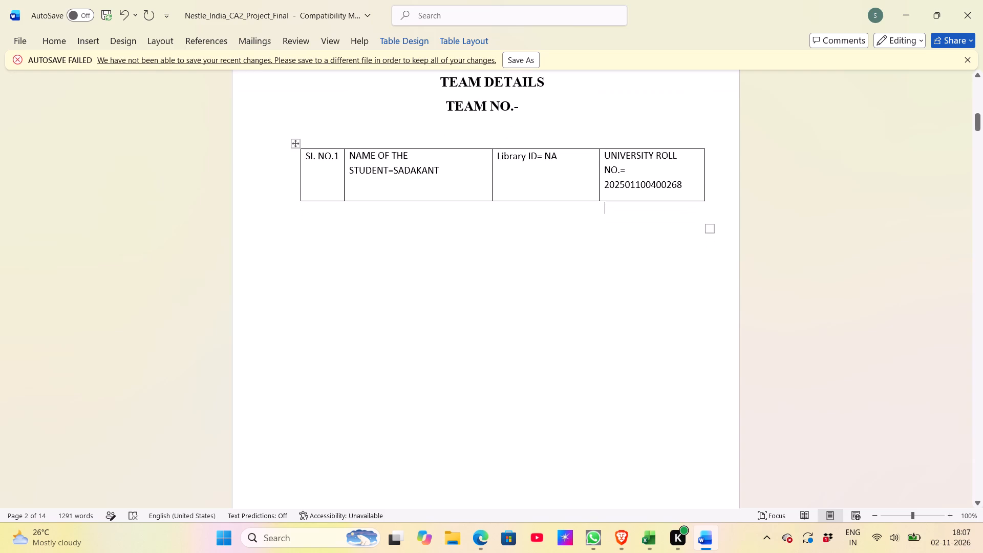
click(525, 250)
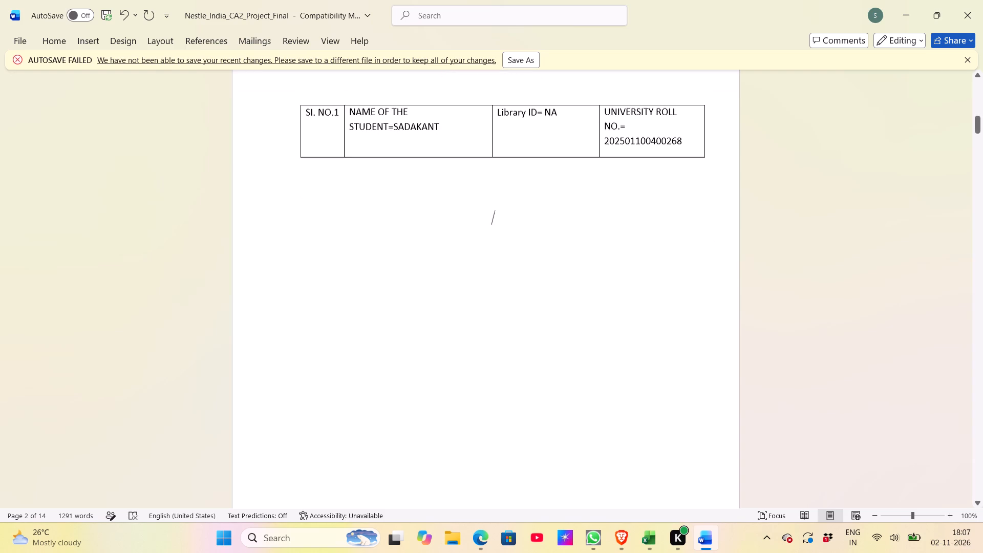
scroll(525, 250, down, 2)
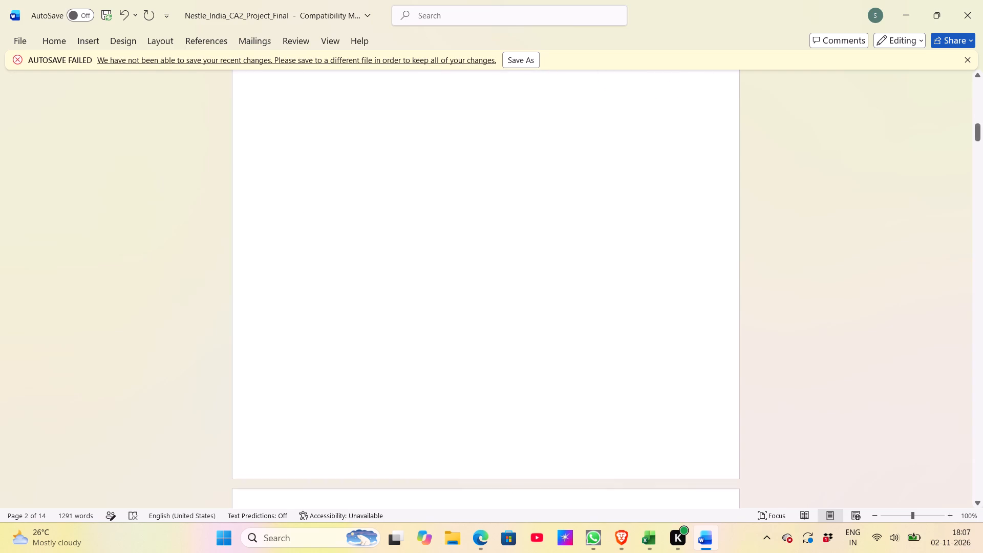
Increase the font size of the TABLE OF CONTENTS heading and its entire table by one increment.
scroll(525, 250, up, 1)
scroll(525, 250, down, 4)
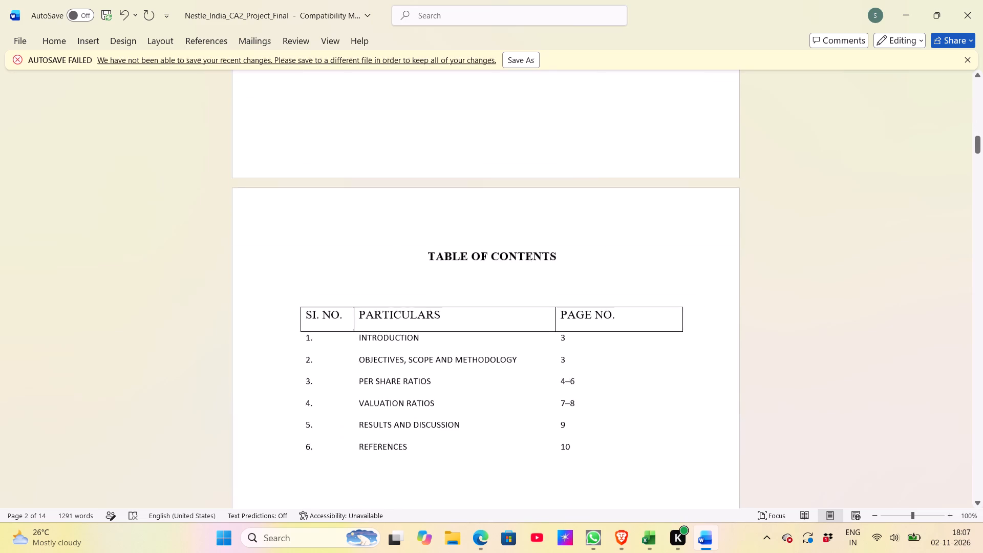
scroll(525, 250, down, 2)
scroll(532, 242, up, 2)
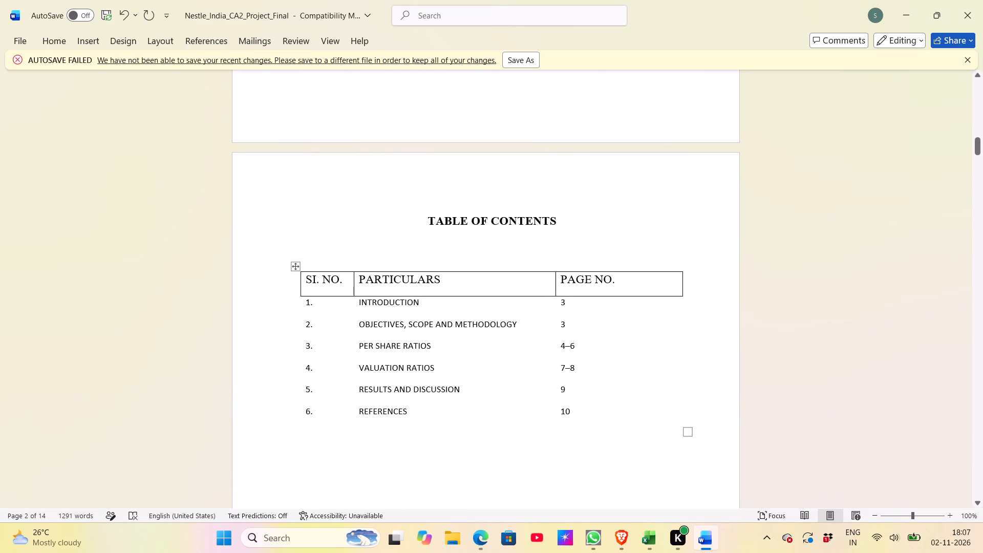
drag(428, 215, 581, 418)
scroll(550, 329, up, 1)
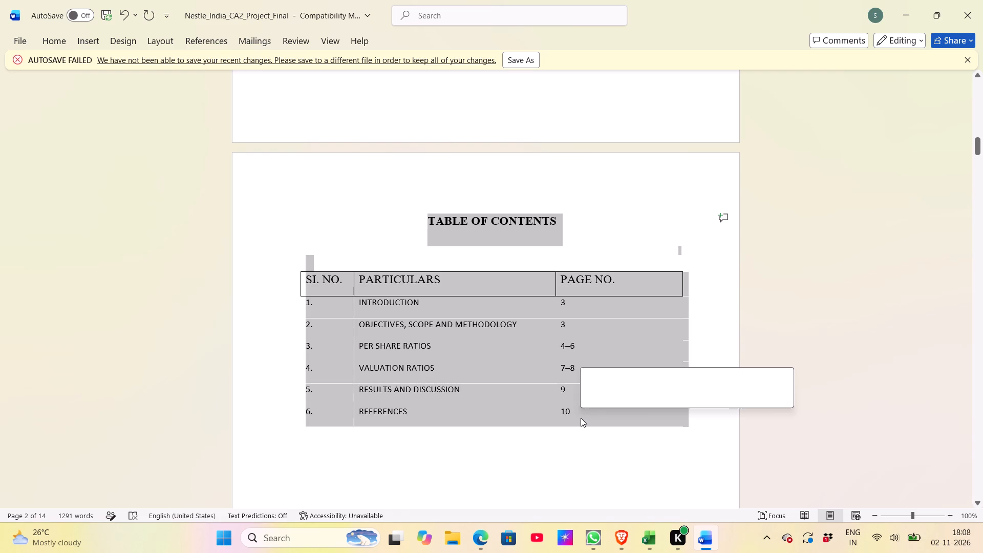
click(692, 376)
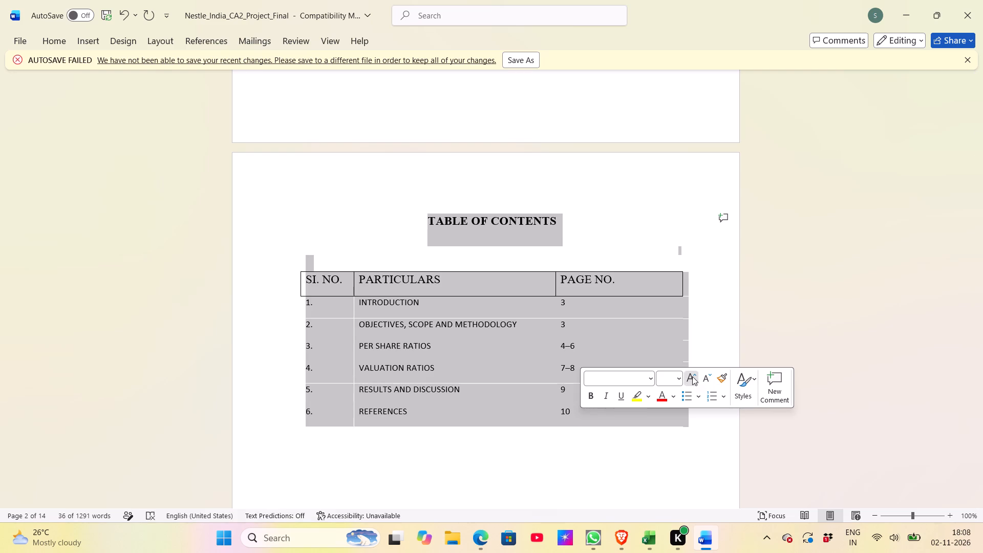
click(616, 192)
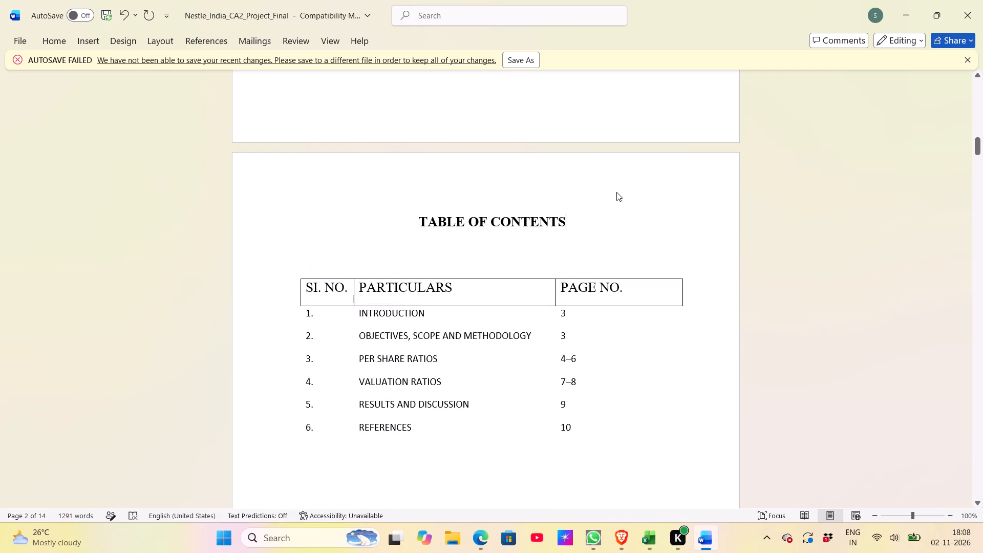
Enlarge all the text of Chapter 1: Introduction, from the chapter heading through section 1.3, to 18 pt.
scroll(647, 343, down, 2)
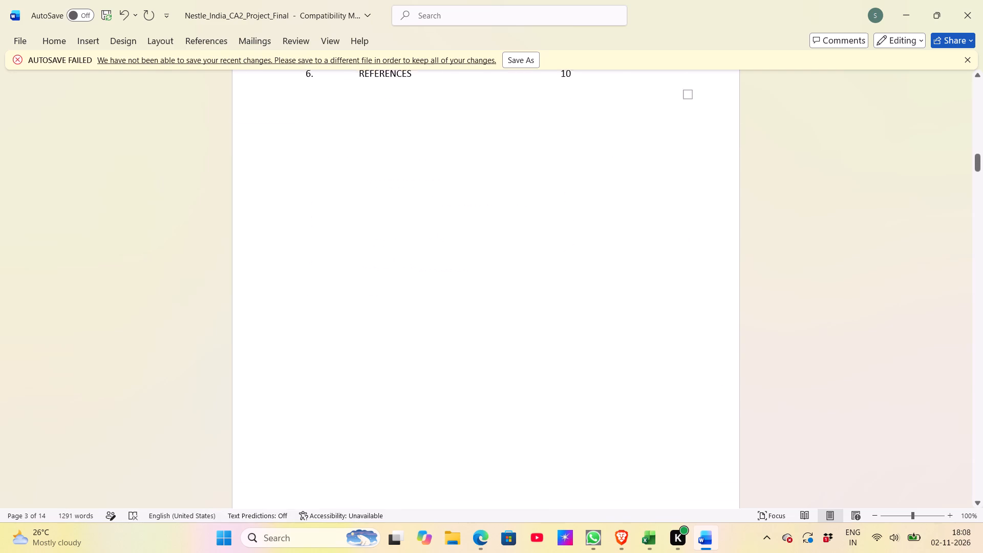
scroll(647, 343, down, 2)
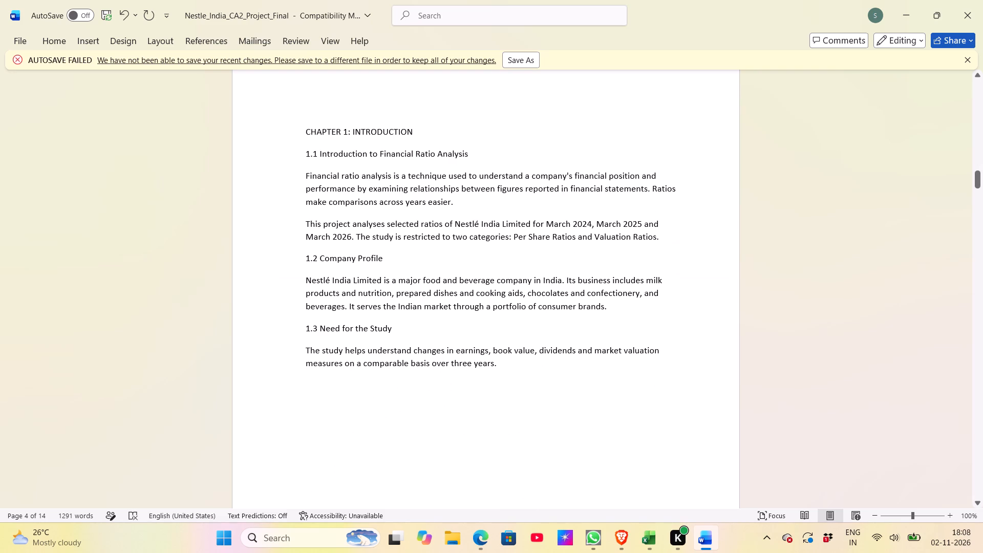
drag(305, 128, 529, 371)
click(637, 332)
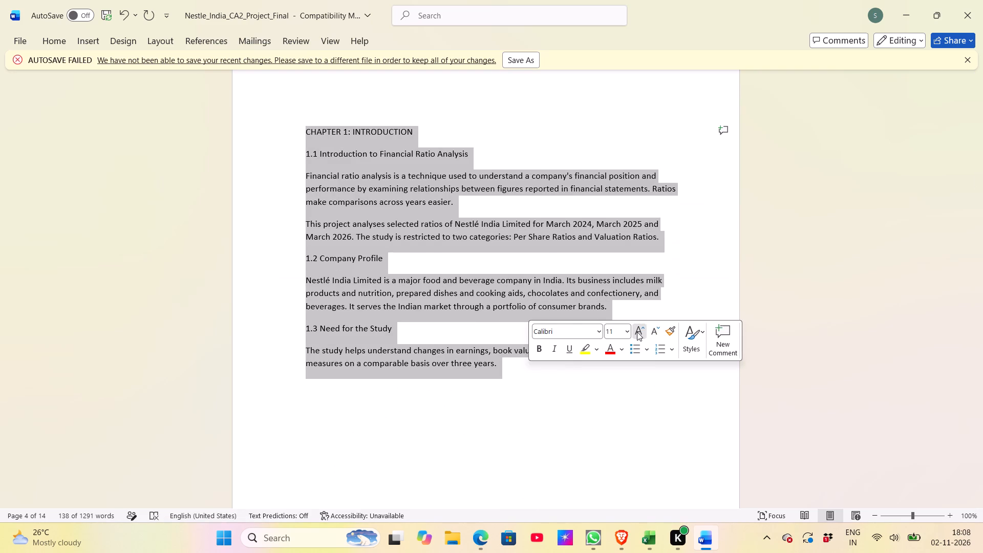
click(637, 332)
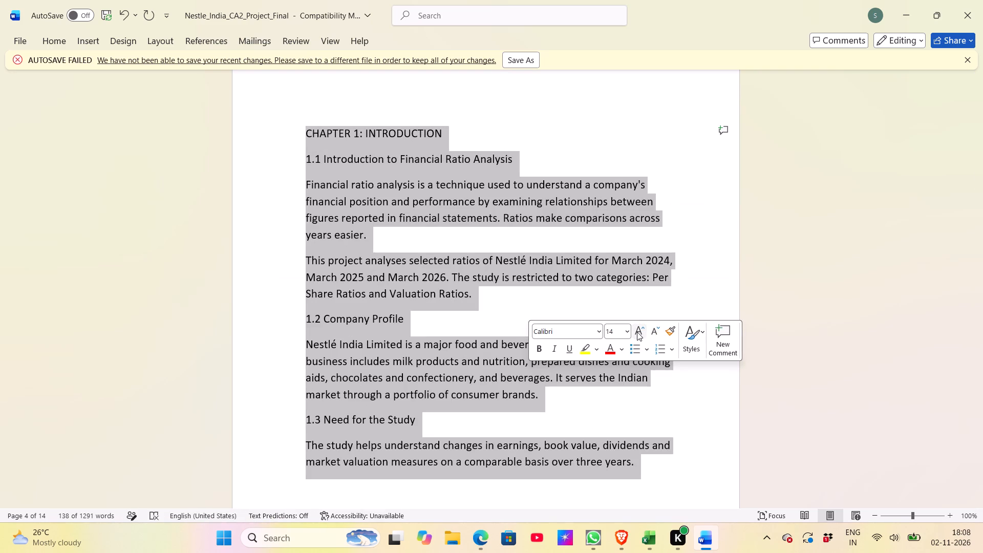
click(637, 332)
click(585, 113)
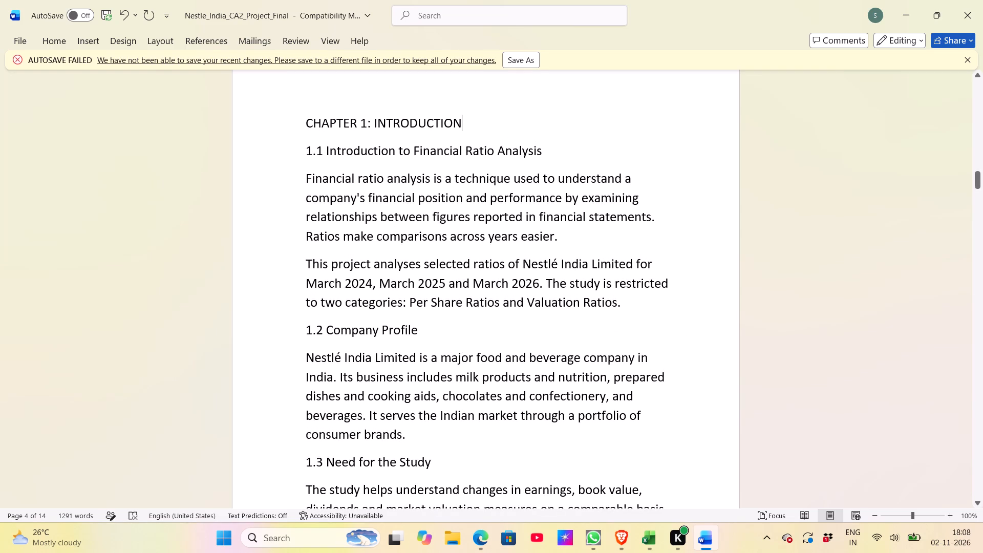
drag(303, 120, 303, 120)
drag(303, 120, 562, 475)
scroll(405, 246, up, 1)
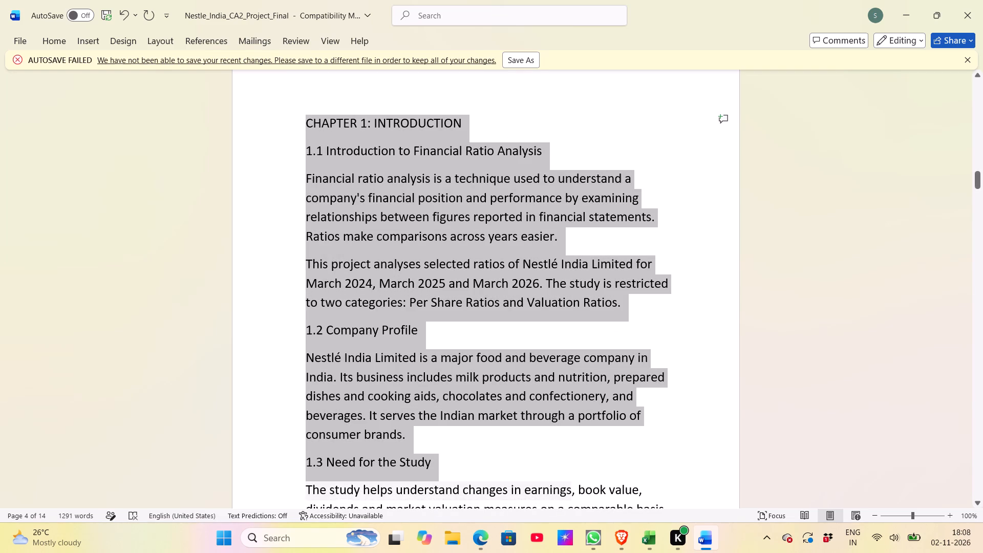
drag(562, 475, 630, 476)
scroll(583, 484, right, 1)
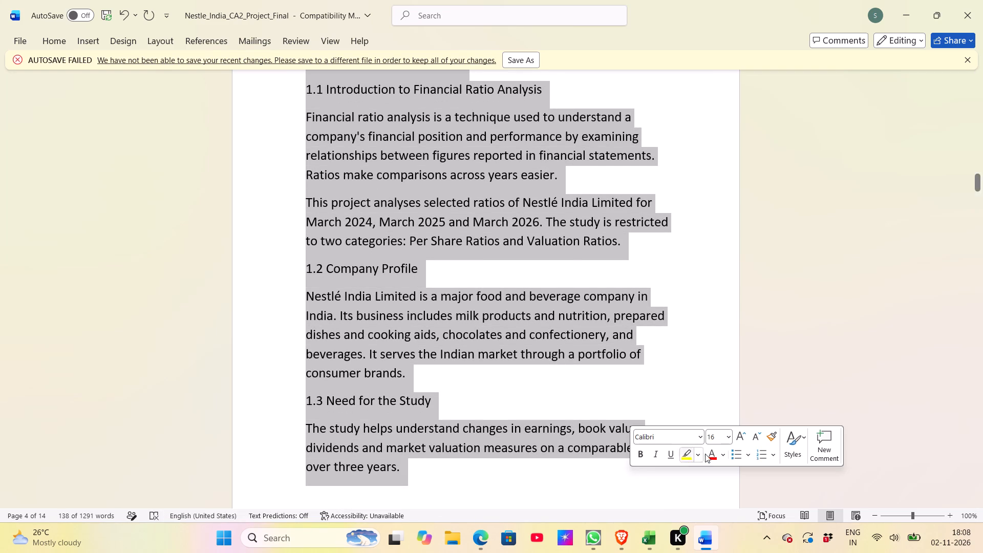
click(742, 434)
click(626, 314)
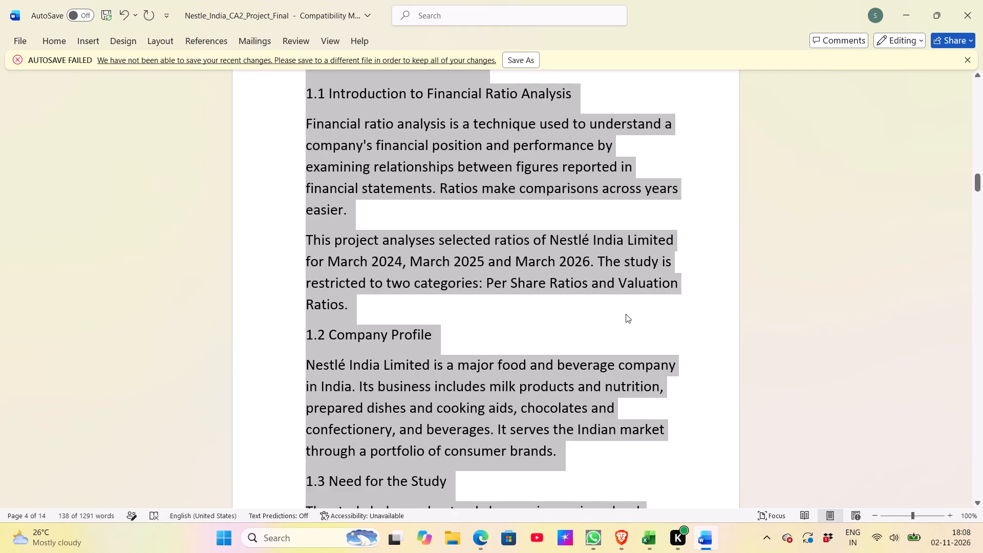
Enlarge the "CHAPTER 1: INTRODUCTION" heading by two font-size increments so it stands out from the body text.
scroll(626, 314, down, 2)
scroll(626, 314, up, 4)
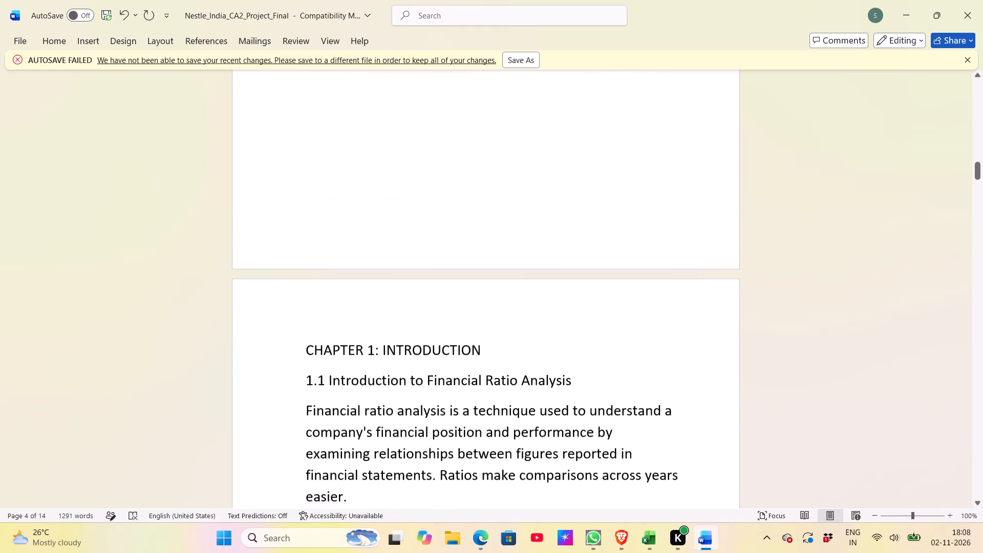
scroll(626, 314, up, 1)
drag(304, 344, 342, 349)
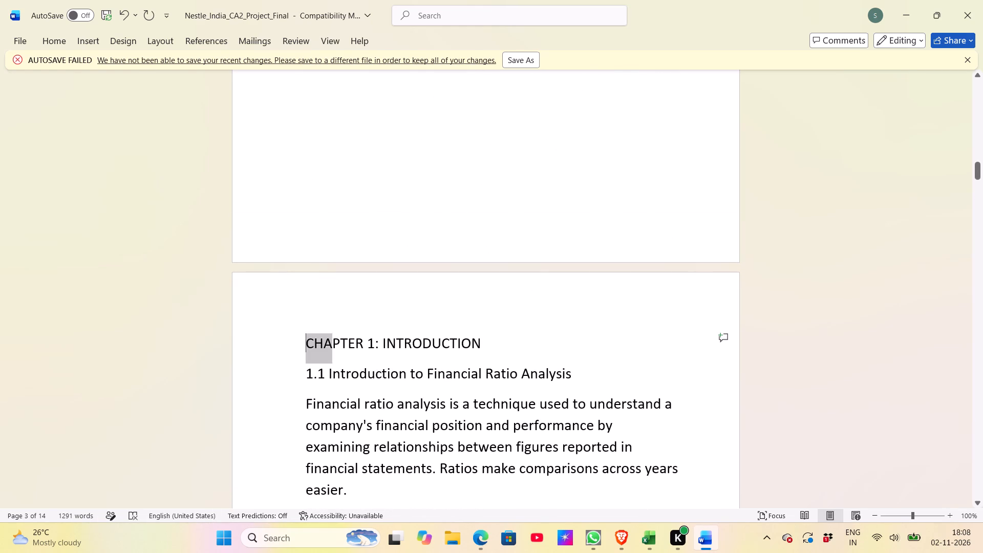
drag(342, 349, 483, 342)
click(592, 301)
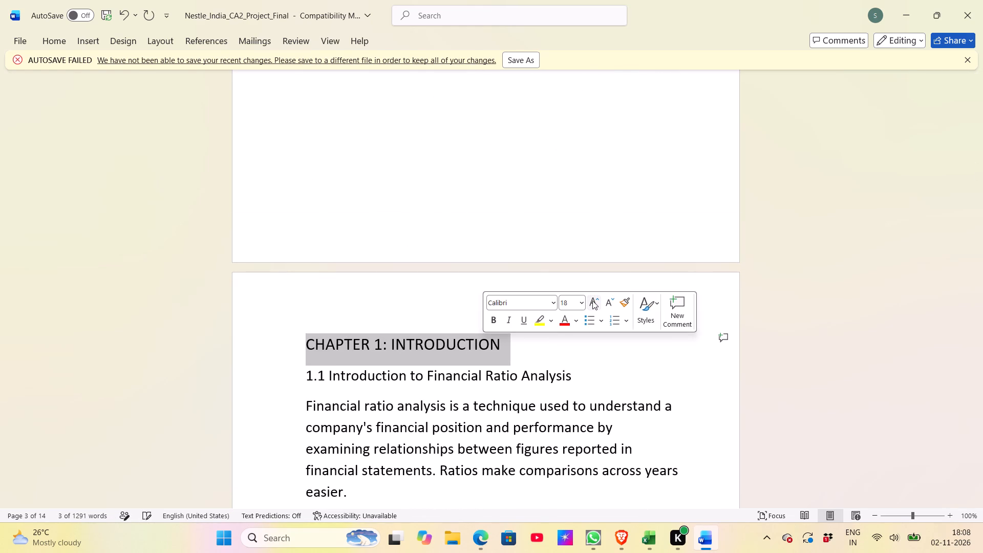
click(592, 301)
click(582, 359)
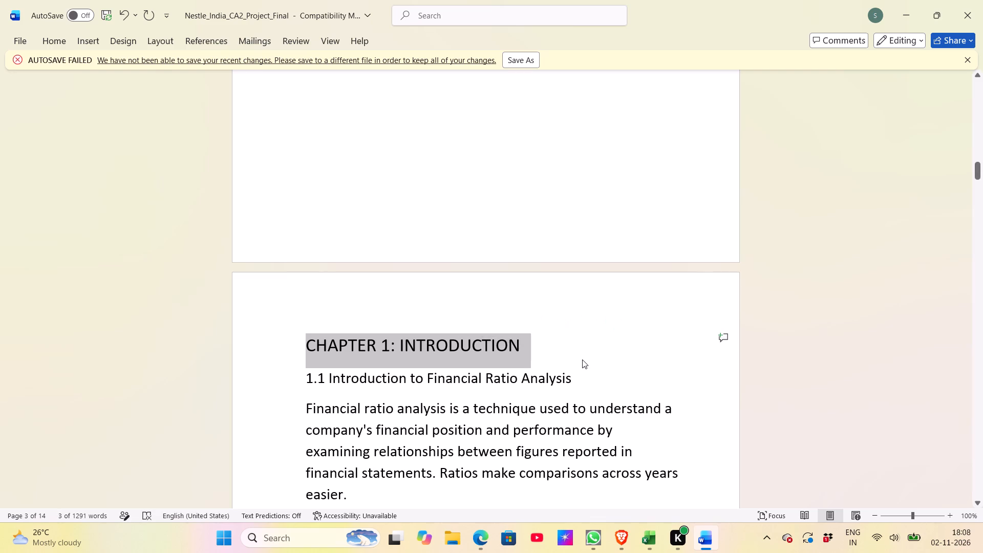
Enlarge all the text of Chapter 2: Objectives, Scope and Methodology, from the heading through section 2.4, to 18 pt.
scroll(582, 359, down, 2)
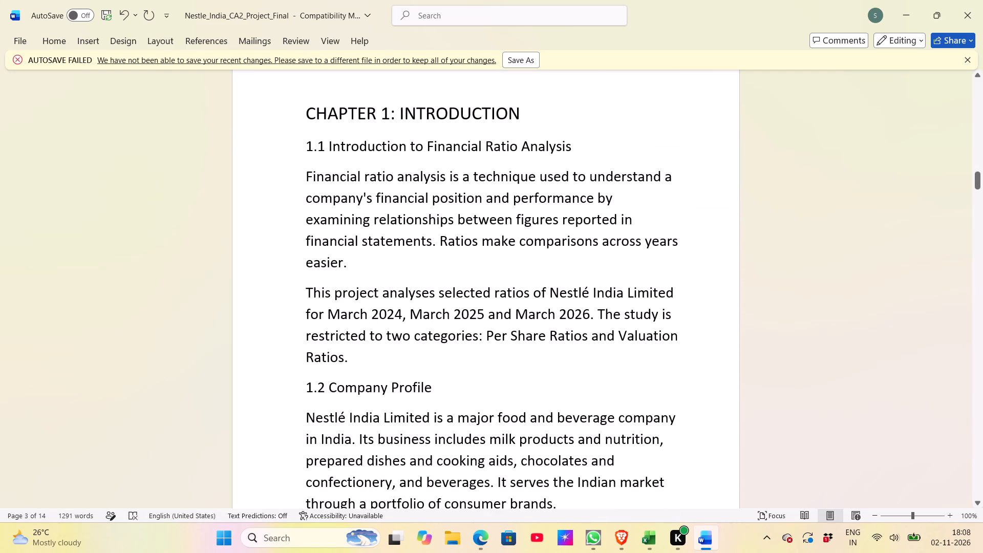
scroll(544, 249, down, 1)
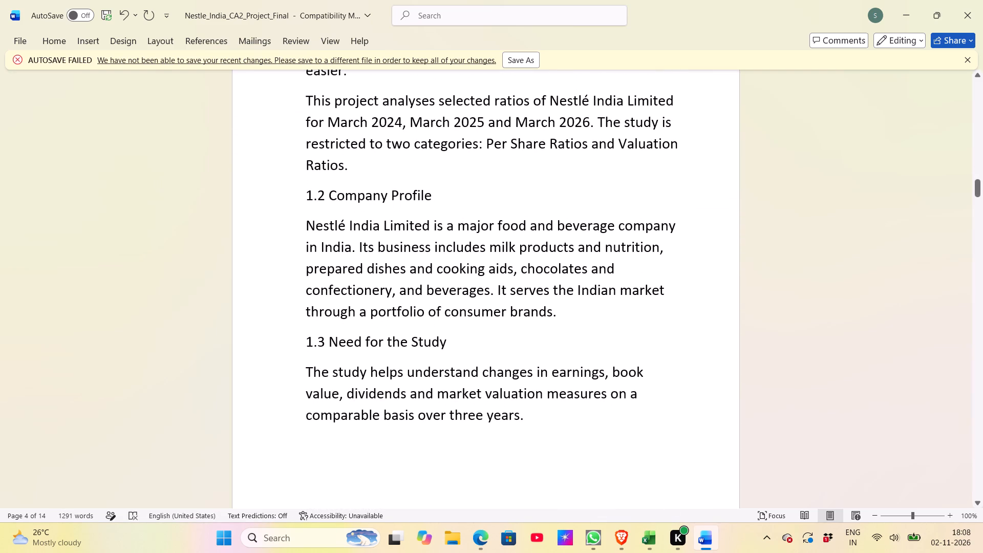
scroll(544, 249, down, 2)
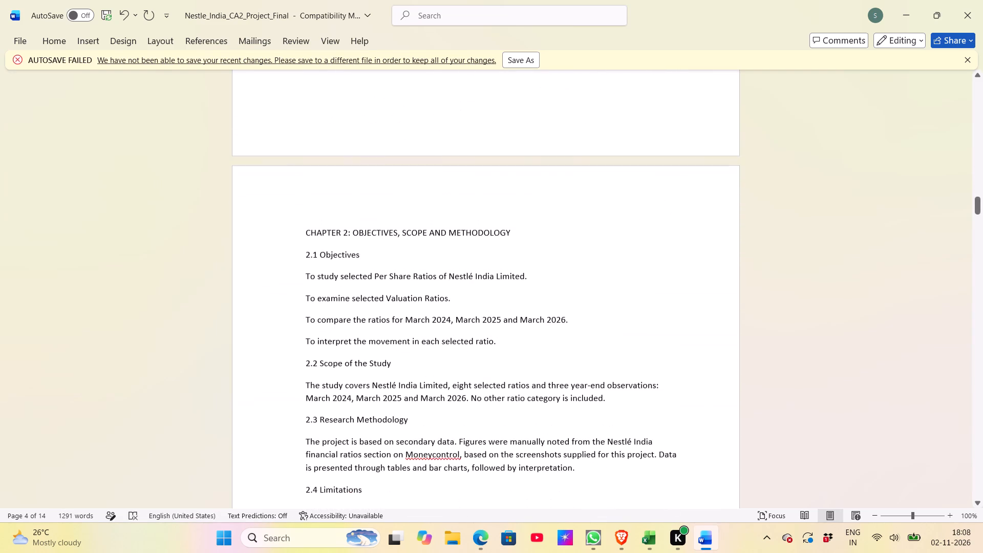
scroll(544, 249, down, 1)
scroll(362, 165, down, 1)
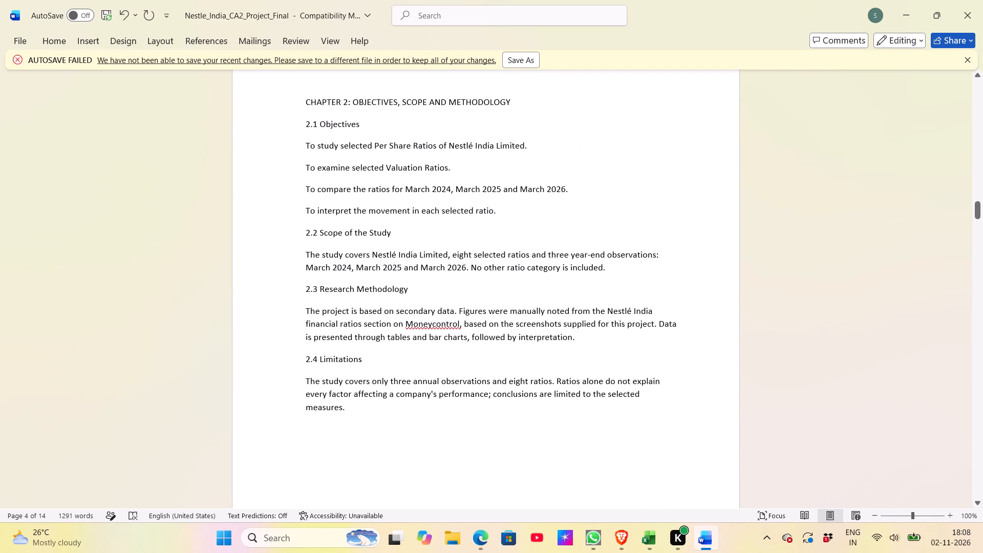
drag(303, 97, 381, 221)
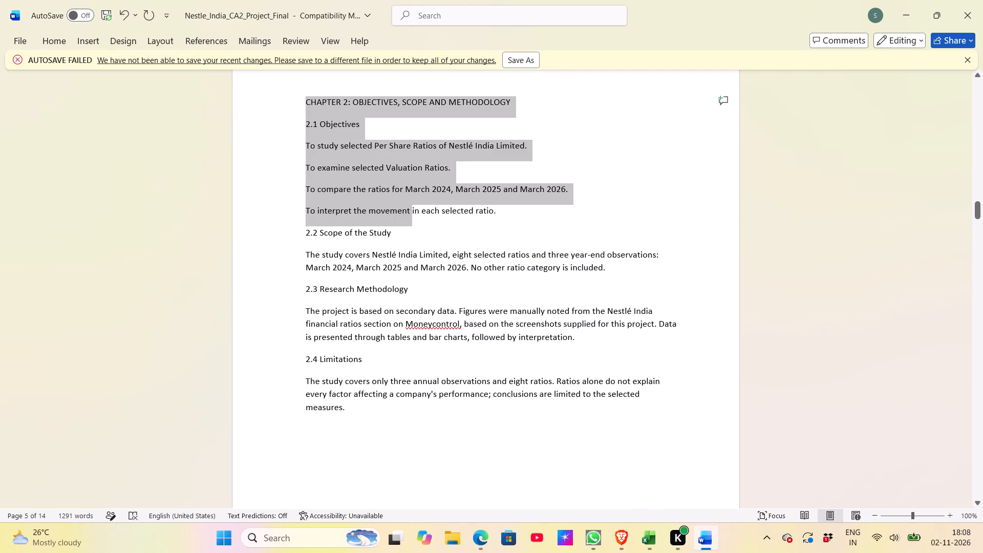
drag(381, 221, 511, 417)
scroll(388, 232, up, 1)
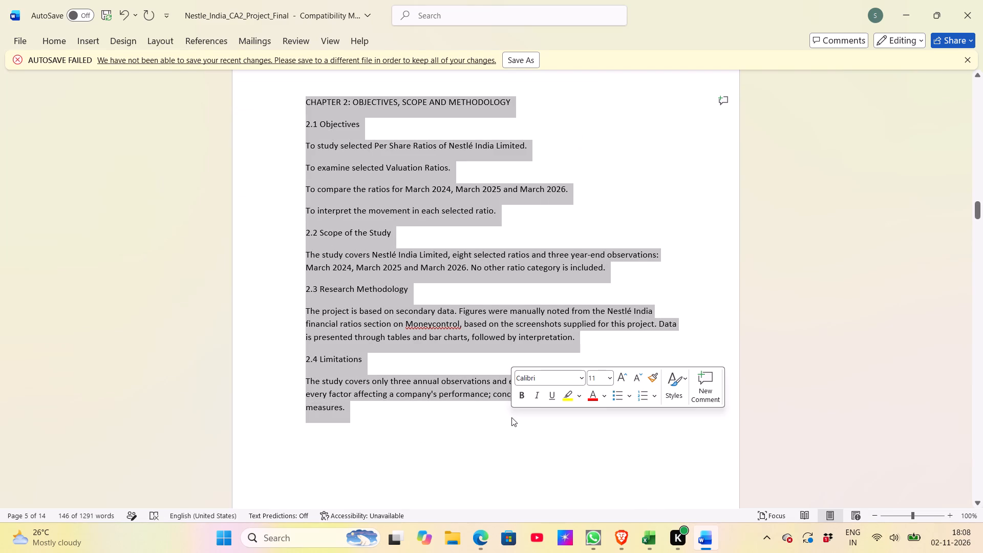
click(619, 381)
click(619, 381)
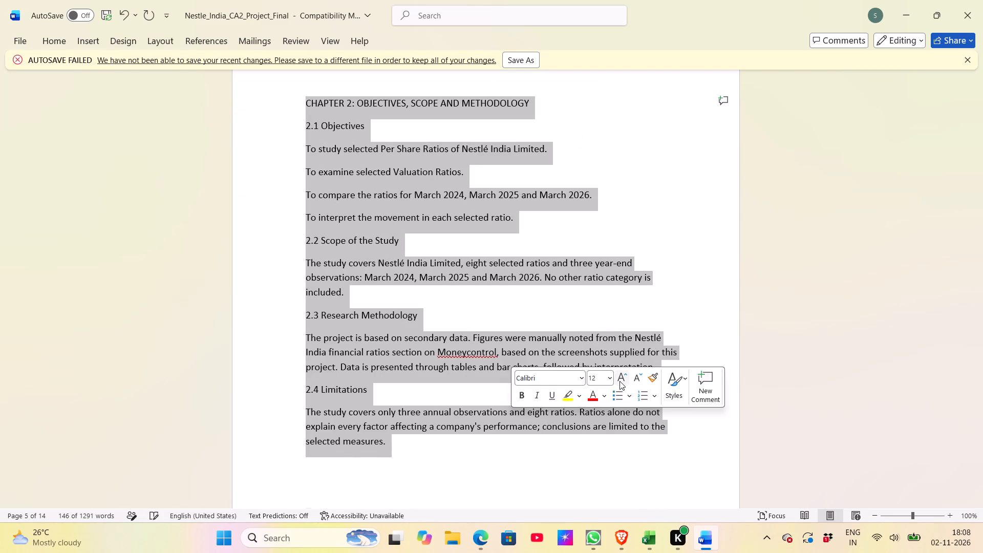
click(619, 381)
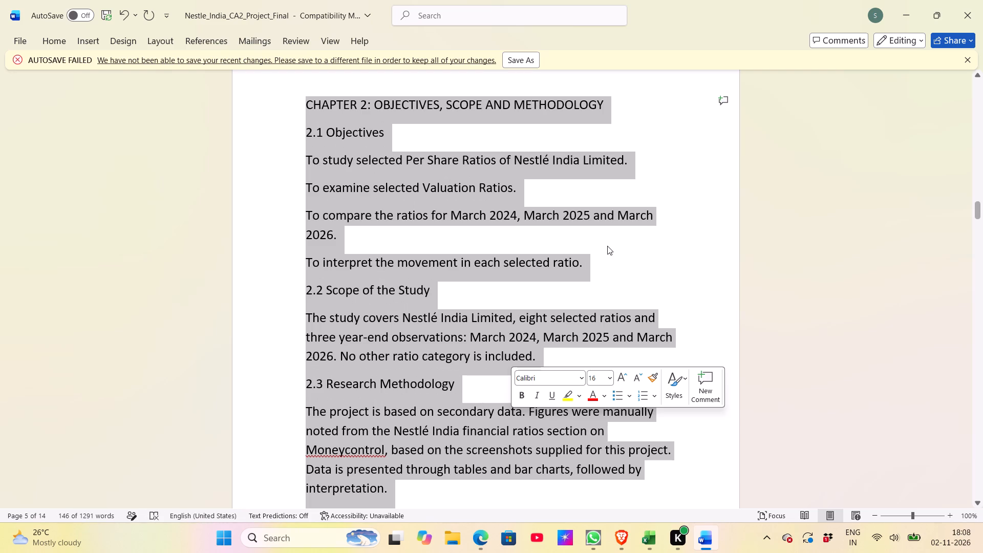
click(623, 376)
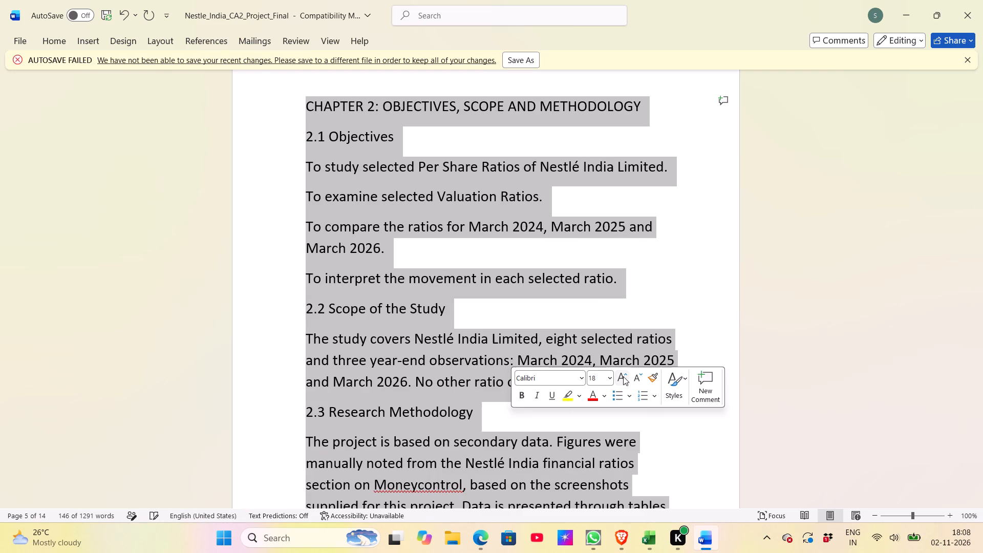
click(592, 300)
Examine the text size and page layout of Chapters 1 and 2.
scroll(592, 300, up, 2)
scroll(592, 300, down, 1)
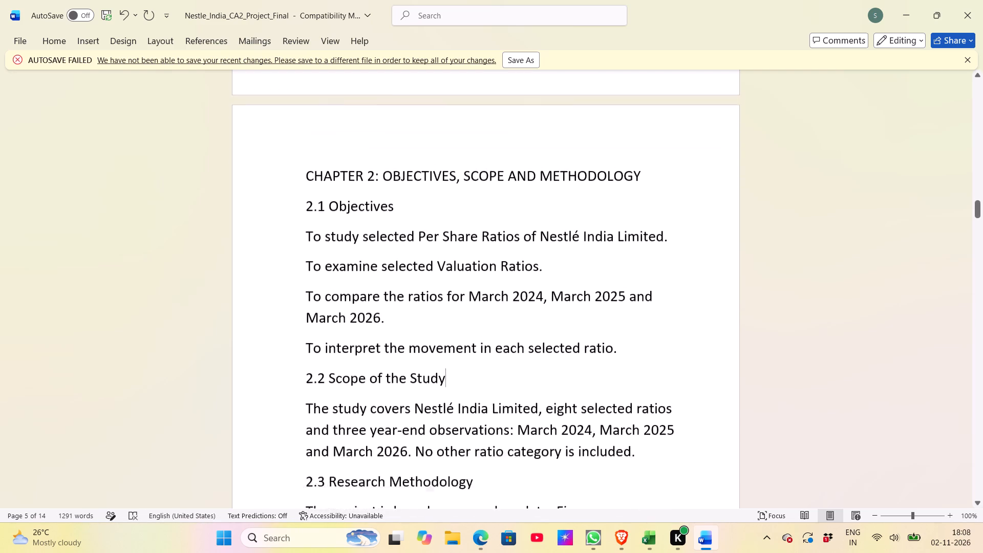
scroll(592, 300, down, 3)
scroll(592, 300, up, 6)
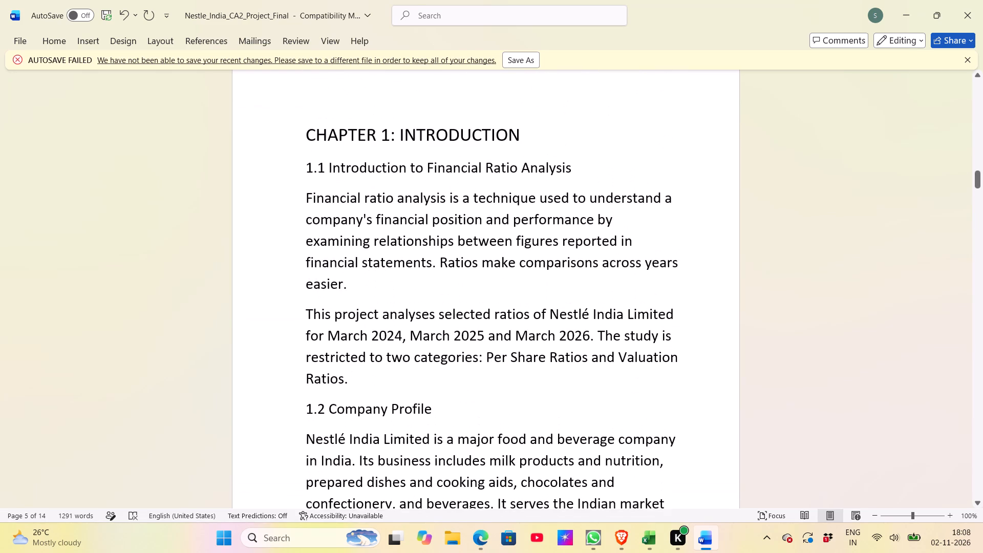
scroll(592, 300, down, 4)
scroll(592, 300, up, 1)
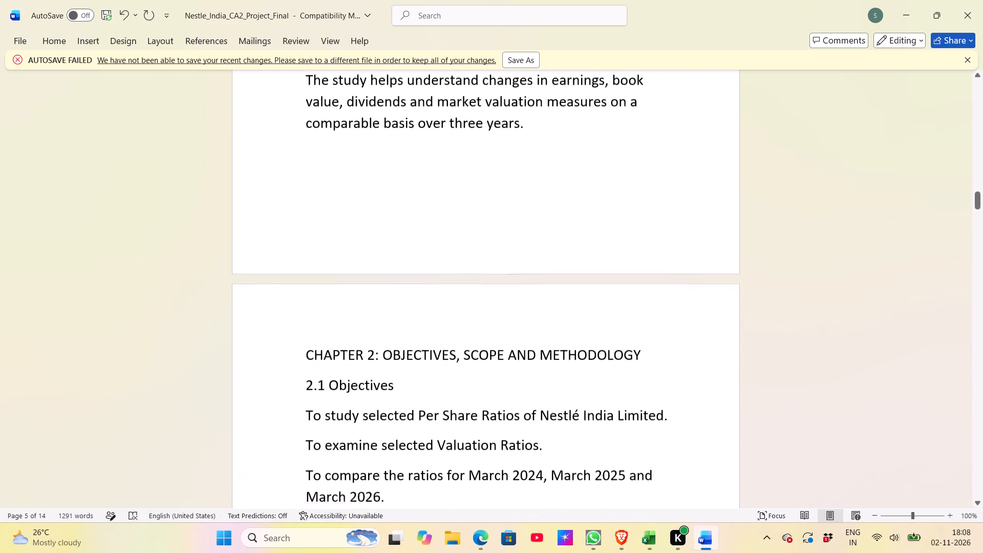
scroll(592, 300, up, 1)
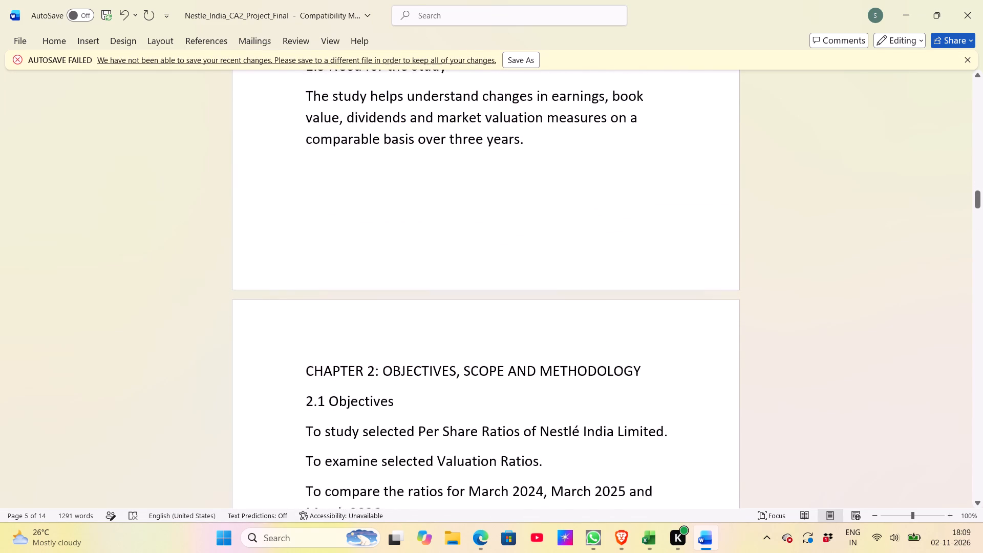
scroll(592, 300, up, 1)
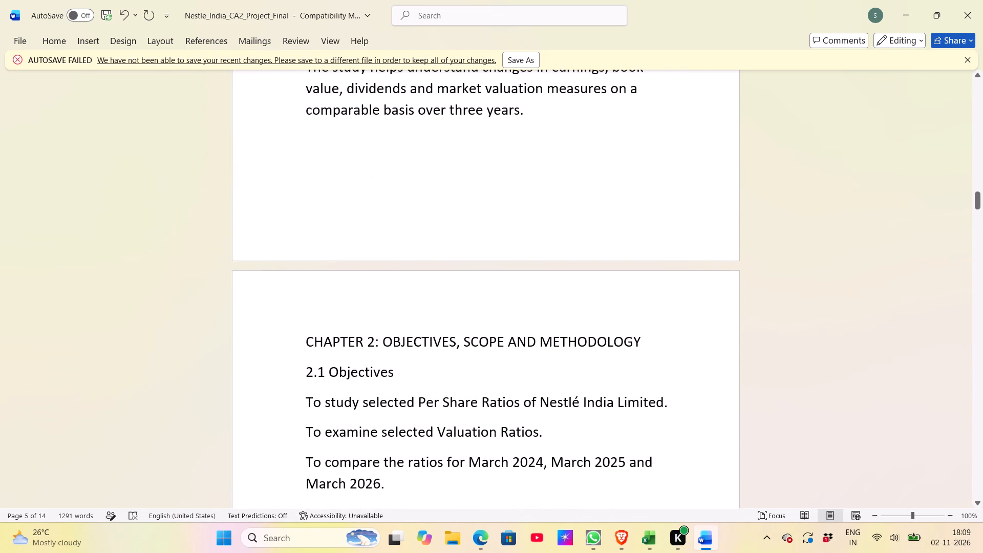
scroll(592, 300, up, 1)
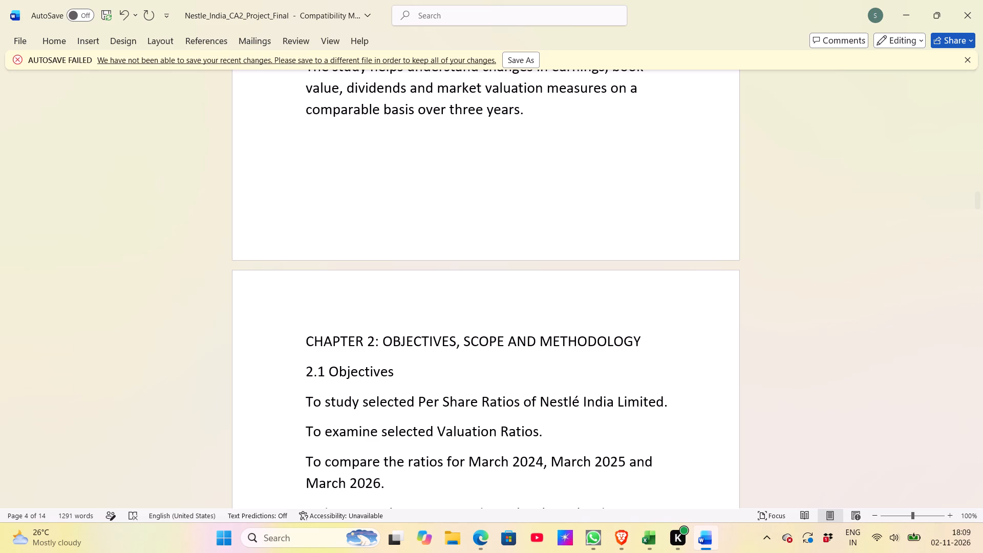
scroll(592, 300, up, 1)
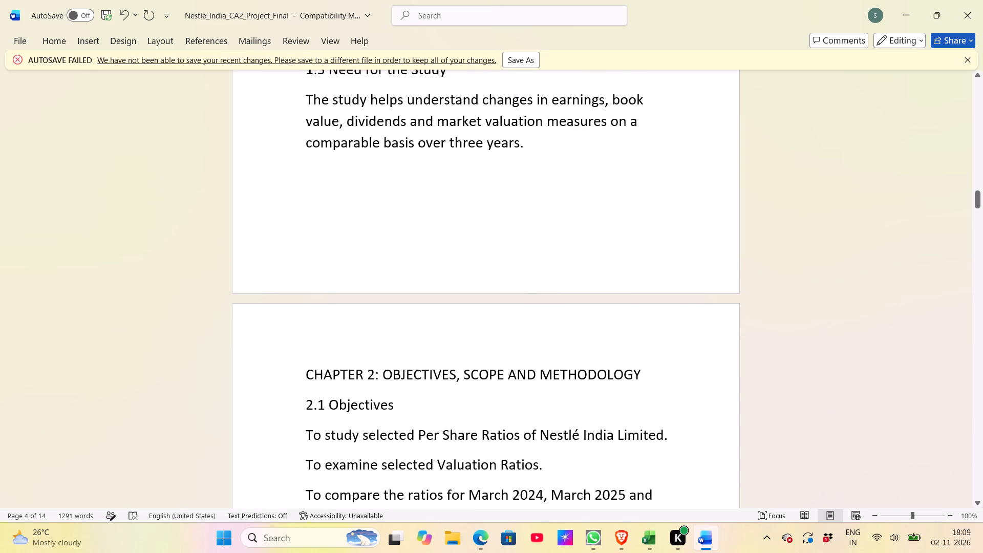
scroll(595, 445, down, 1)
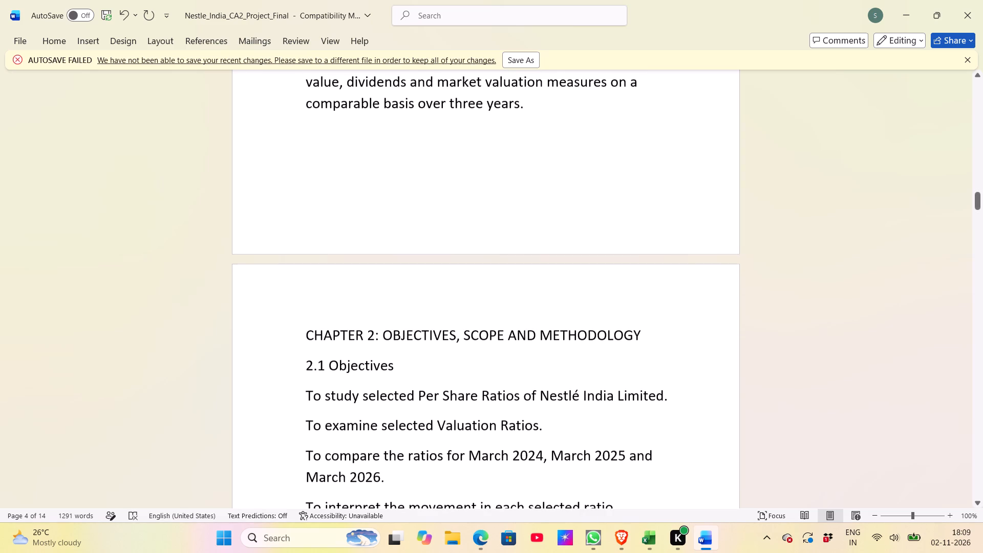
Enlarge the "CHAPTER 2: OBJECTIVES, SCOPE AND METHODOLOGY" heading by two font-size increments.
scroll(595, 445, down, 1)
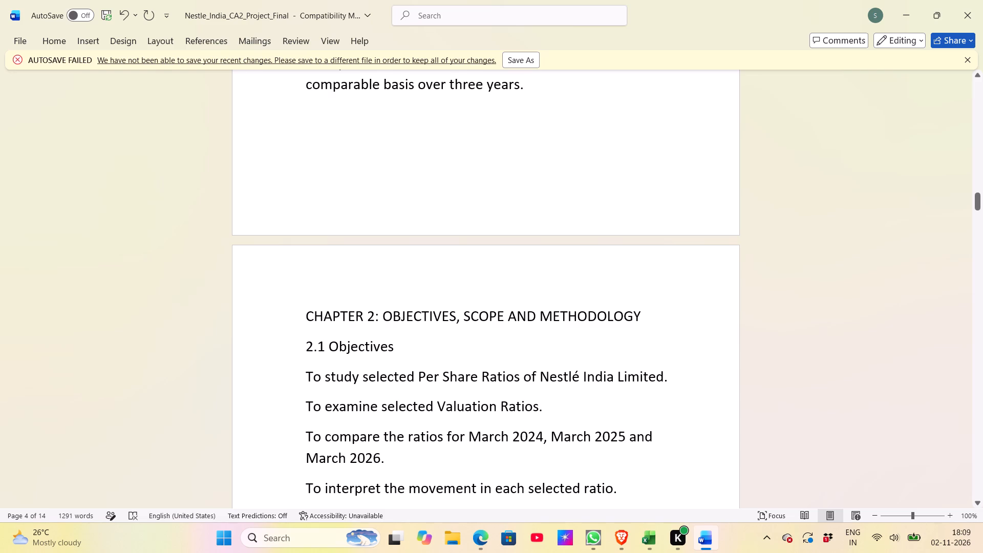
scroll(483, 152, up, 1)
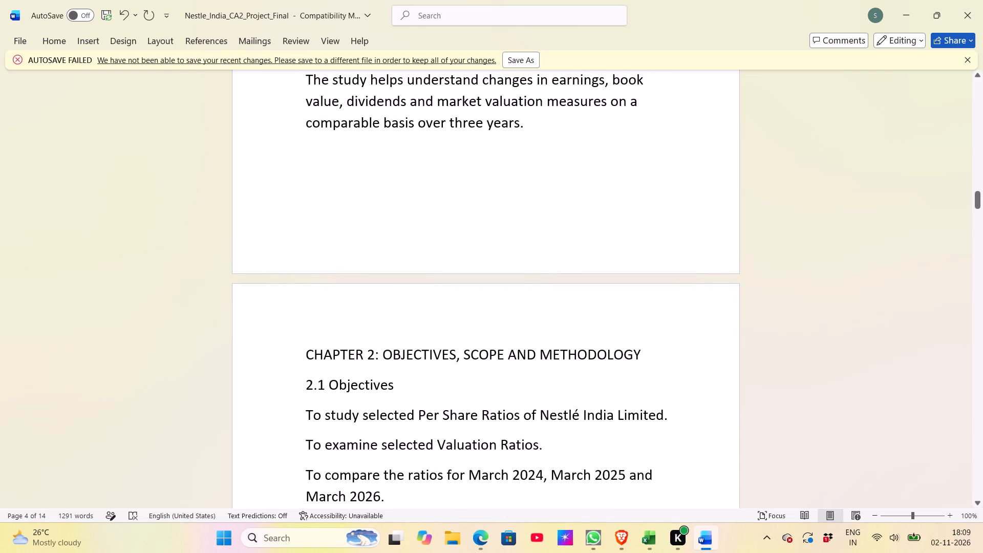
drag(302, 349, 630, 341)
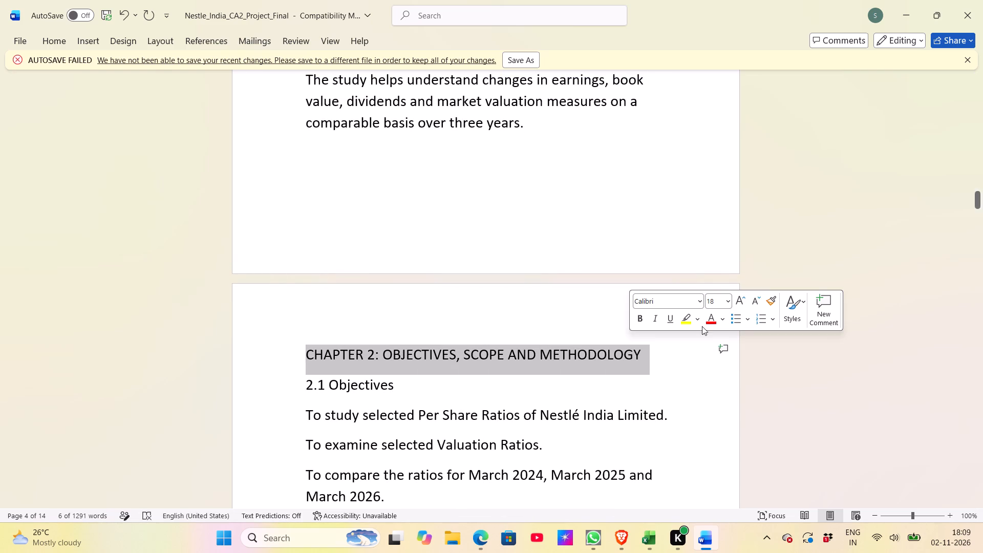
click(739, 304)
click(739, 304)
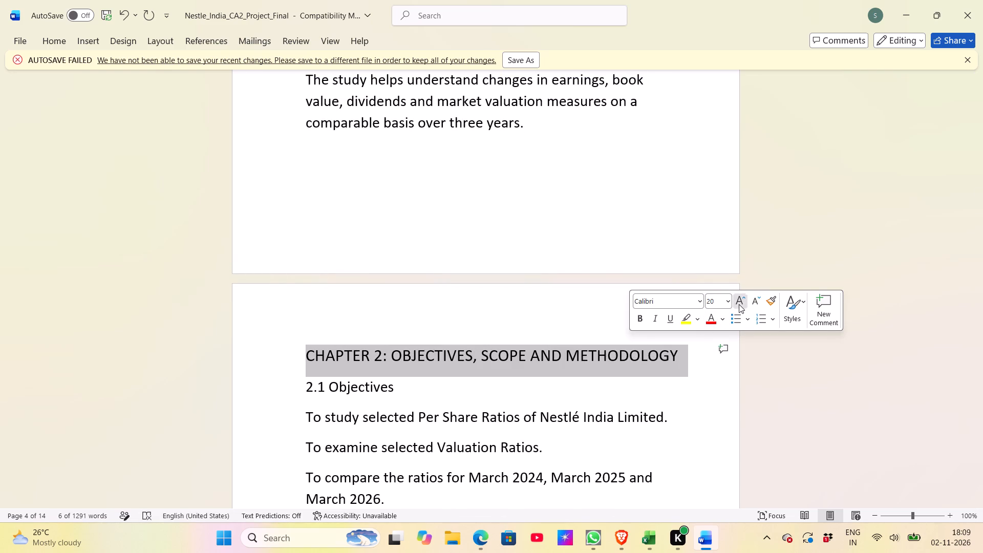
click(601, 334)
Reduce the text below the Chapter 1 heading, from section 1.1 through section 1.3, by one font-size decrement.
scroll(601, 334, down, 1)
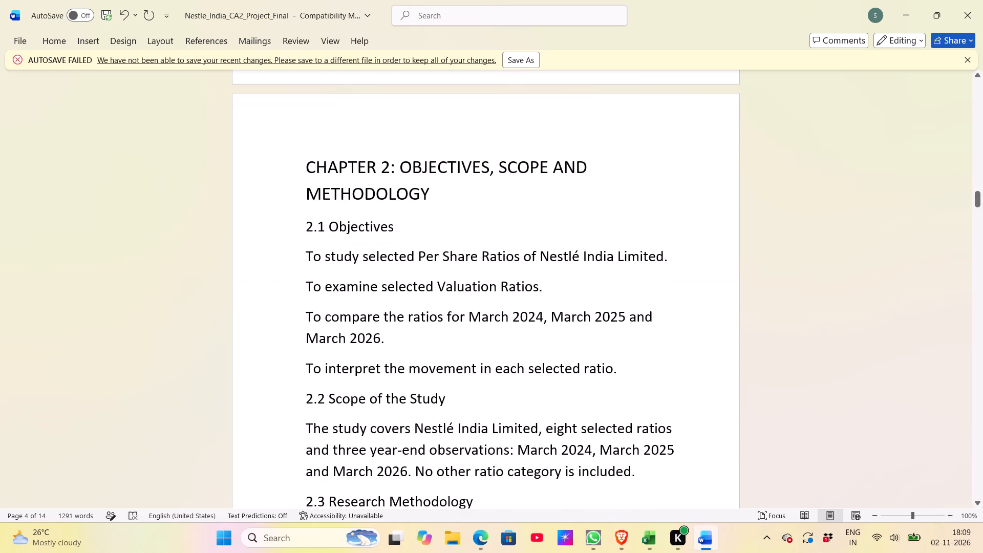
scroll(601, 334, down, 1)
scroll(601, 334, up, 2)
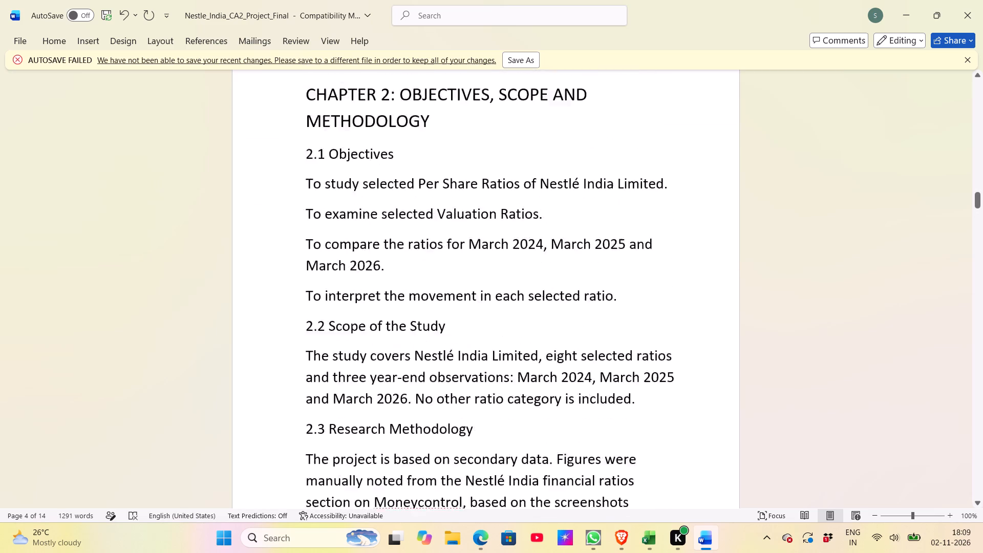
scroll(601, 334, down, 1)
scroll(601, 334, up, 1)
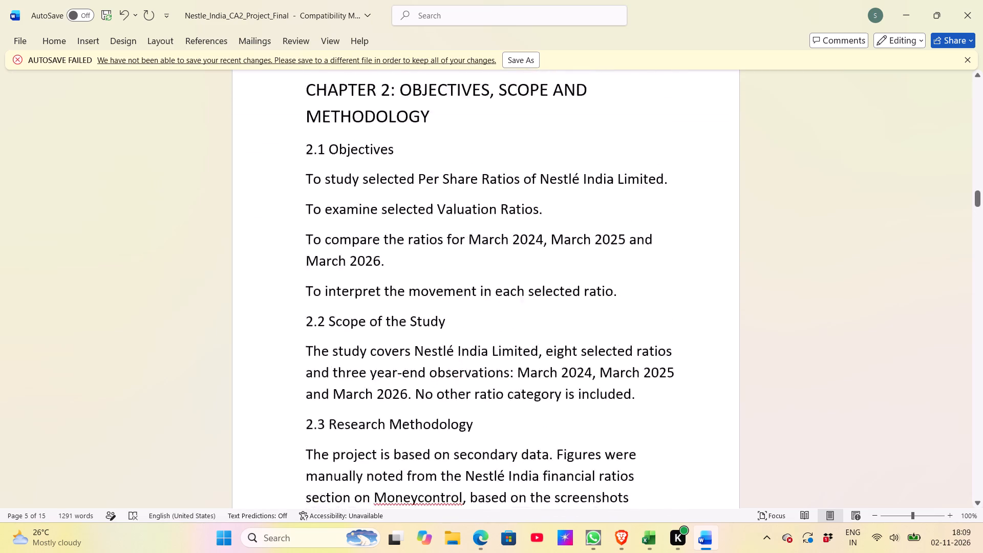
scroll(601, 334, up, 2)
scroll(601, 334, down, 1)
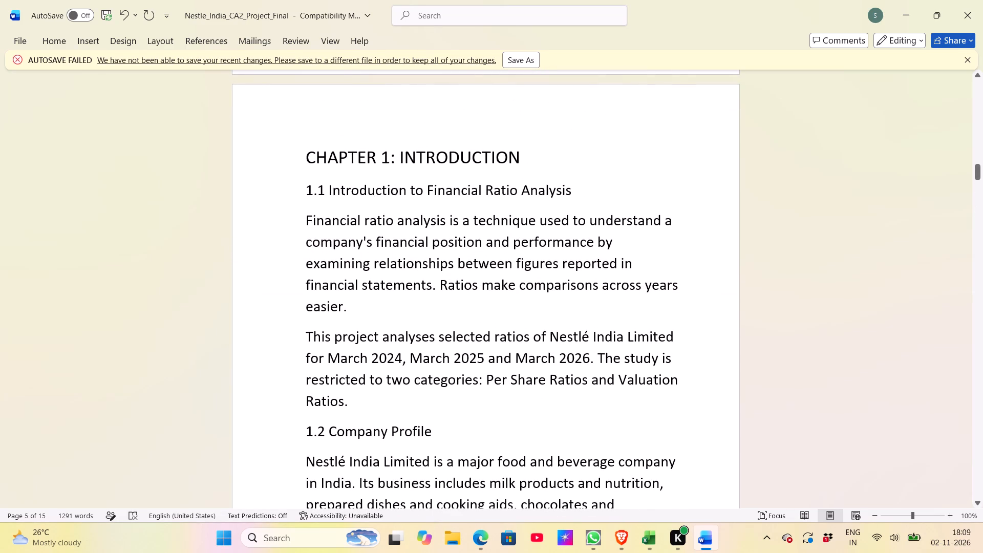
drag(306, 189, 404, 314)
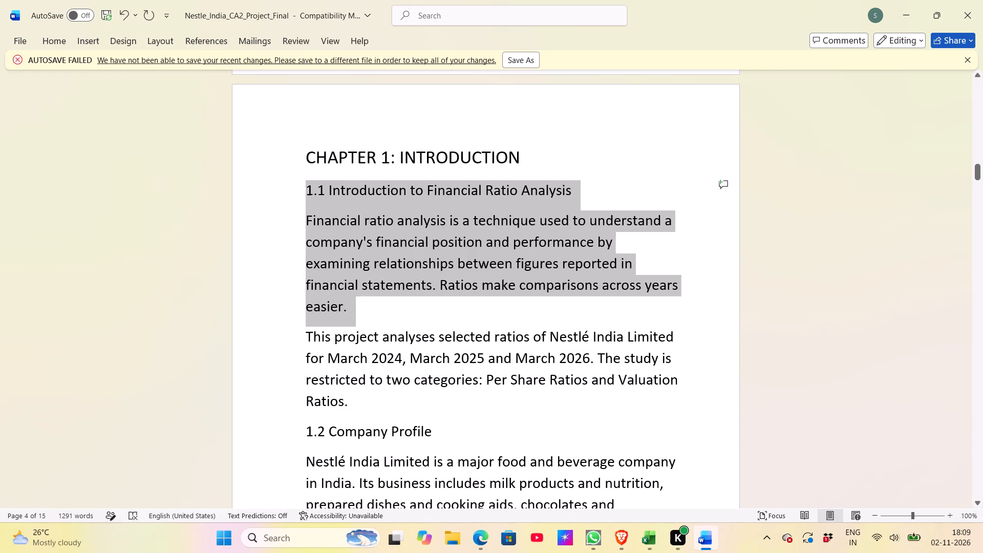
drag(404, 314, 530, 492)
scroll(424, 363, up, 1)
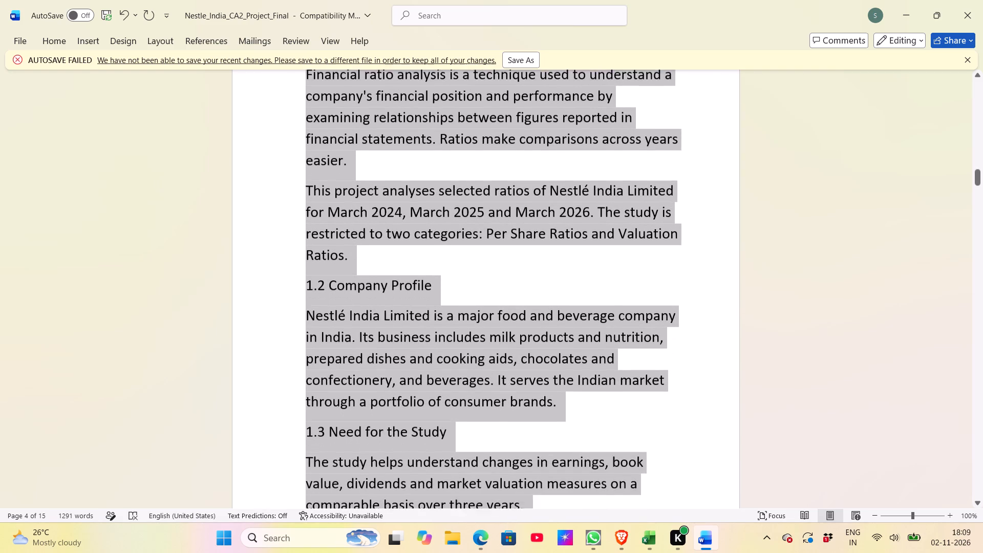
drag(530, 492, 548, 501)
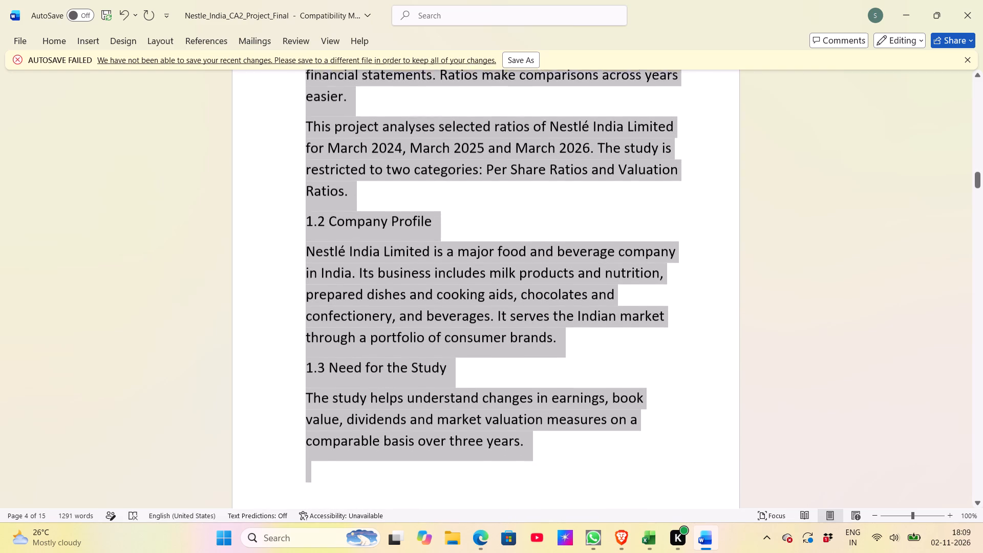
drag(548, 501, 561, 465)
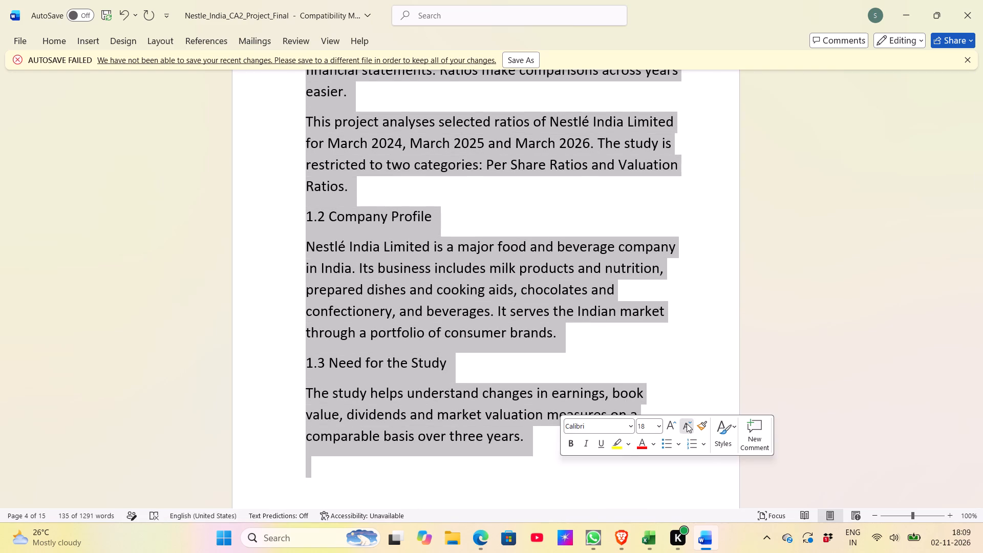
click(687, 423)
click(600, 262)
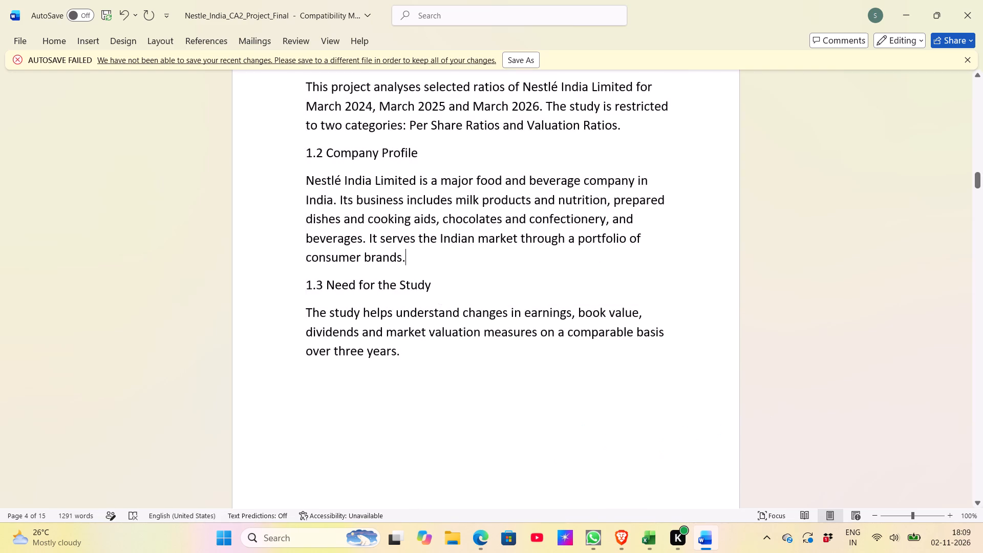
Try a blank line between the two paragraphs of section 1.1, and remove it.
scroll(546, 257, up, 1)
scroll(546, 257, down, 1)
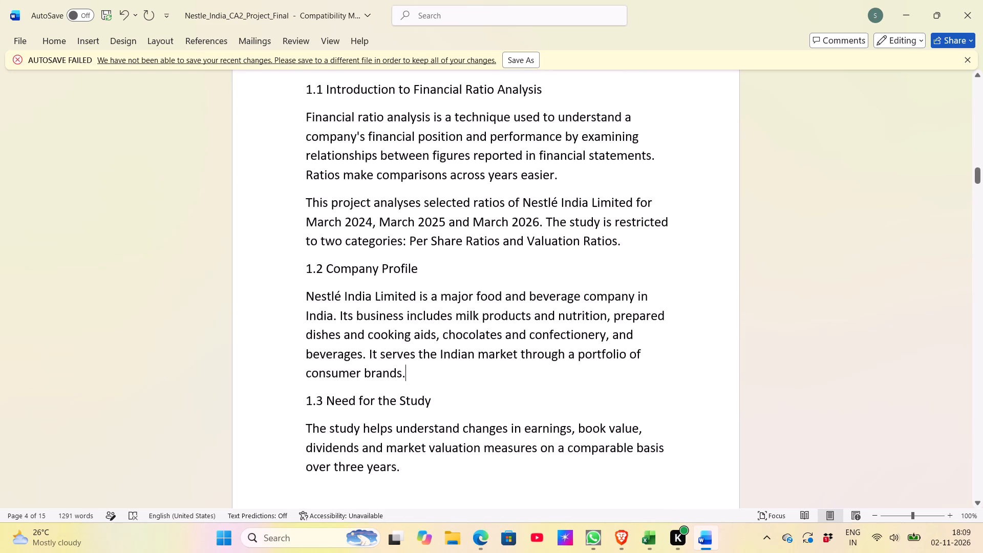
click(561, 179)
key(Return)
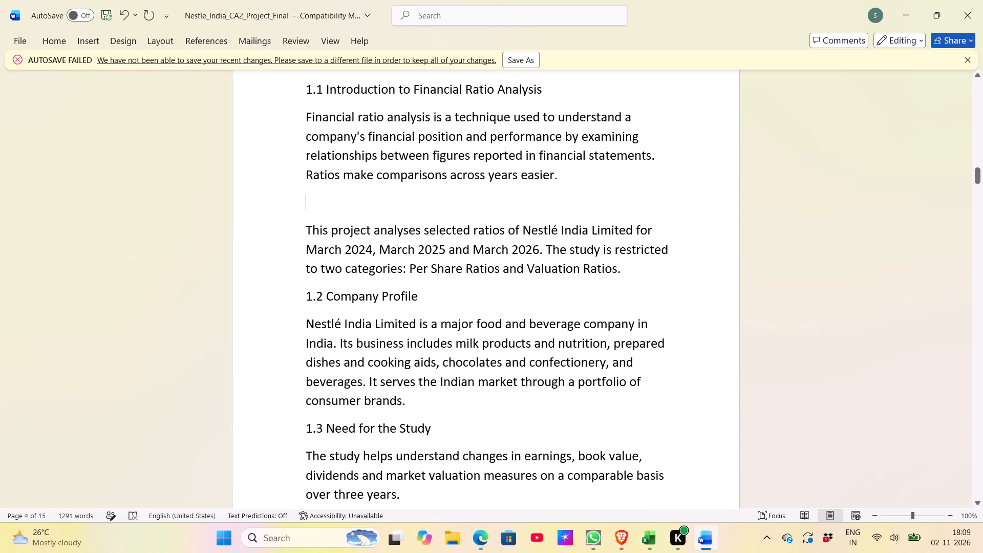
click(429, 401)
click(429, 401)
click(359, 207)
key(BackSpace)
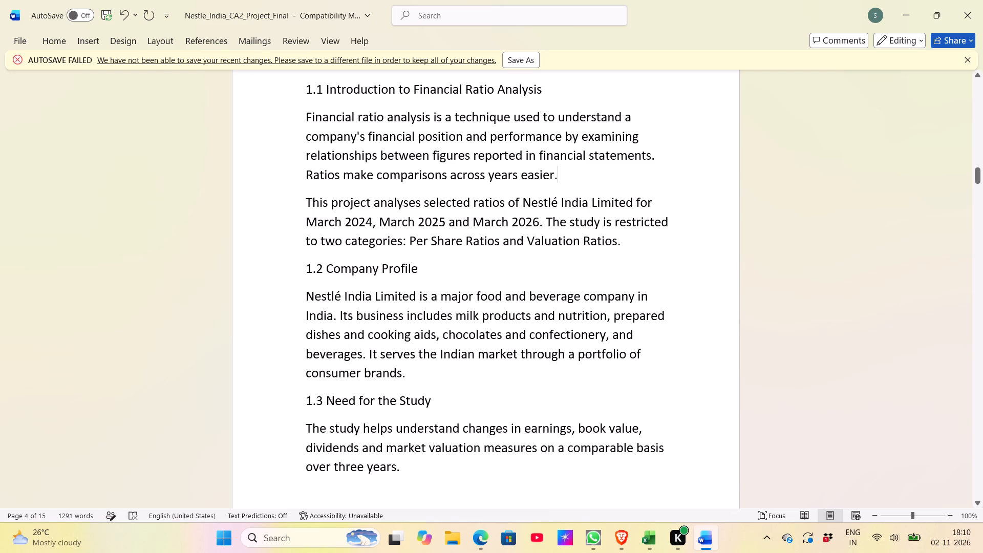
Insert a blank line before each of the headings "1.2 Company Profile" and "1.3 Need for the Study".
click(455, 268)
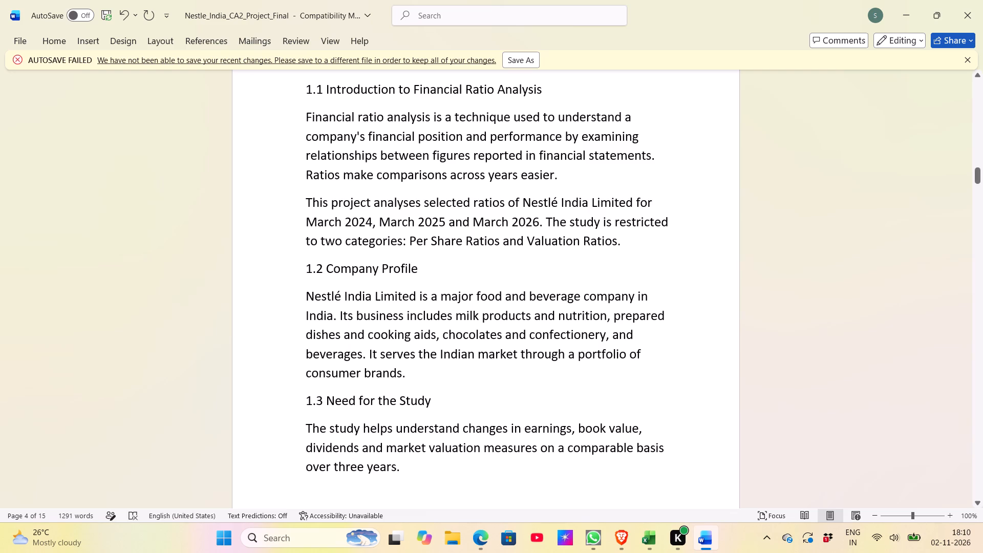
click(634, 246)
key(Return)
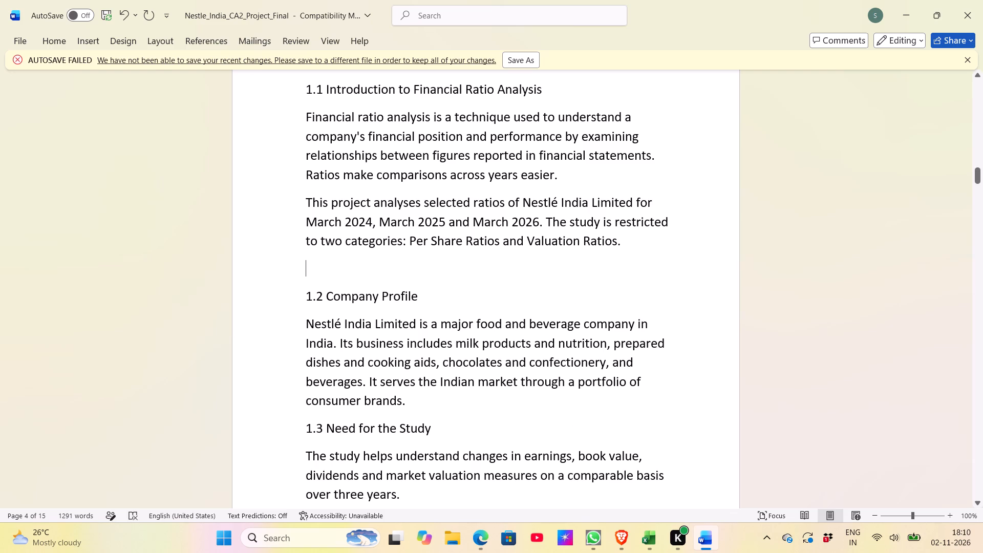
click(547, 302)
scroll(547, 302, down, 1)
click(481, 305)
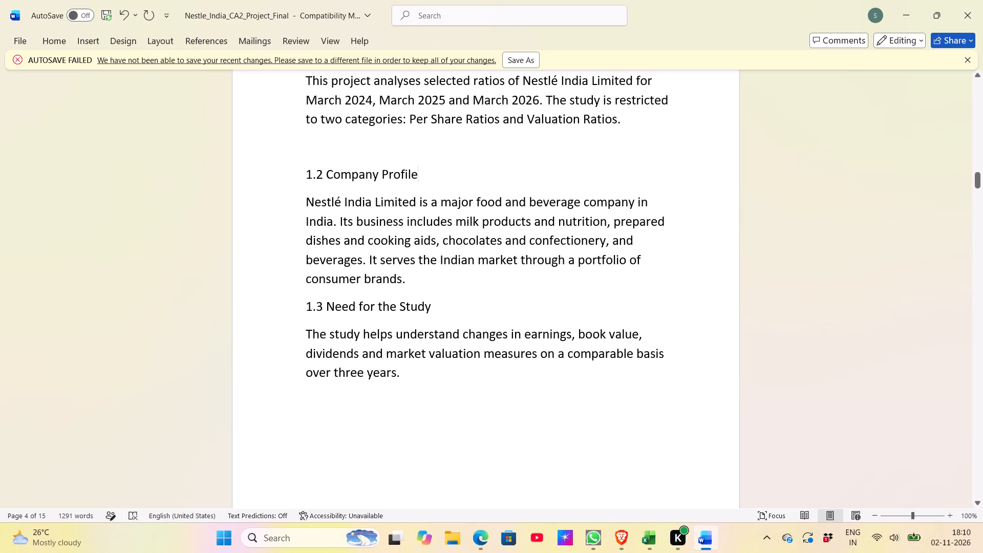
click(458, 287)
key(Return)
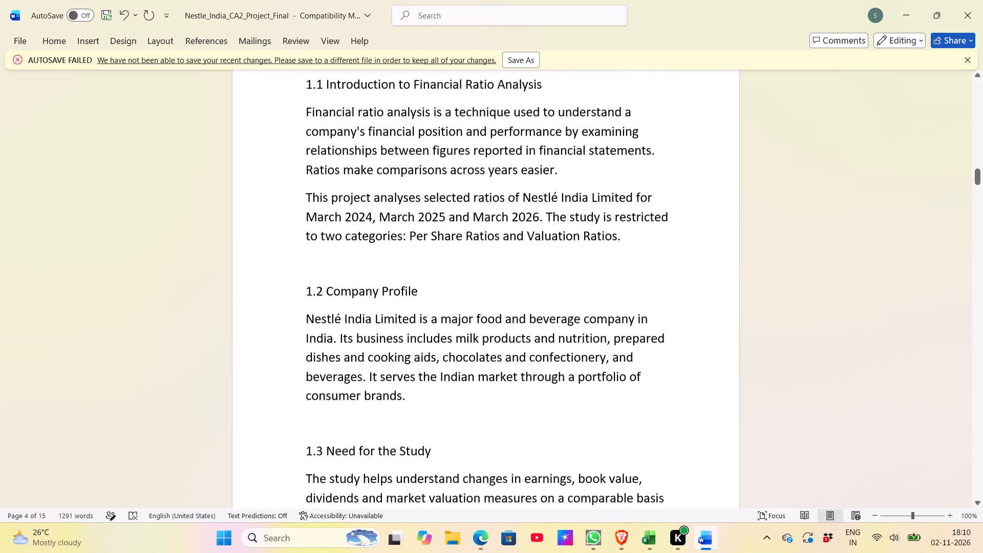
Reduce the Chapter 2 text from "2.1 Objectives" through "every factor affecting a" in section 2.4 by one font-size decrement.
scroll(458, 287, down, 2)
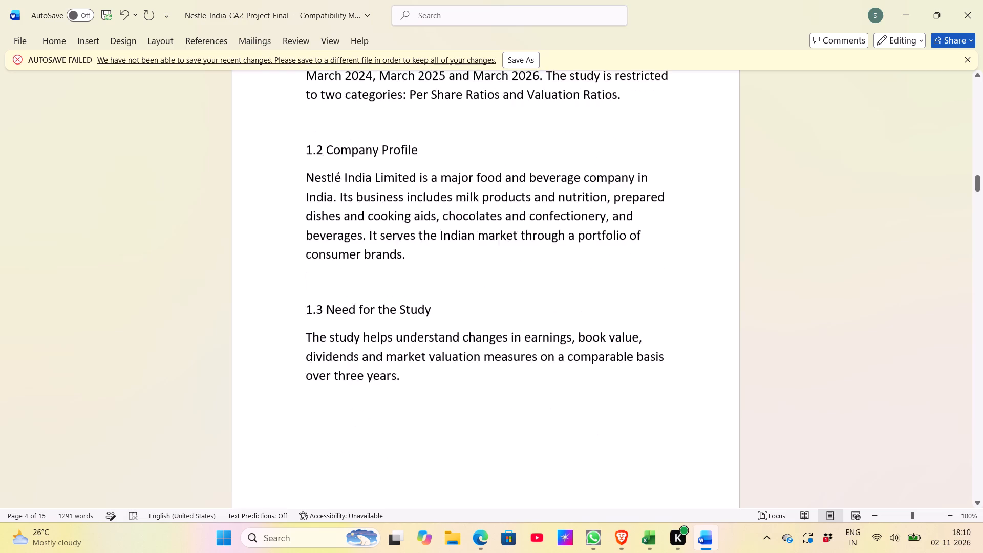
scroll(458, 287, down, 1)
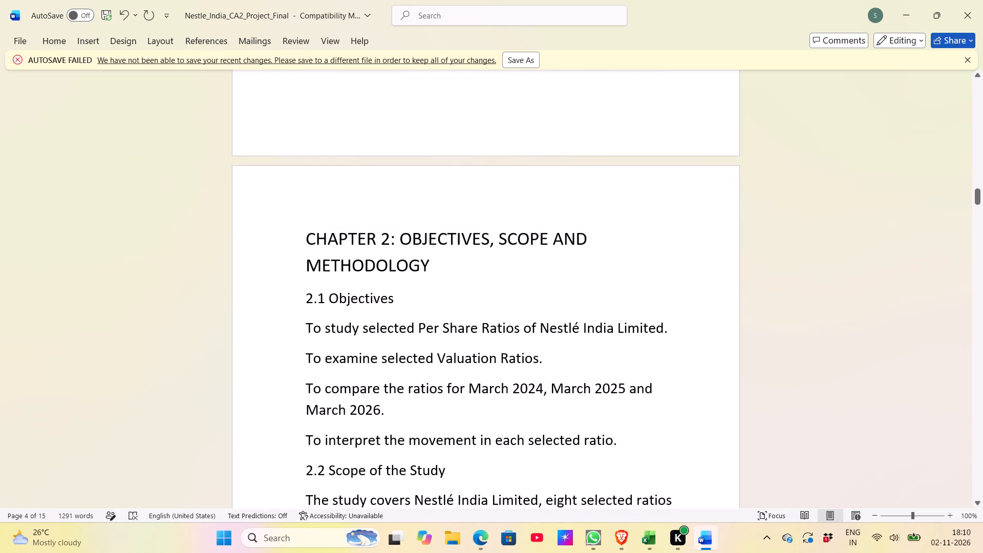
click(474, 261)
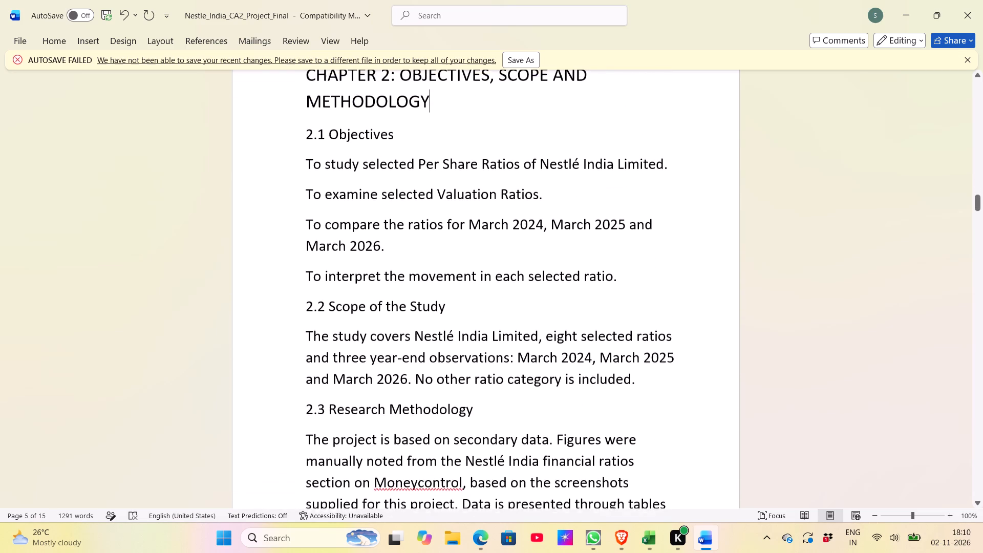
scroll(455, 277, up, 3)
scroll(455, 277, down, 2)
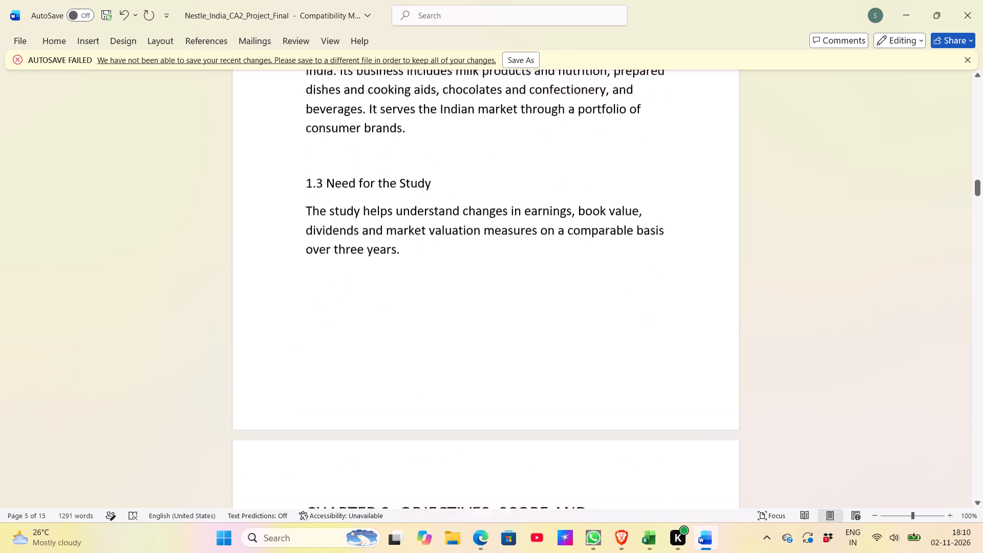
scroll(455, 277, down, 2)
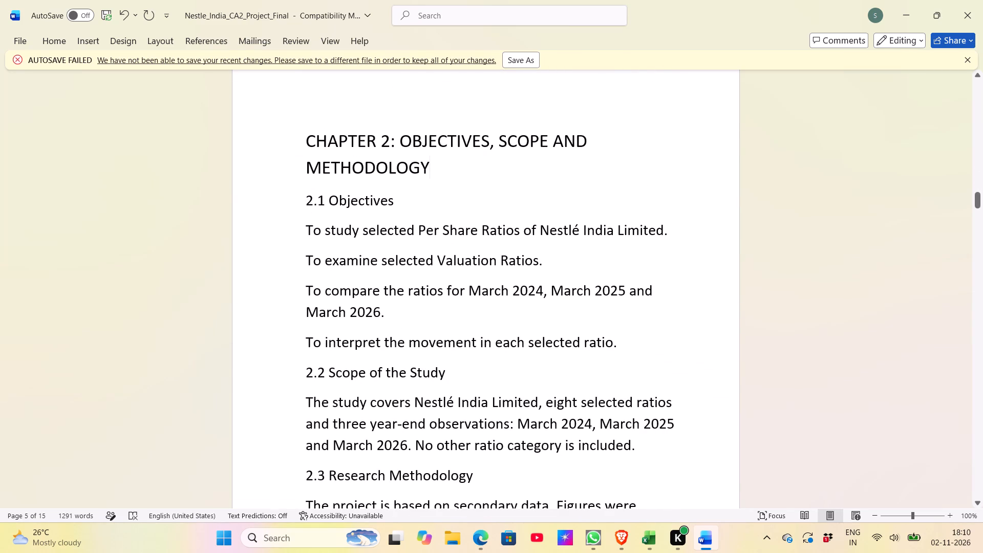
drag(304, 196, 430, 443)
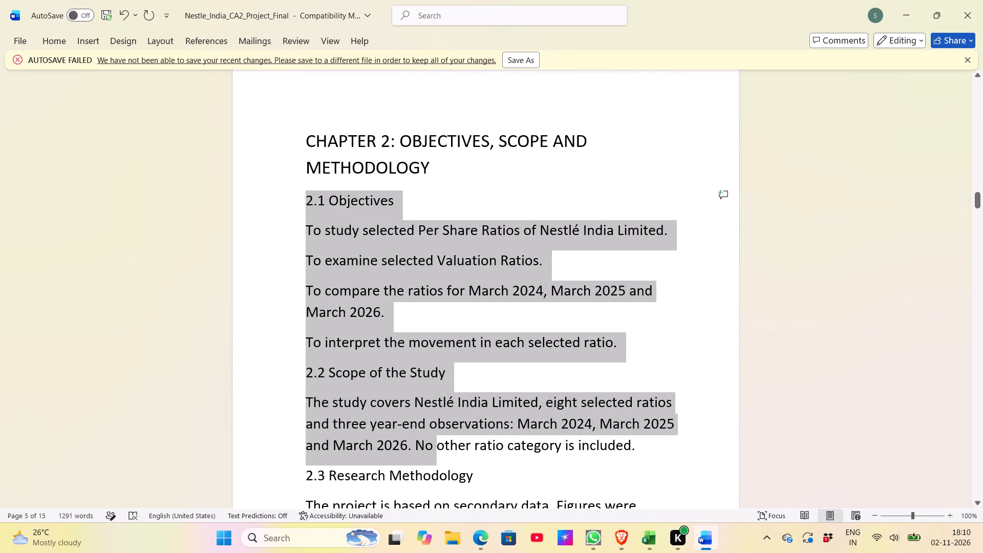
drag(430, 443, 653, 463)
scroll(445, 464, up, 1)
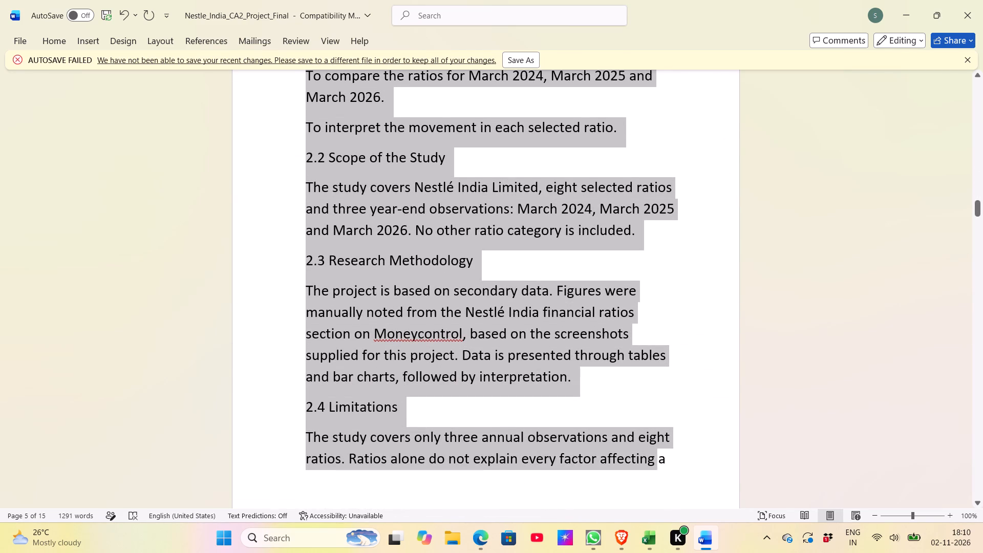
drag(653, 463, 672, 464)
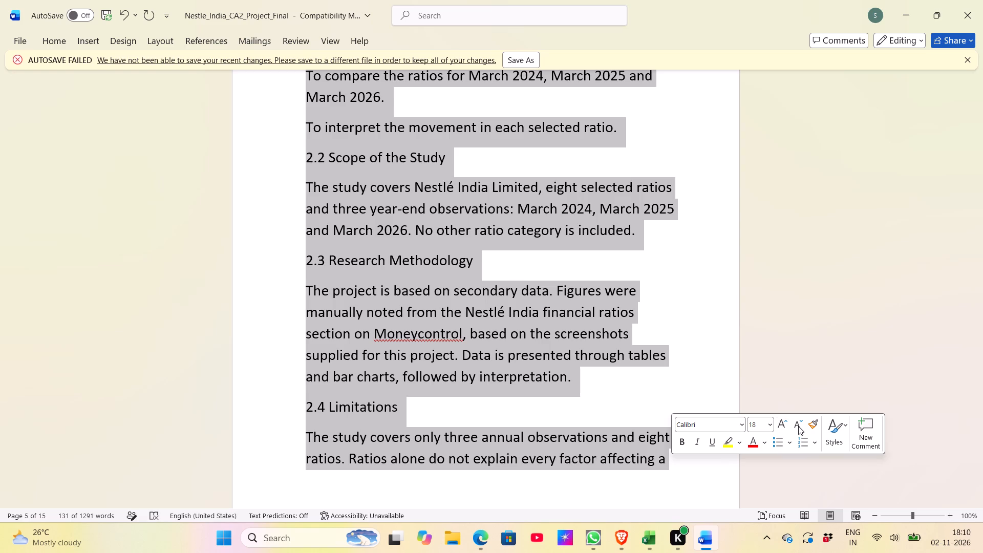
click(798, 426)
click(608, 343)
Examine the text size and spacing of Chapter 2, from its heading to the start of Chapter 3.
scroll(608, 343, up, 1)
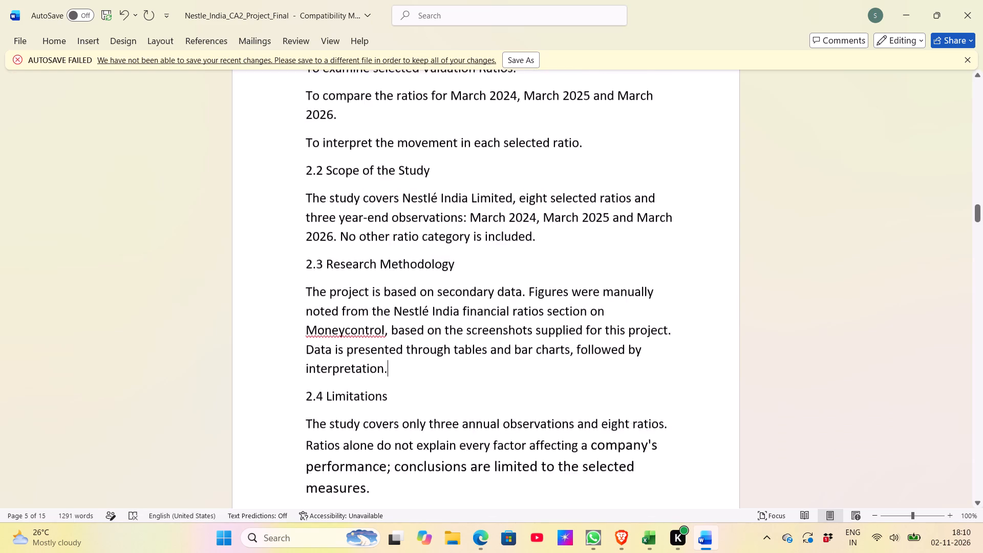
scroll(608, 343, up, 1)
scroll(608, 343, down, 2)
scroll(608, 343, up, 1)
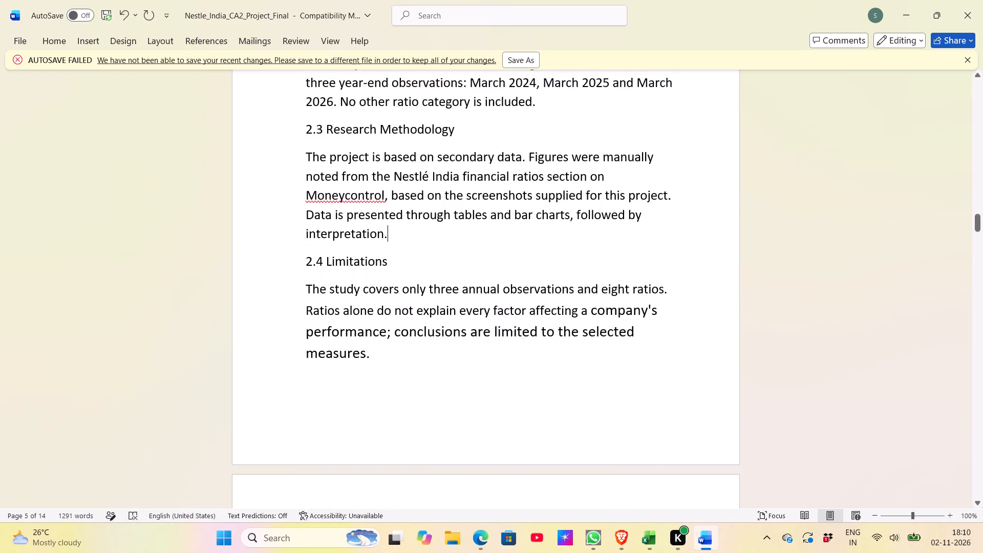
scroll(608, 343, up, 1)
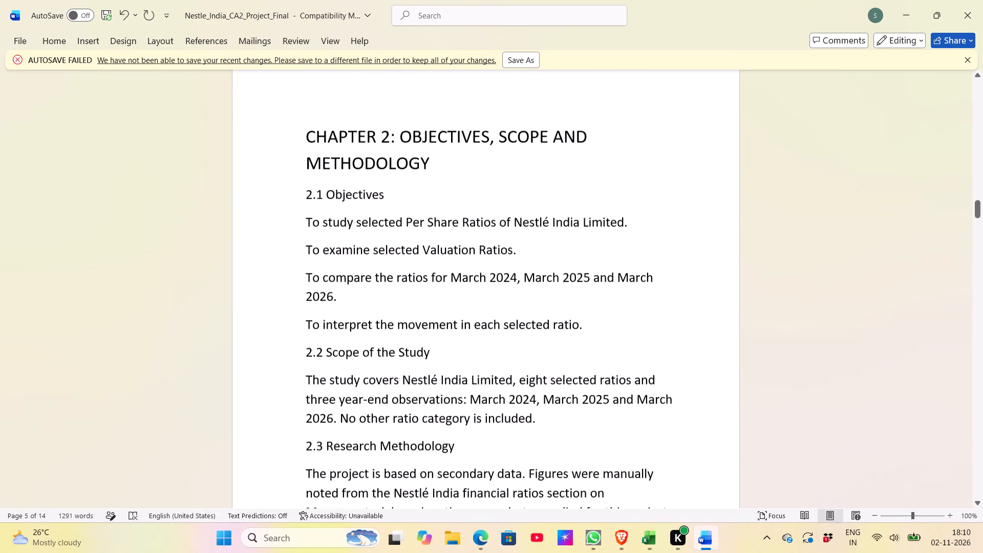
scroll(608, 343, down, 1)
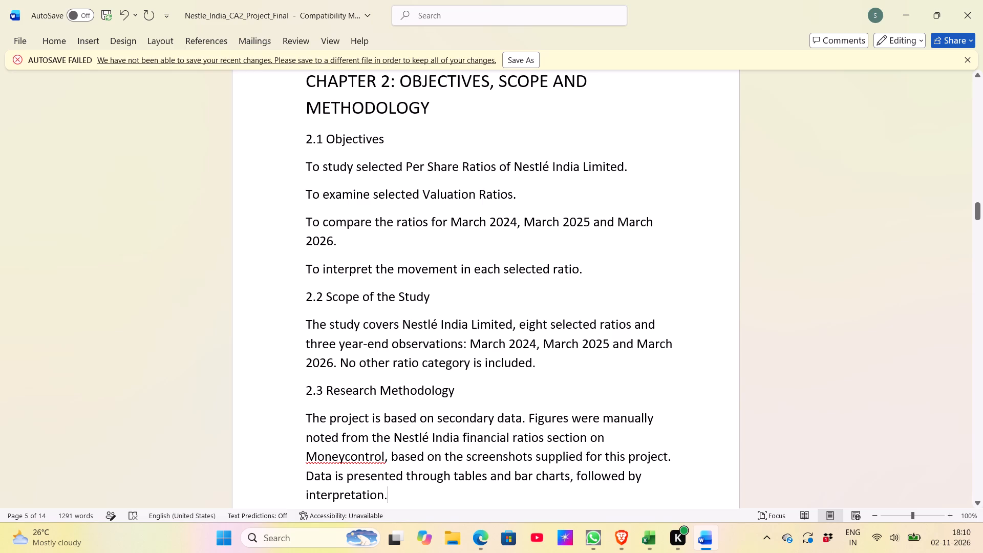
click(596, 266)
scroll(596, 266, down, 2)
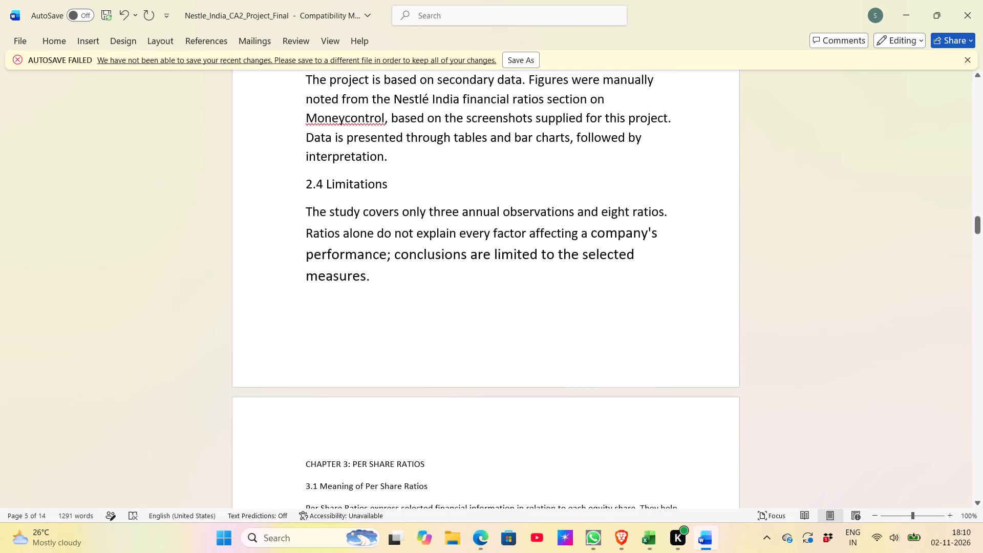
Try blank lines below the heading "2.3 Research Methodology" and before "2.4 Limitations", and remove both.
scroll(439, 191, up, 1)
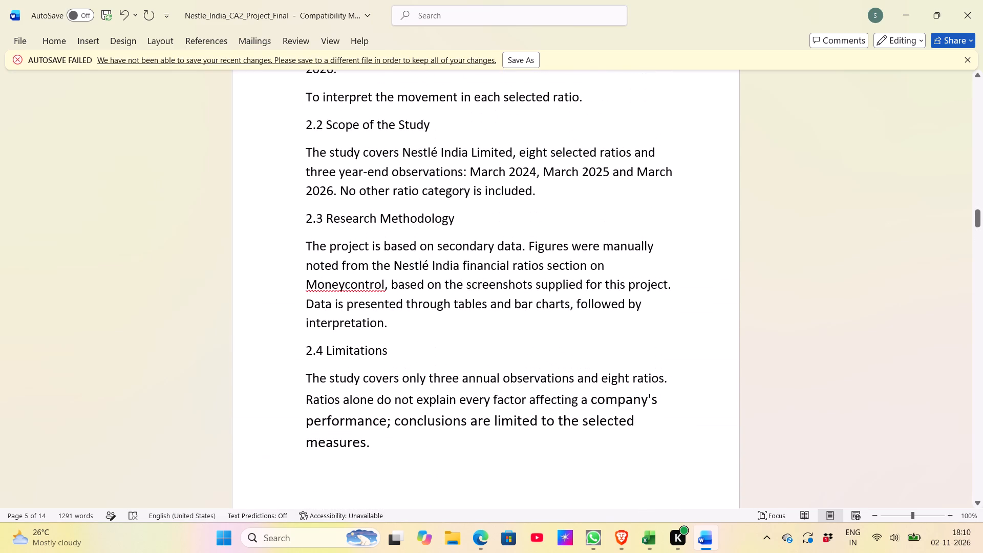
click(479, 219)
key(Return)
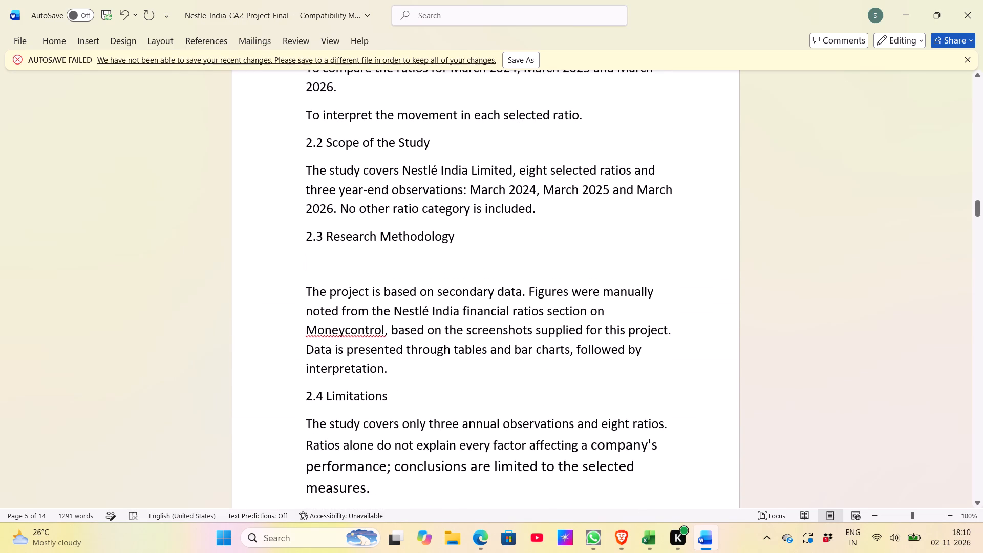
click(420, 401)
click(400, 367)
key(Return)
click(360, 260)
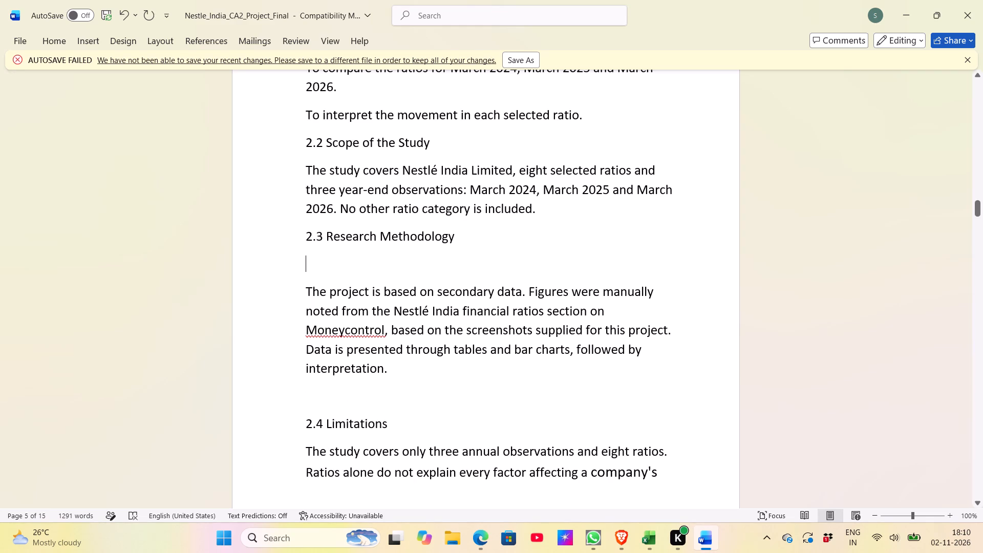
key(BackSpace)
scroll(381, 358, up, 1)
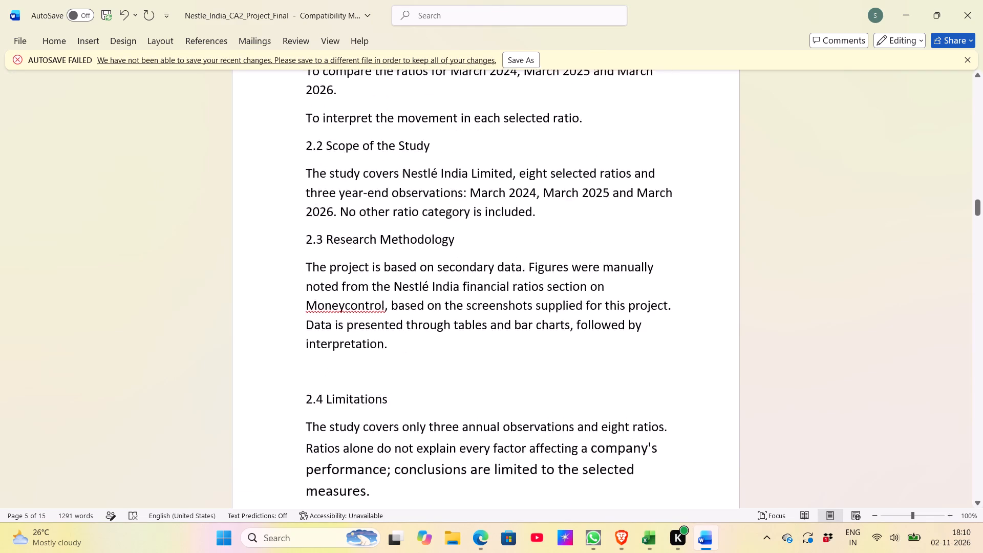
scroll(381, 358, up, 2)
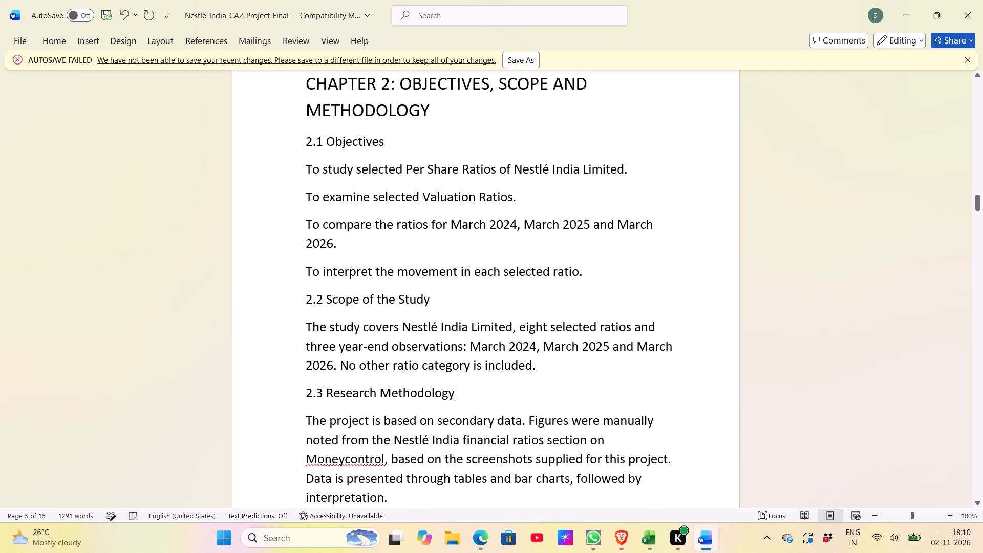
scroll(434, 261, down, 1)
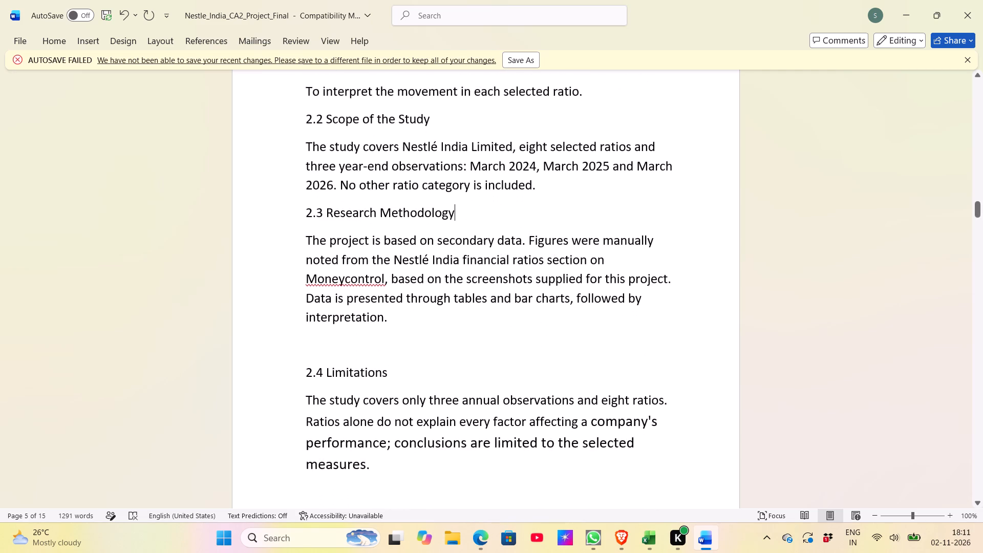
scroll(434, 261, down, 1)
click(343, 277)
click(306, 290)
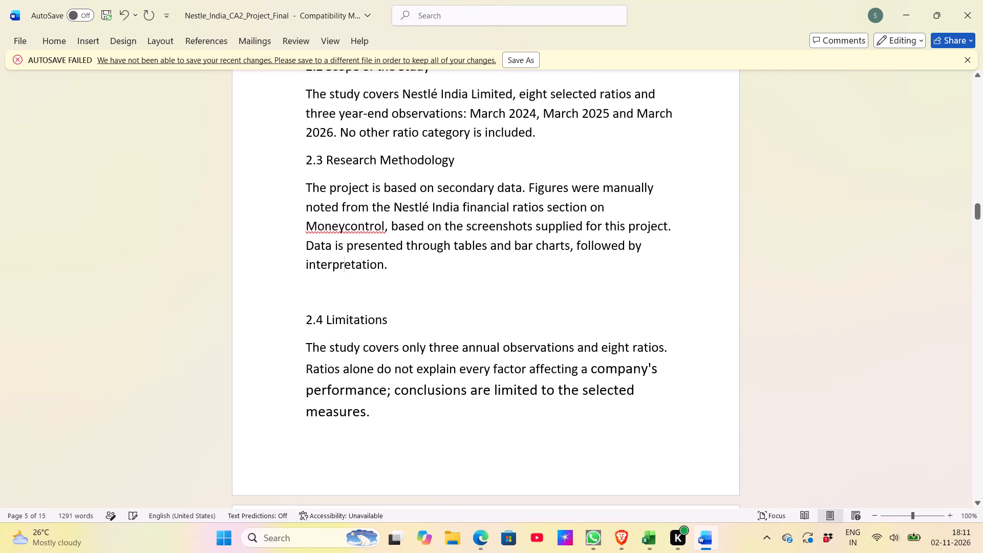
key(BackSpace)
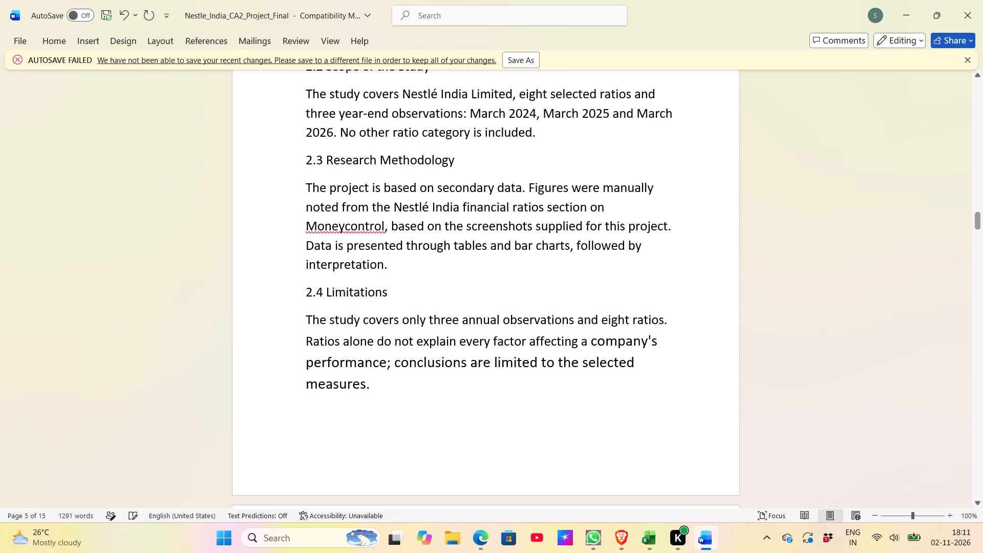
Enlarge the Chapter 3 text from its heading through the Basic EPS interpretation to 16 pt.
scroll(306, 290, down, 3)
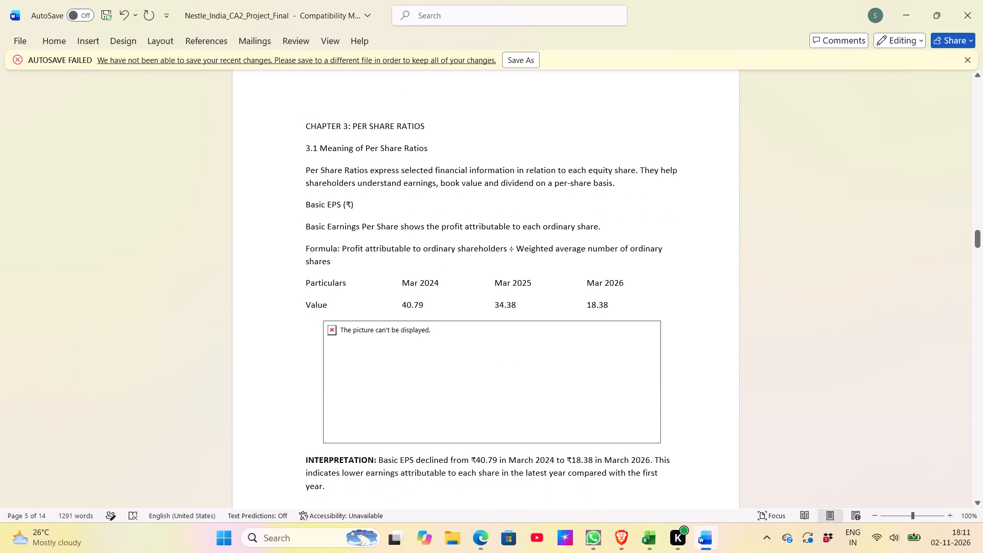
drag(306, 125, 497, 491)
scroll(423, 289, up, 2)
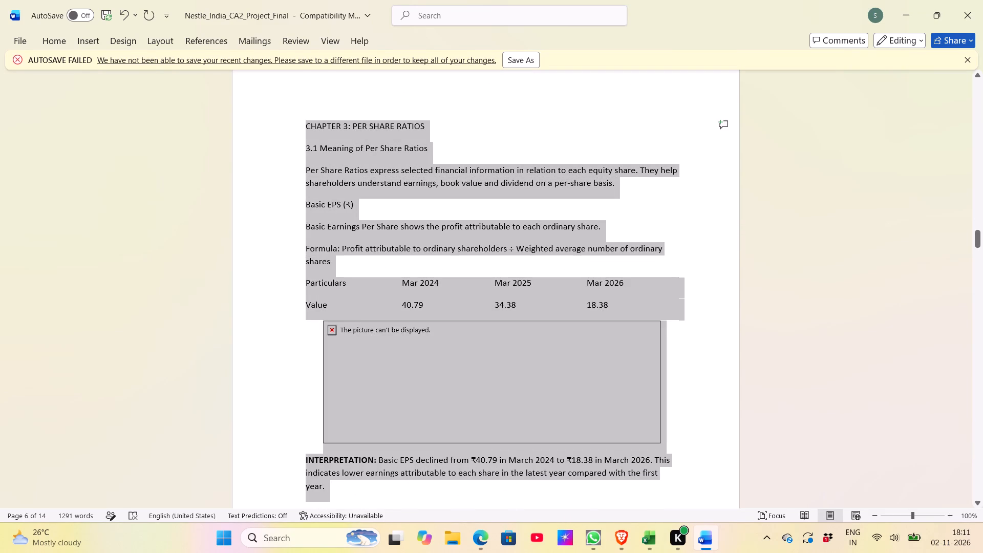
drag(497, 491, 535, 421)
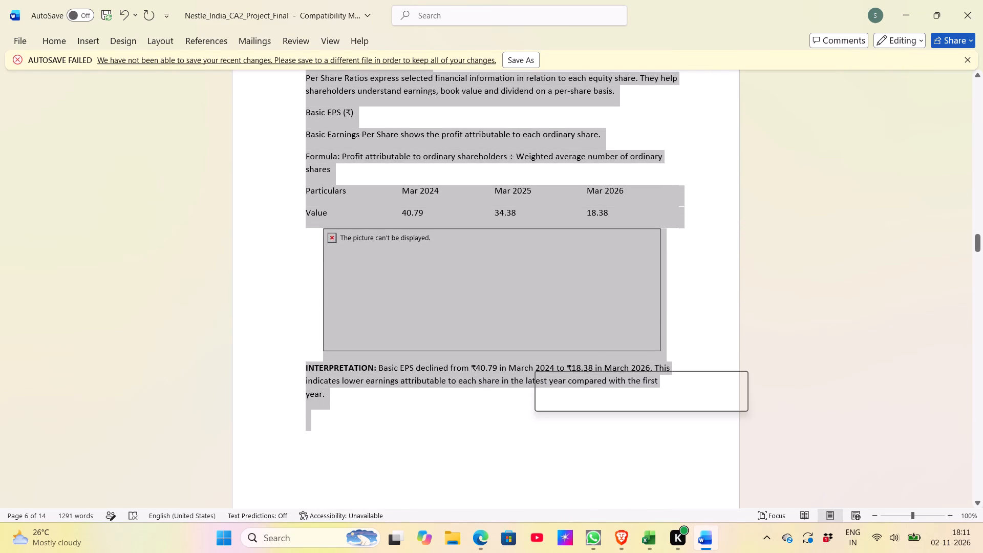
click(645, 383)
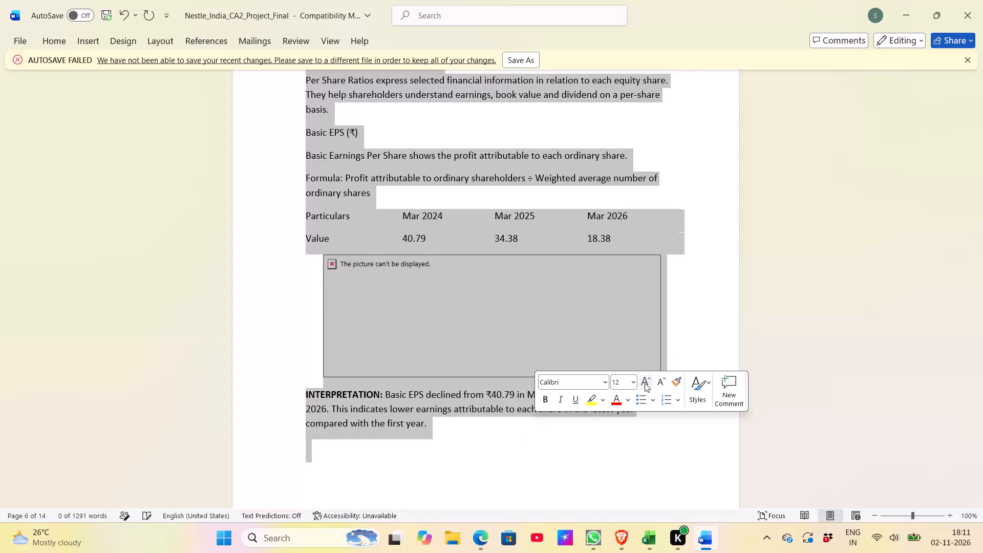
click(645, 383)
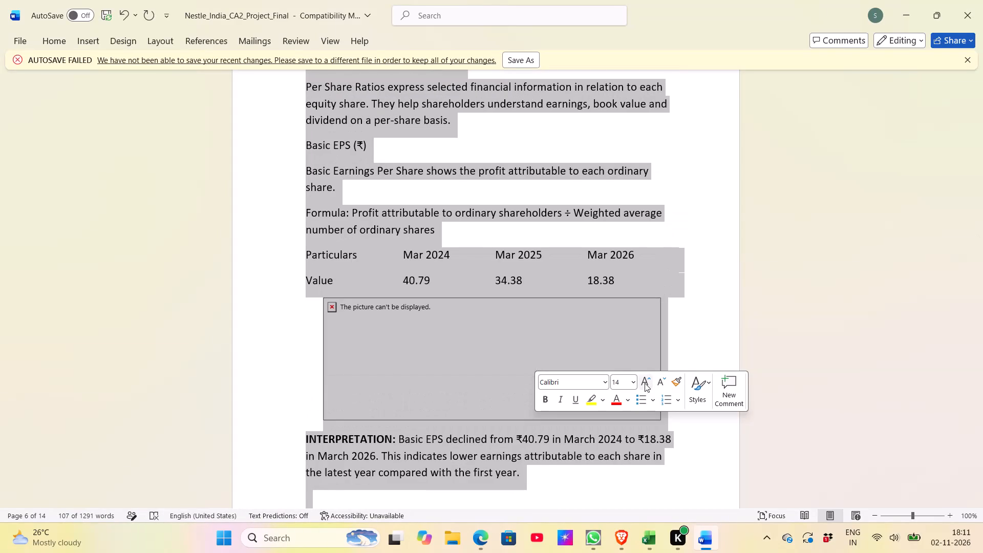
click(645, 383)
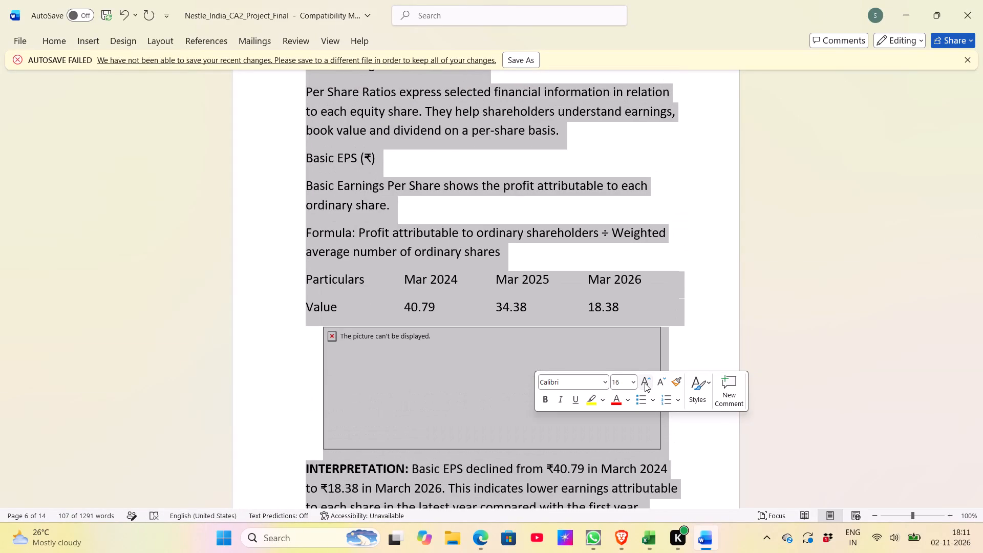
click(611, 252)
Give the heading "CHAPTER 3: PER SHARE RATIOS" red text and a yellow highlight.
scroll(611, 252, up, 3)
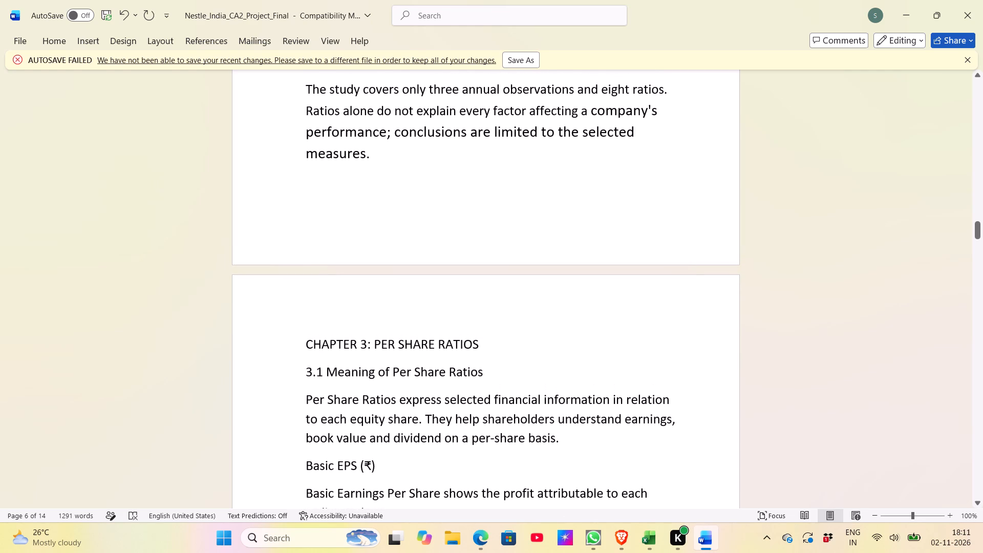
drag(302, 343, 483, 348)
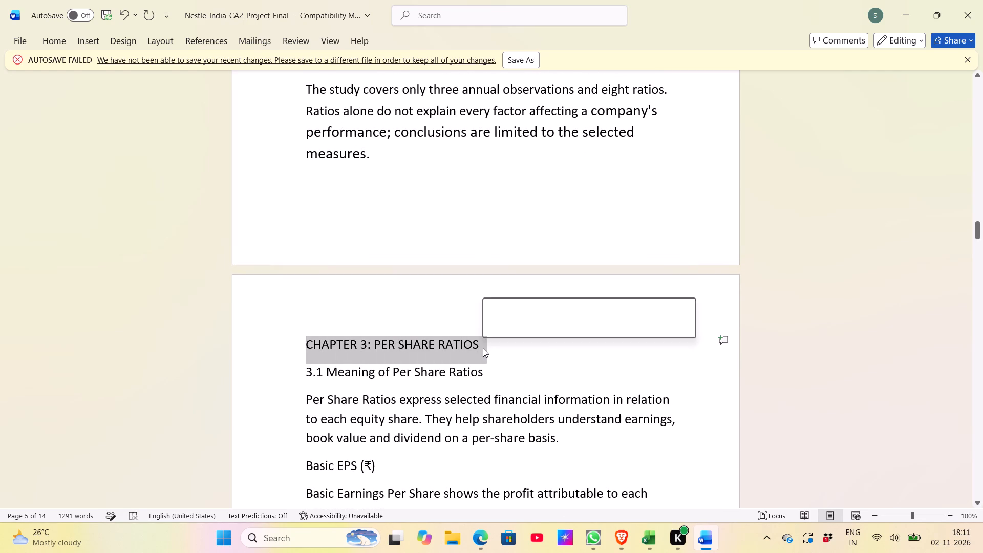
click(568, 324)
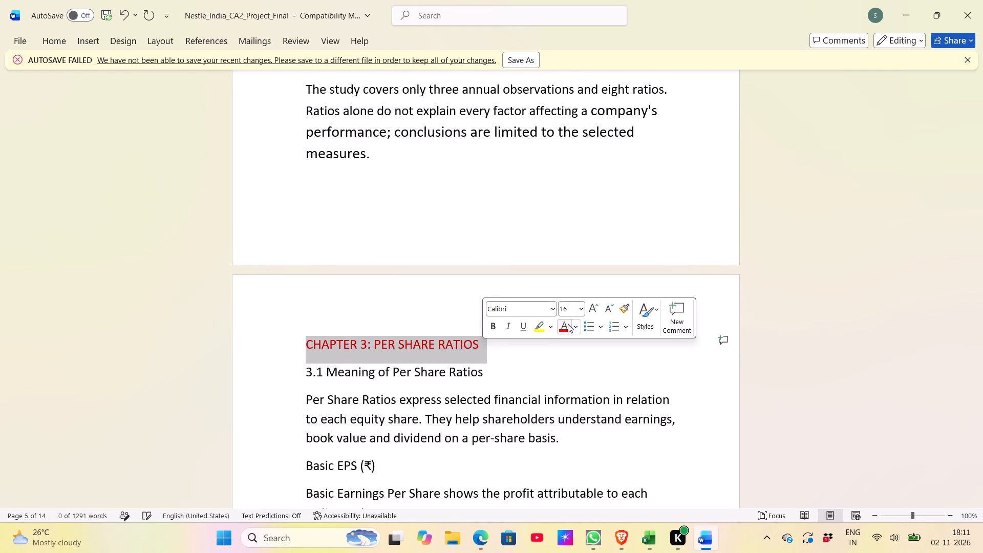
click(568, 324)
click(541, 332)
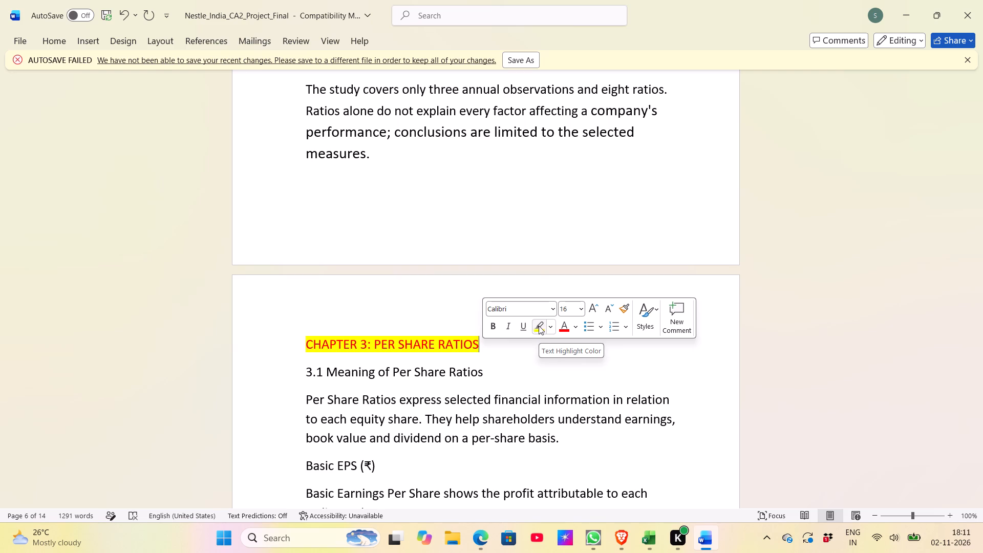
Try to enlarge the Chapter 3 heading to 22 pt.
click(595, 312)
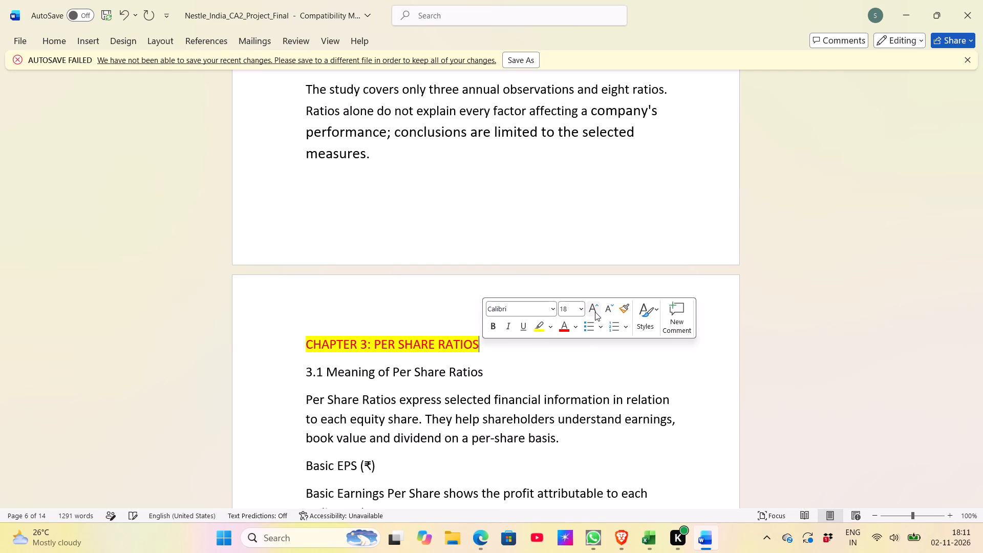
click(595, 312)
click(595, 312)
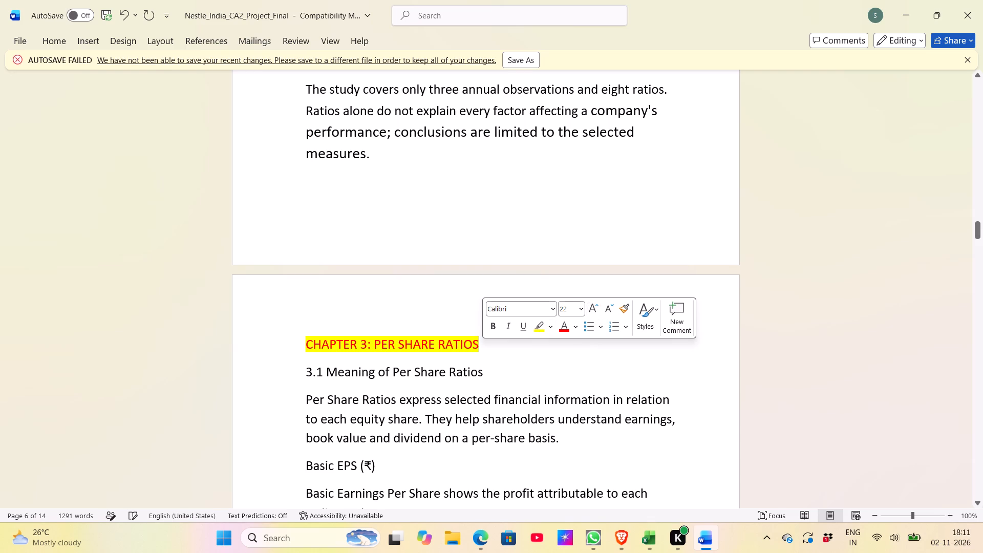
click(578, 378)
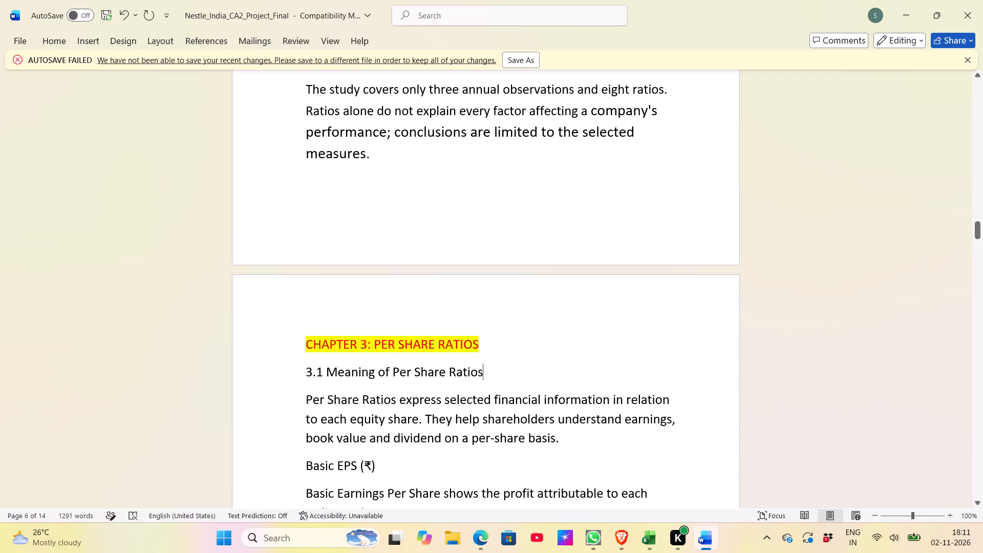
Replace the yellow highlight on the heading "CHAPTER 3: PER SHARE RATIOS" with a black one.
drag(304, 342, 506, 342)
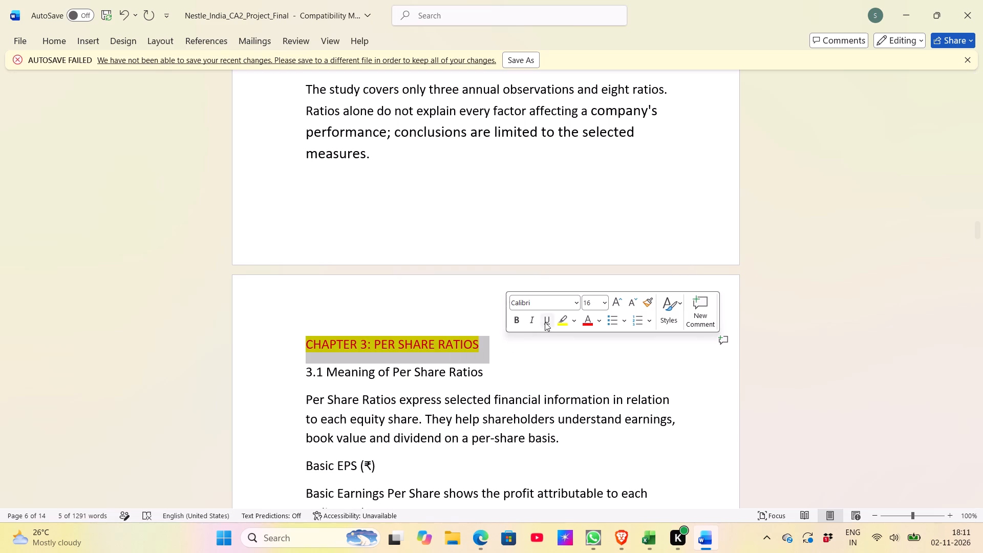
click(559, 321)
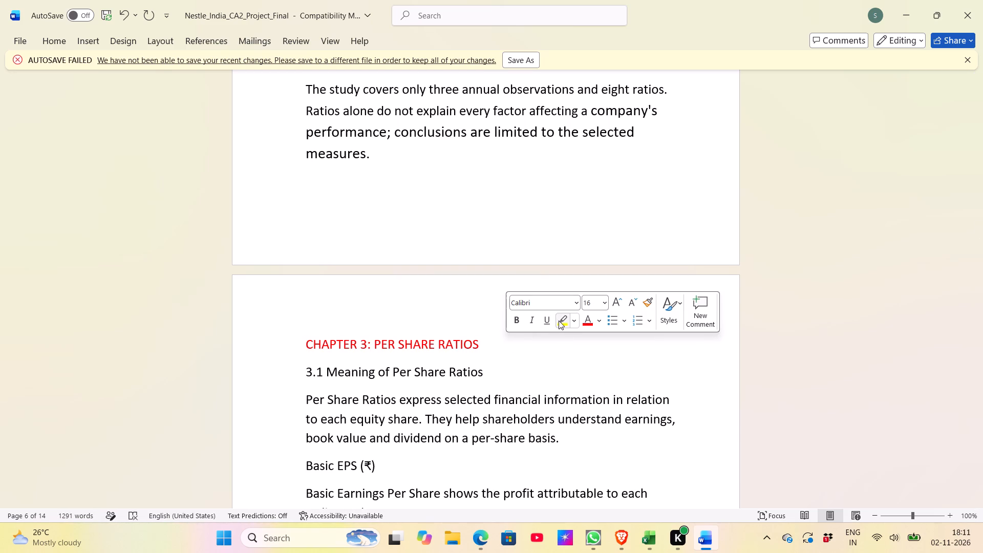
click(573, 321)
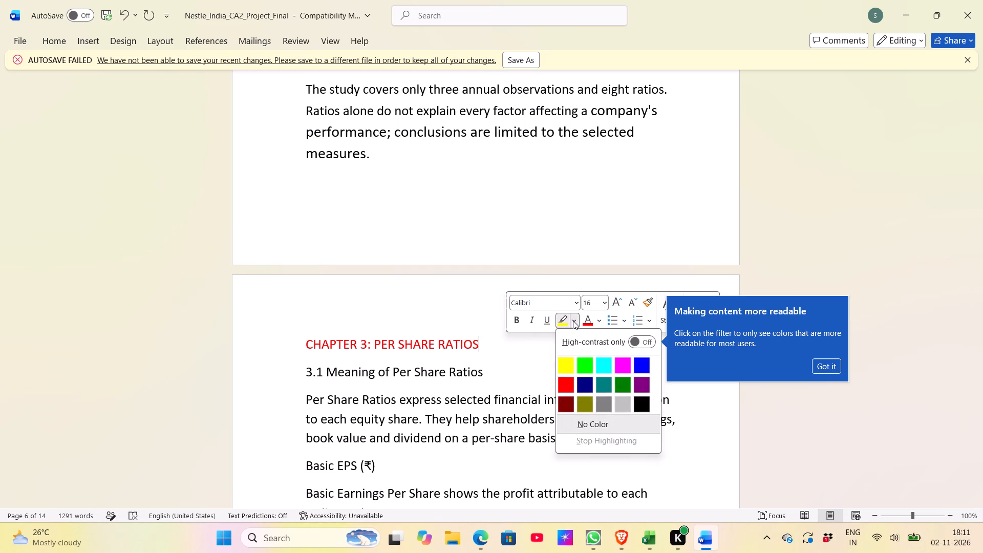
click(639, 405)
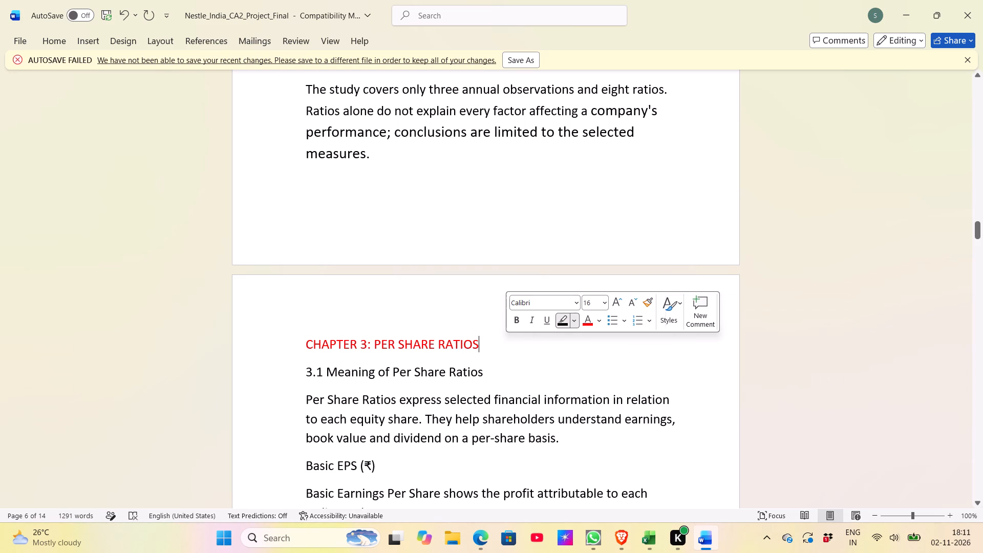
click(564, 318)
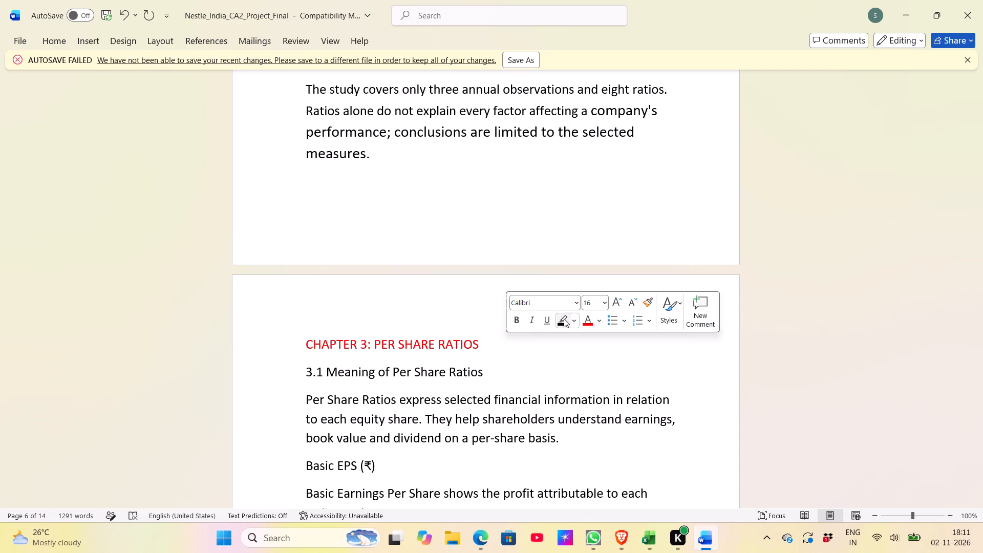
drag(307, 344, 501, 344)
click(556, 318)
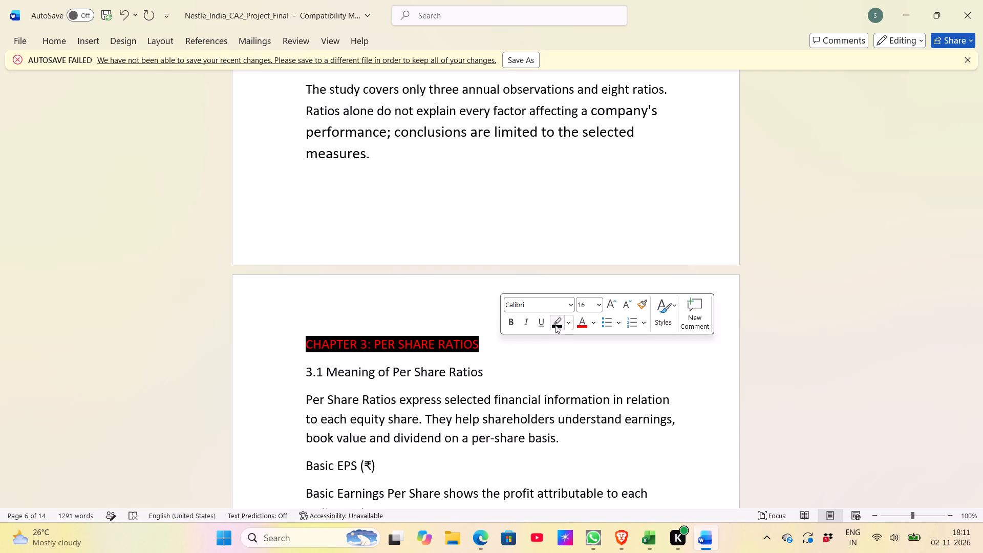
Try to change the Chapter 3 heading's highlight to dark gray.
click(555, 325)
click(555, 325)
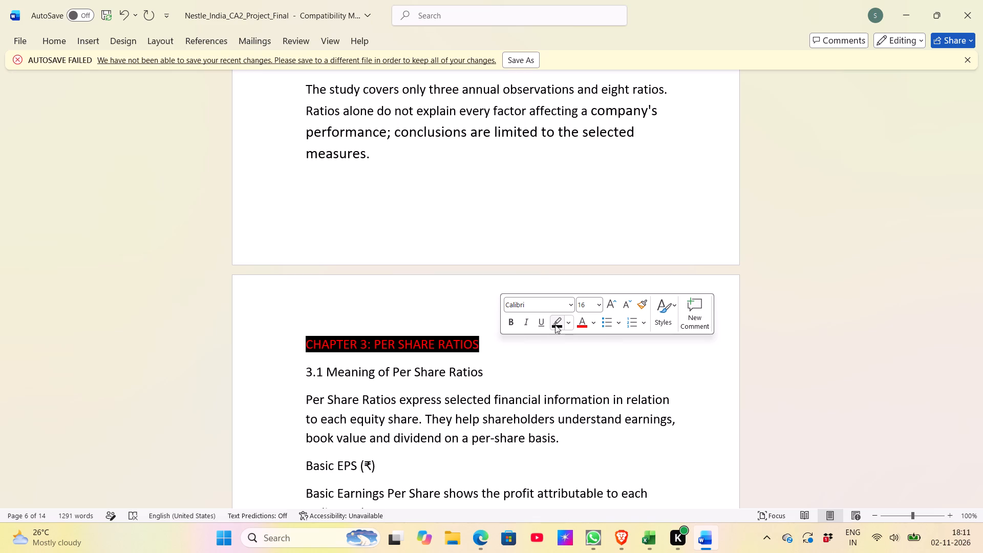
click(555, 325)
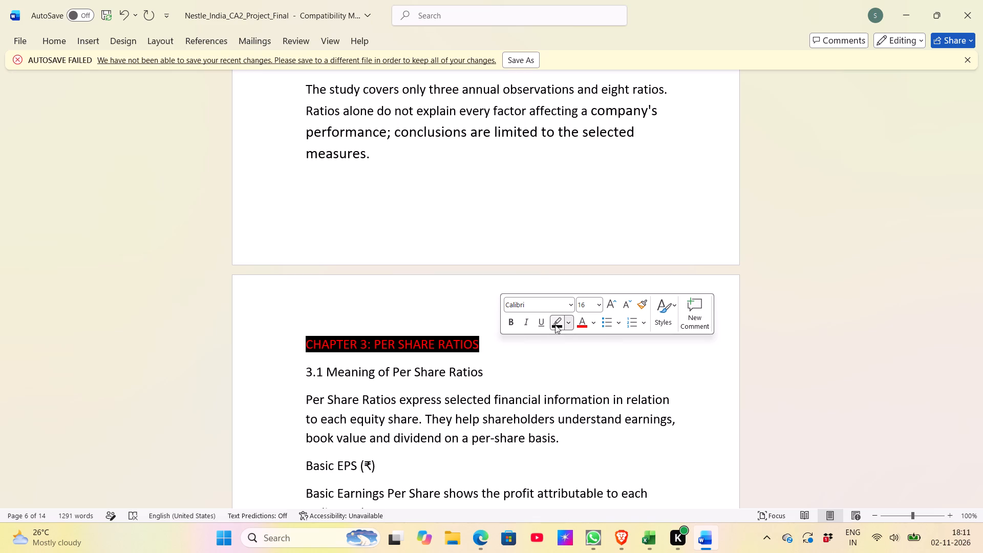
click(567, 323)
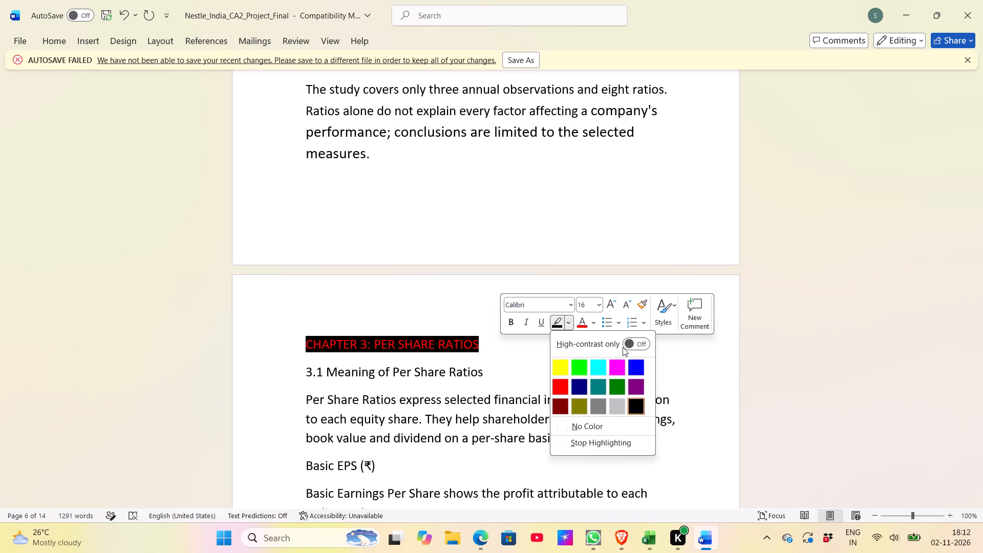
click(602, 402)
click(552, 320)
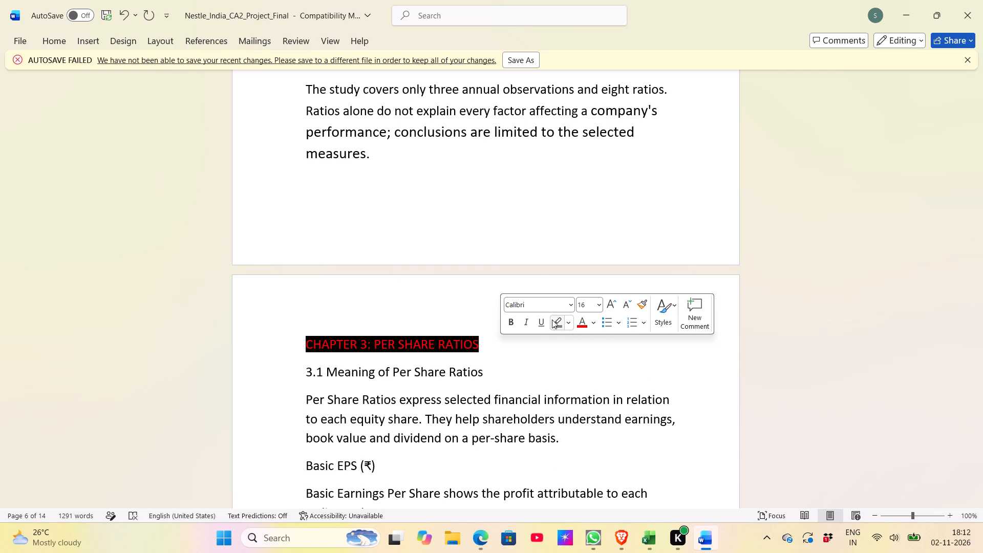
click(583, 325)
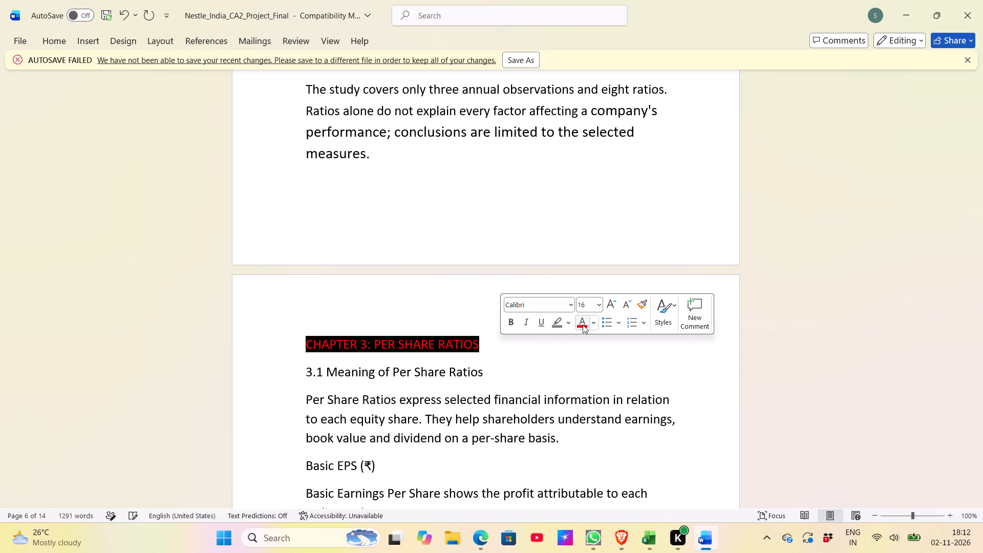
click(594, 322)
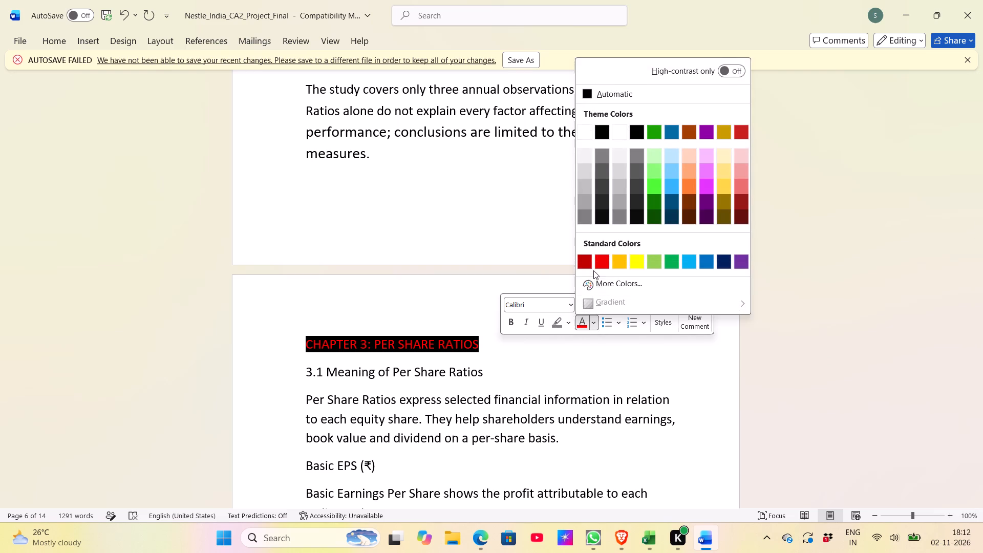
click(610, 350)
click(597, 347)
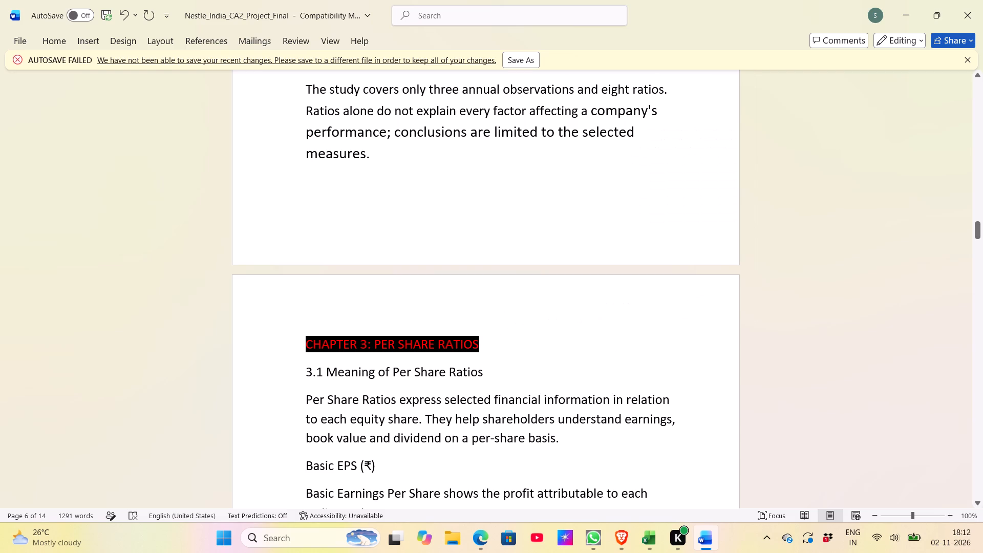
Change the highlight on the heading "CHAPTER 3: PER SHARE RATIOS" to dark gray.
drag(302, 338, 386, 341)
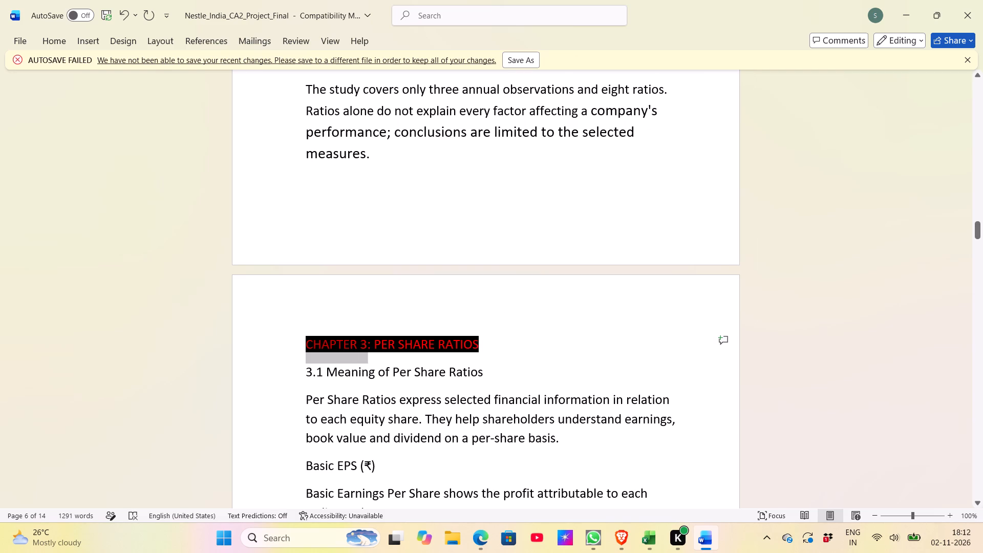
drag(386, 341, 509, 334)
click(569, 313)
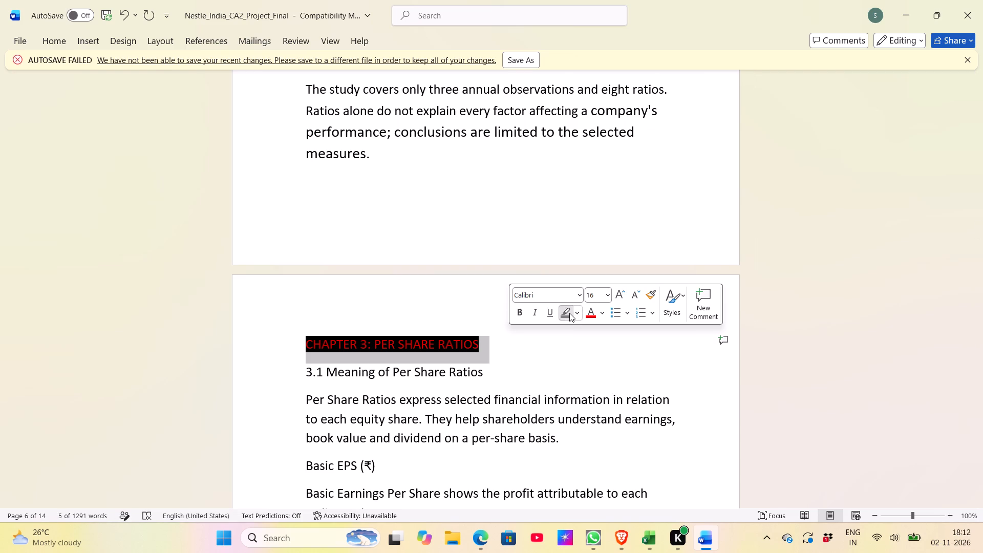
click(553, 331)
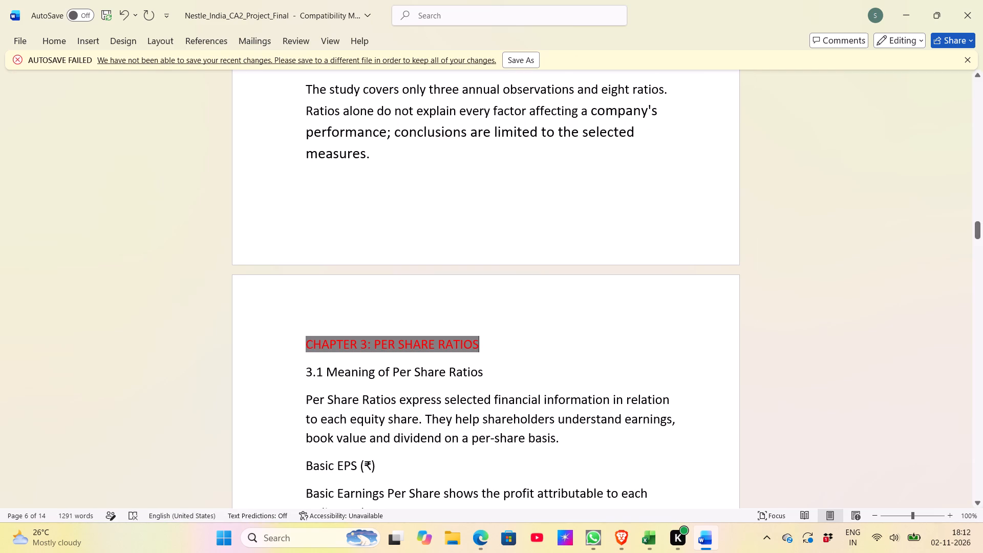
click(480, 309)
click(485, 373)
Remove the highlight from the heading "CHAPTER 3: PER SHARE RATIOS", keeping its text red.
drag(301, 335, 366, 340)
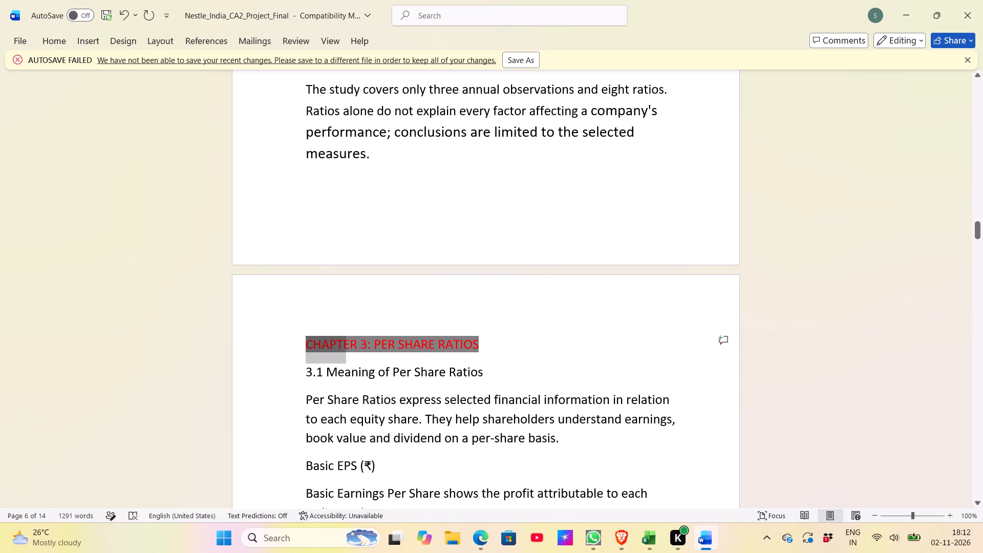
drag(366, 340, 491, 332)
click(546, 311)
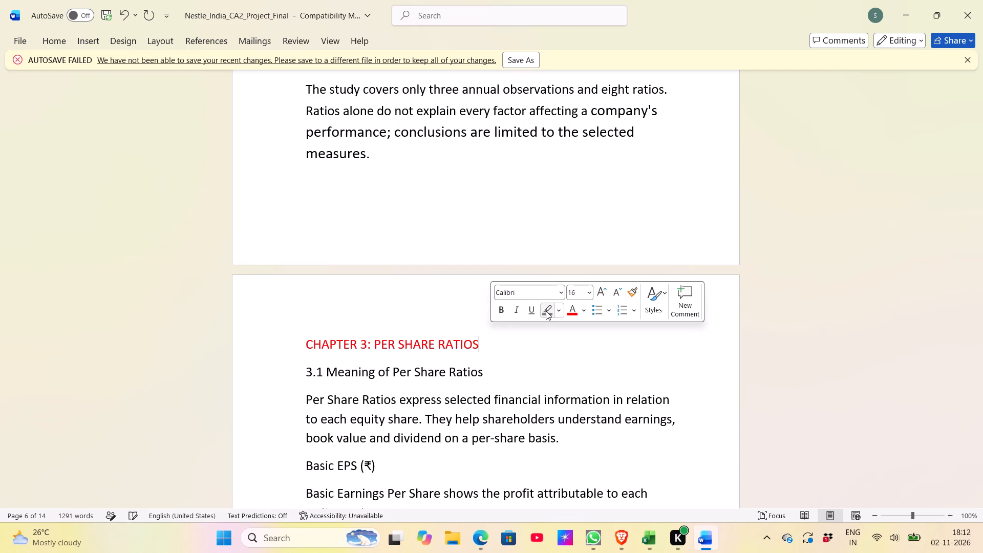
click(537, 335)
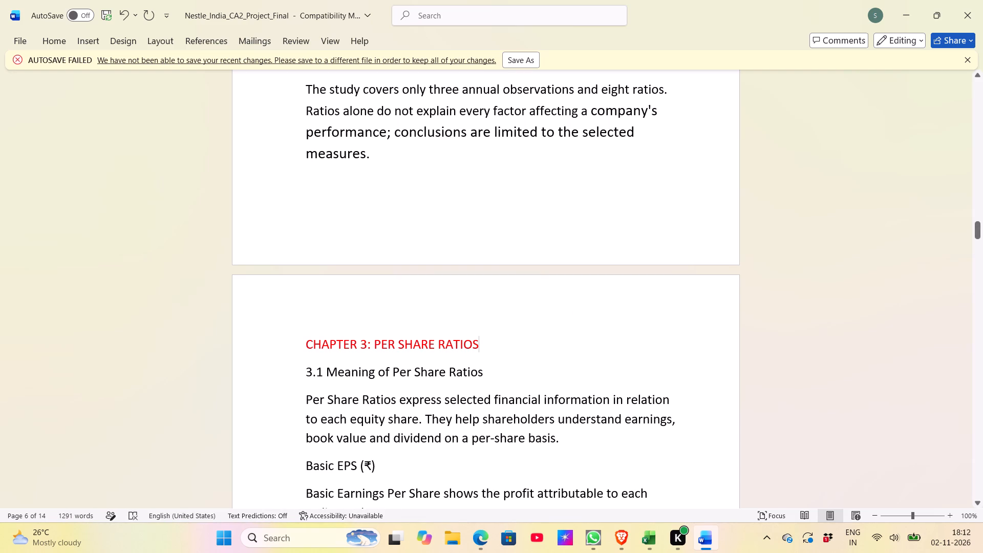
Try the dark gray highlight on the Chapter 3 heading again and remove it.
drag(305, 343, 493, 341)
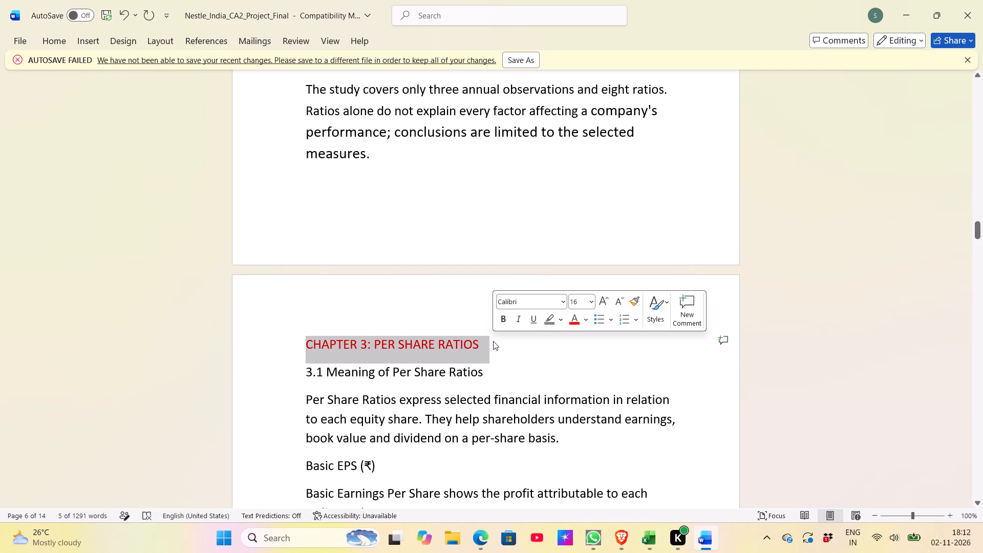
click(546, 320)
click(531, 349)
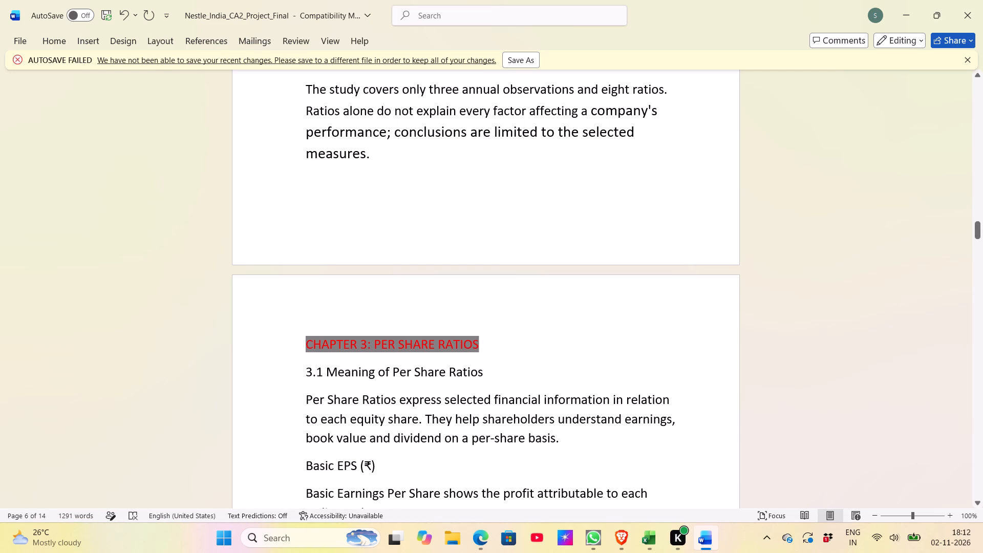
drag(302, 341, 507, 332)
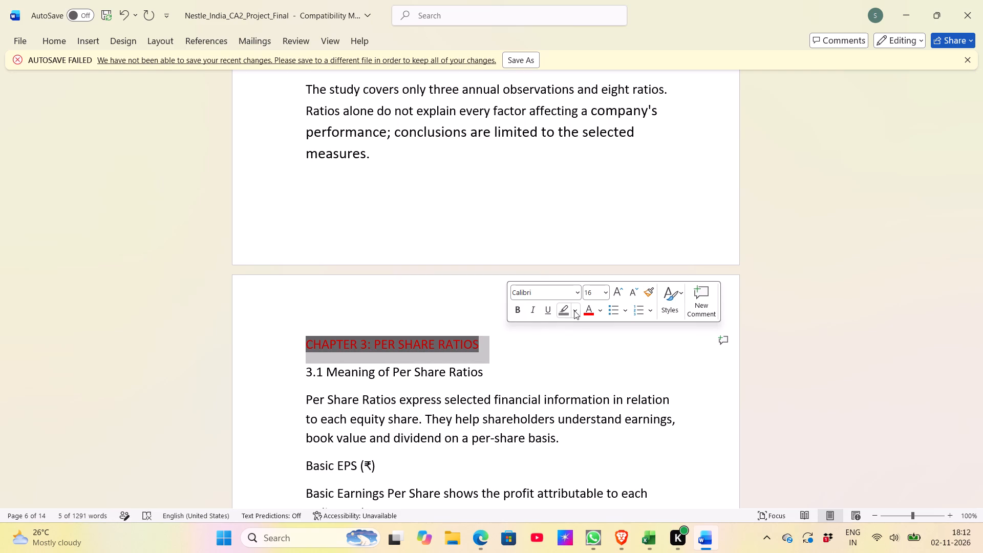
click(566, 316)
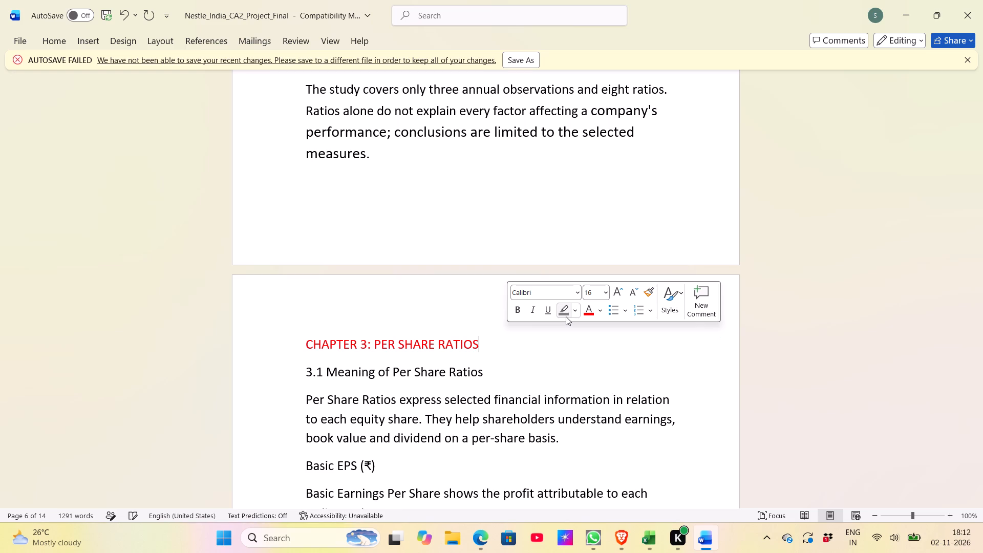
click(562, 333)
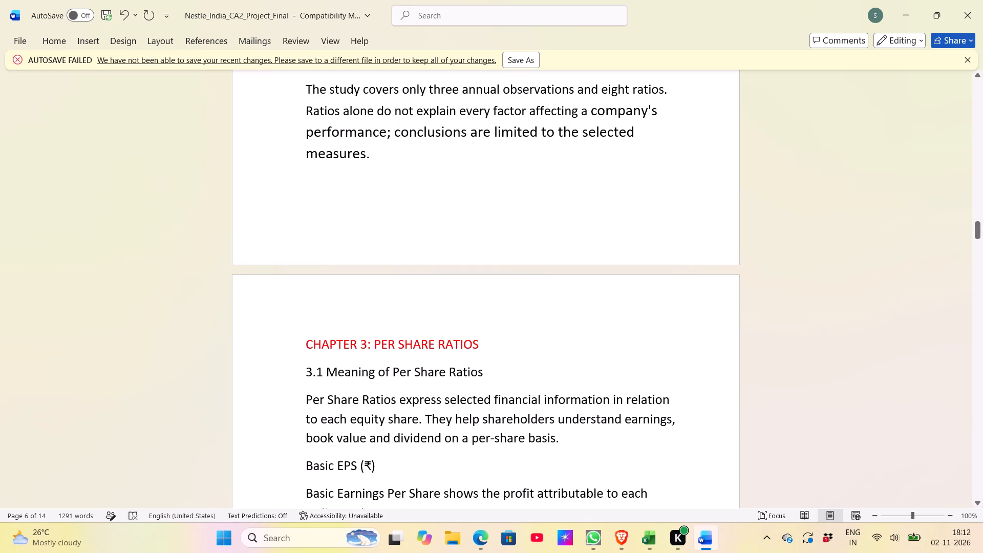
Enlarge the heading "CHAPTER 3: PER SHARE RATIOS" to 20 pt.
drag(303, 344, 505, 334)
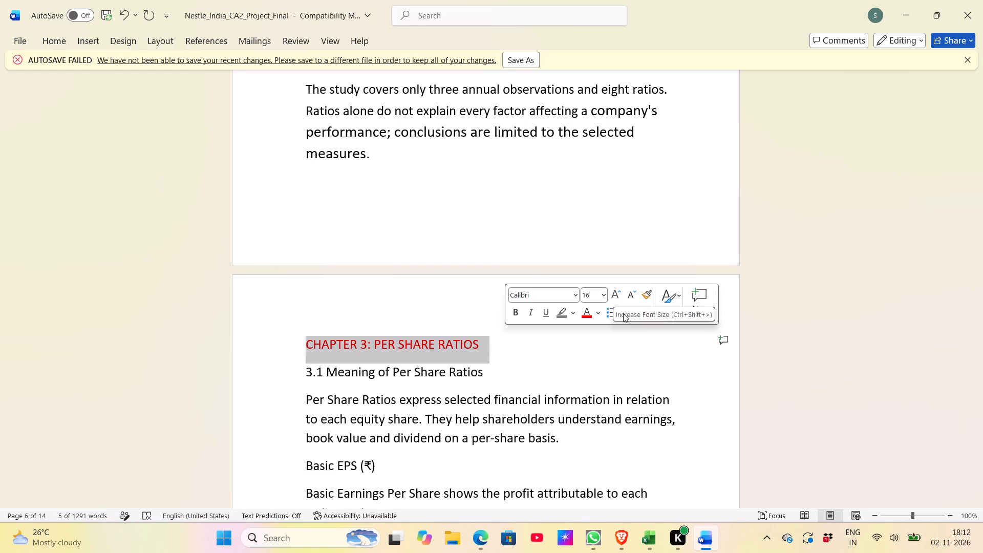
click(616, 301)
click(616, 301)
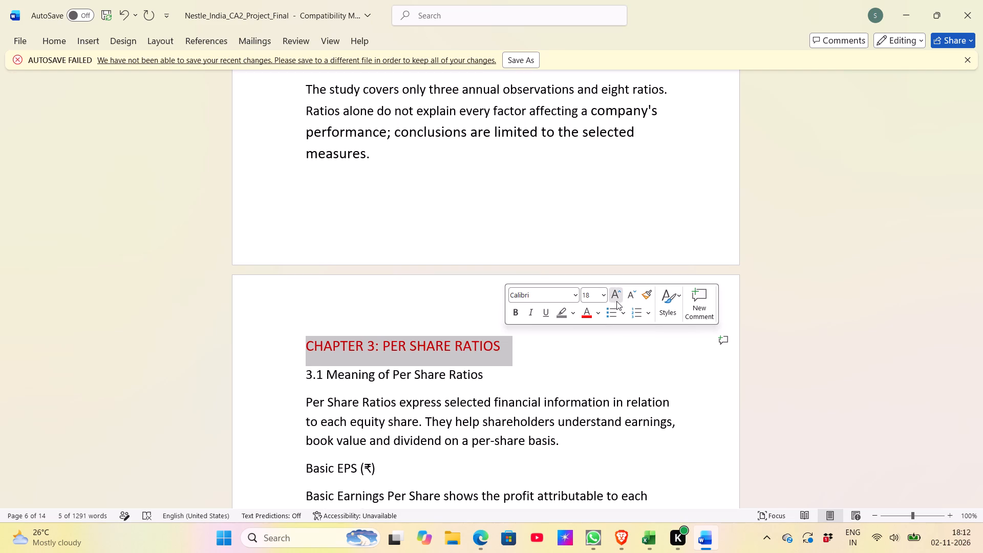
click(608, 342)
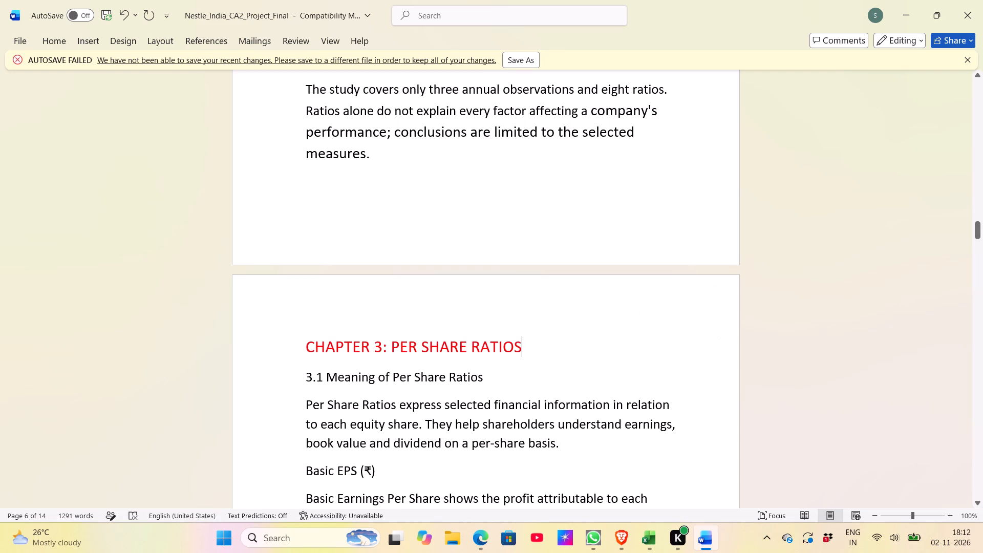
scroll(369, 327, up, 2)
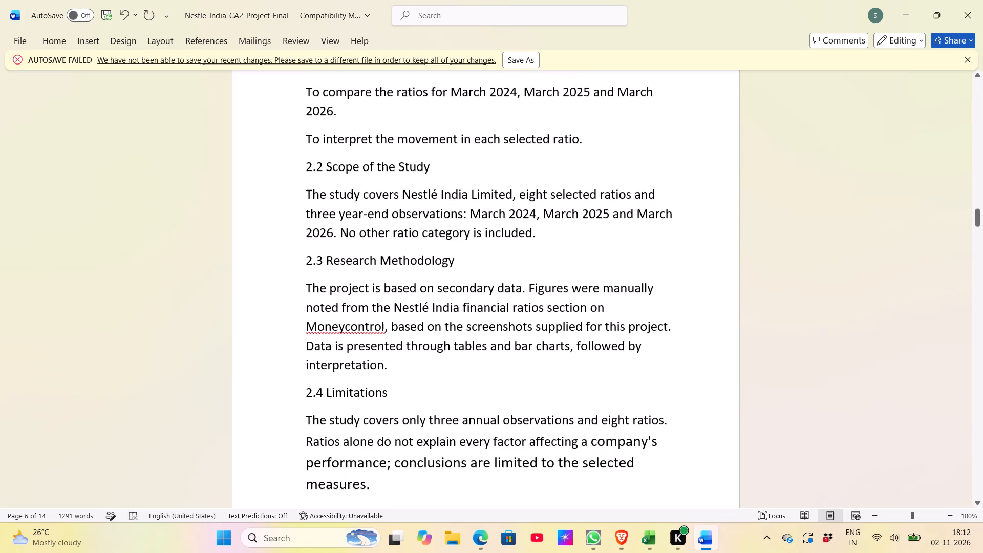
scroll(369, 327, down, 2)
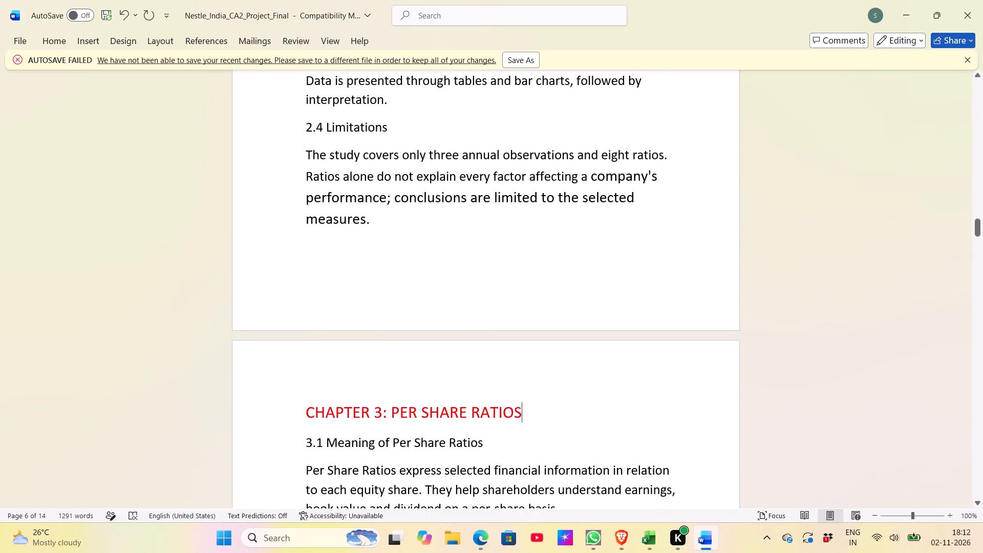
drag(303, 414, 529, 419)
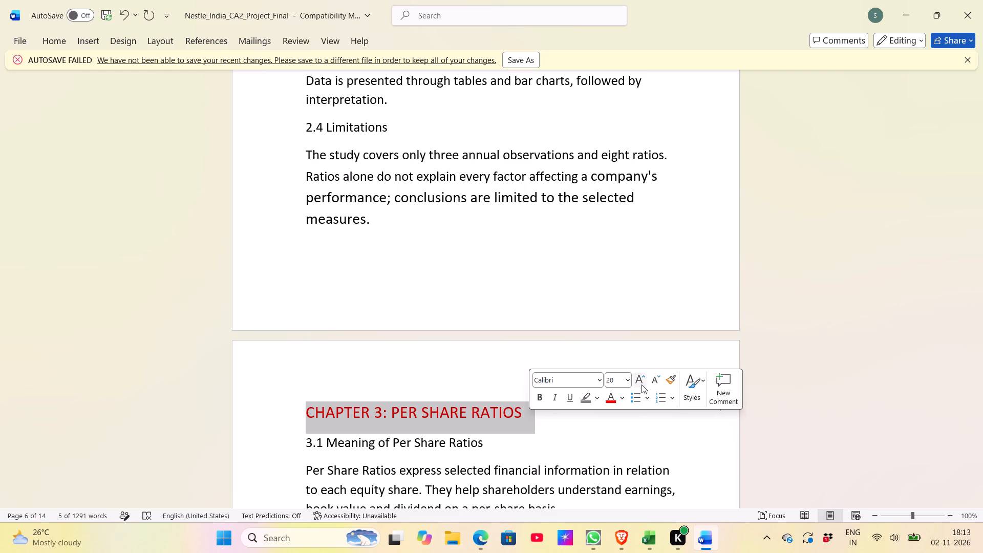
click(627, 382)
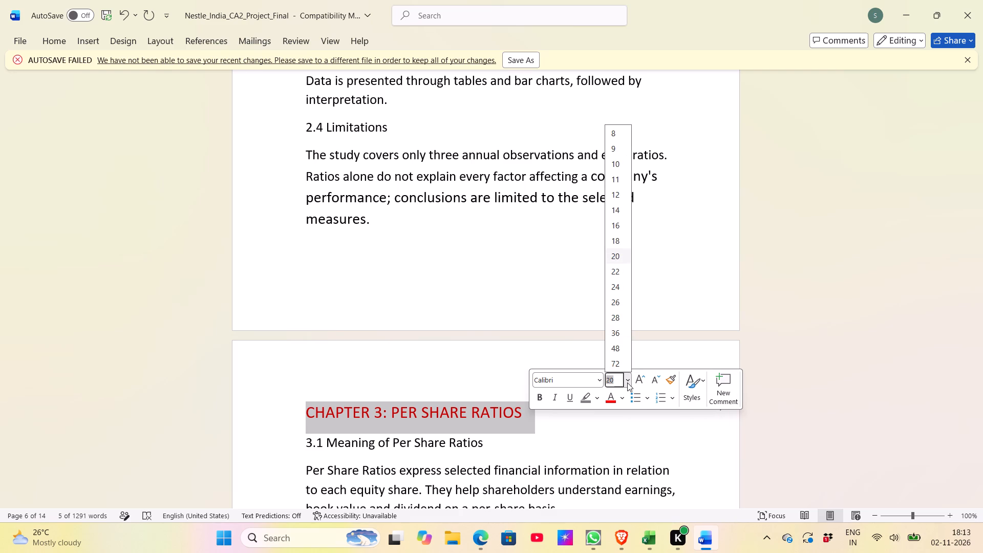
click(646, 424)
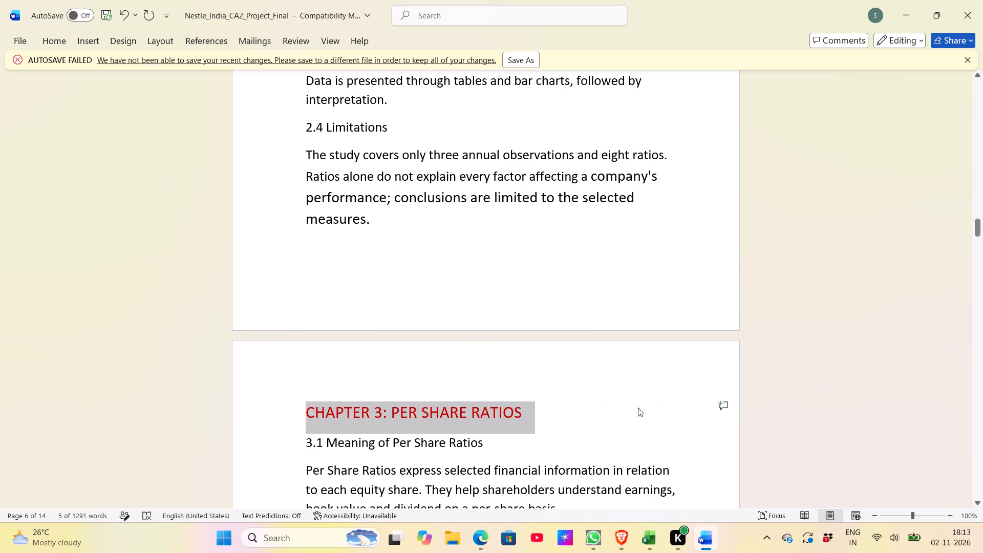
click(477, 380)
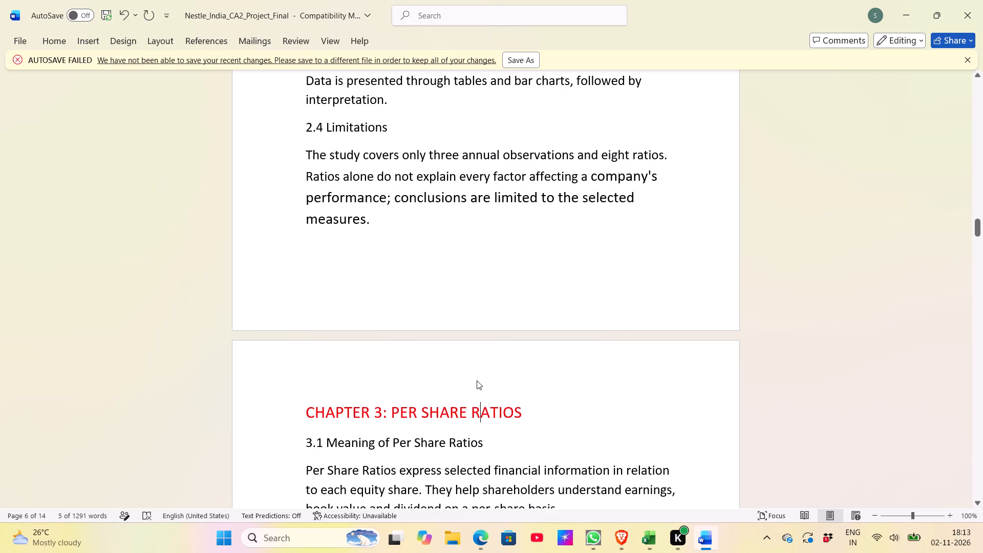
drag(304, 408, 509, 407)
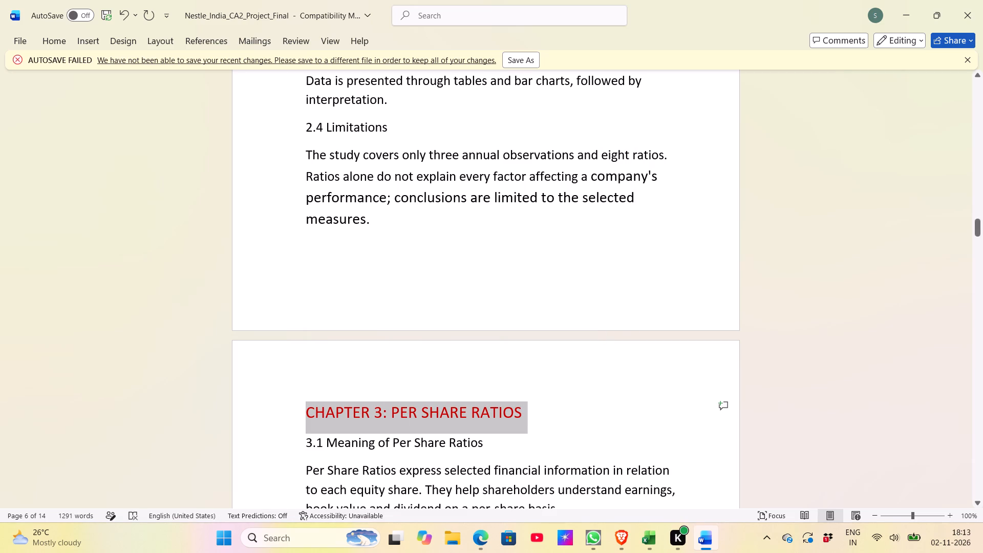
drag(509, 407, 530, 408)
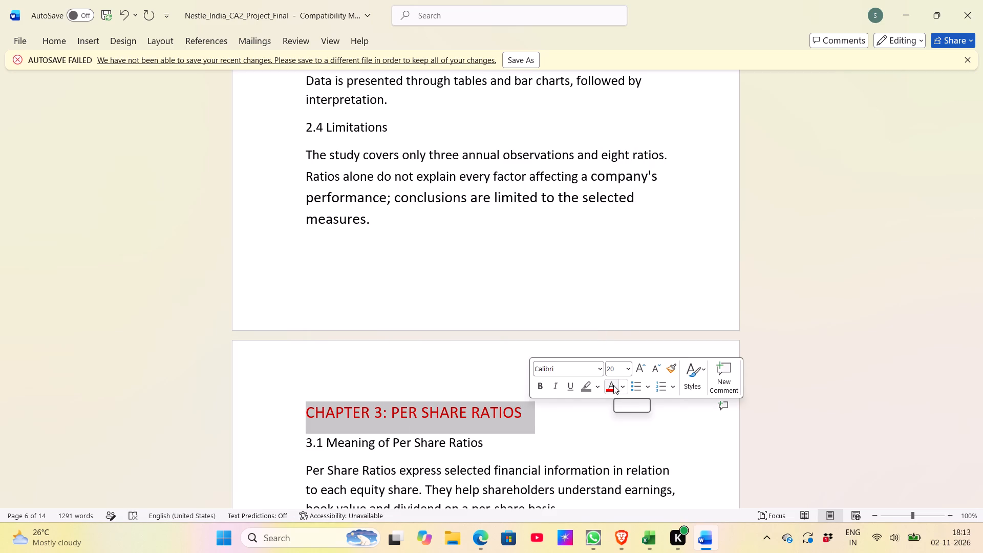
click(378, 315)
Compare the Chapter 3 heading with the Chapter 2 heading and enlarge the Chapter 3 heading to 22 pt.
scroll(378, 315, down, 1)
scroll(378, 315, up, 1)
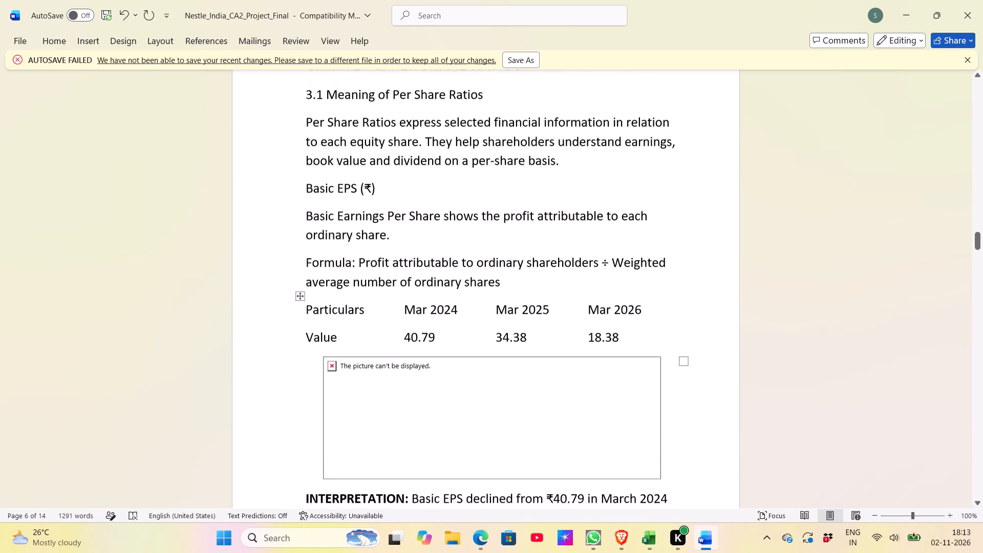
scroll(378, 315, up, 4)
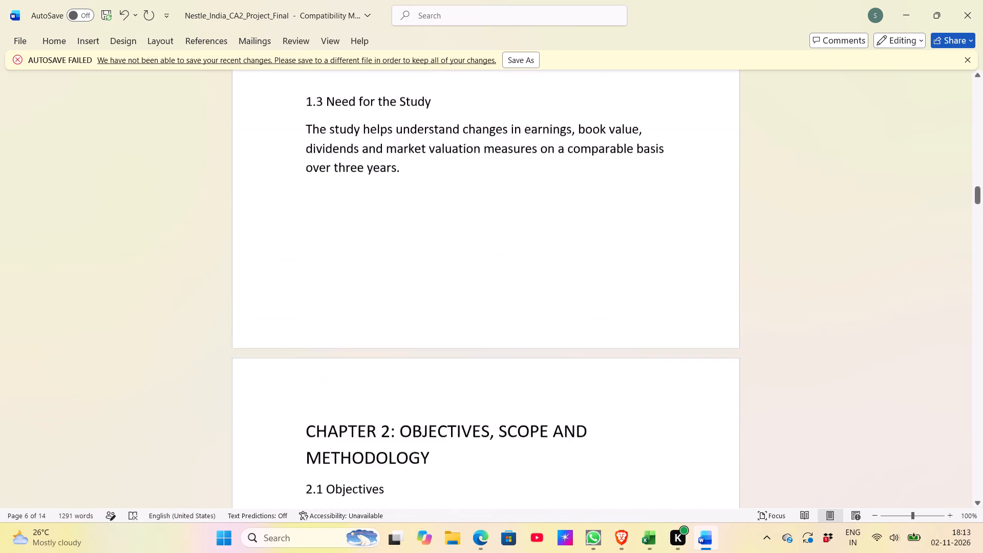
scroll(378, 315, down, 4)
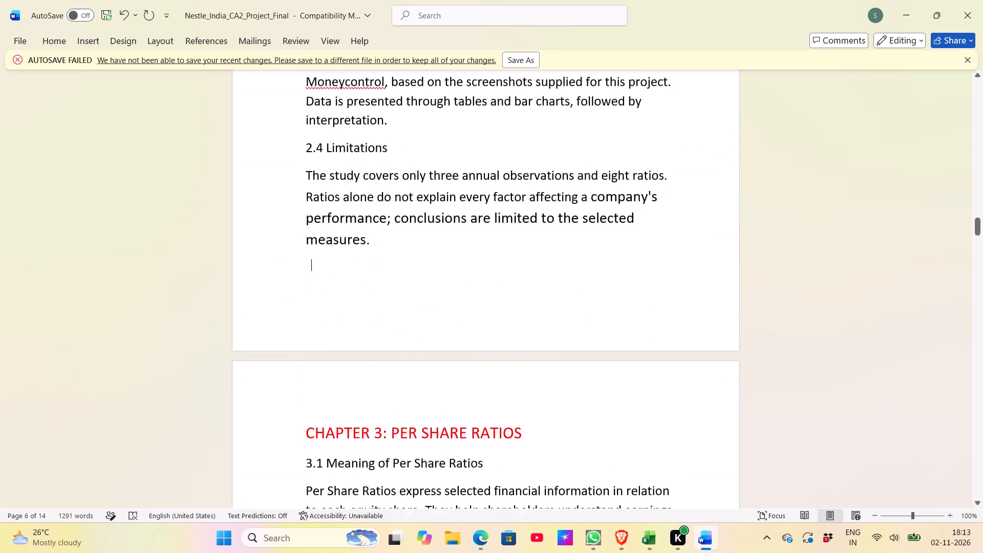
scroll(378, 315, down, 2)
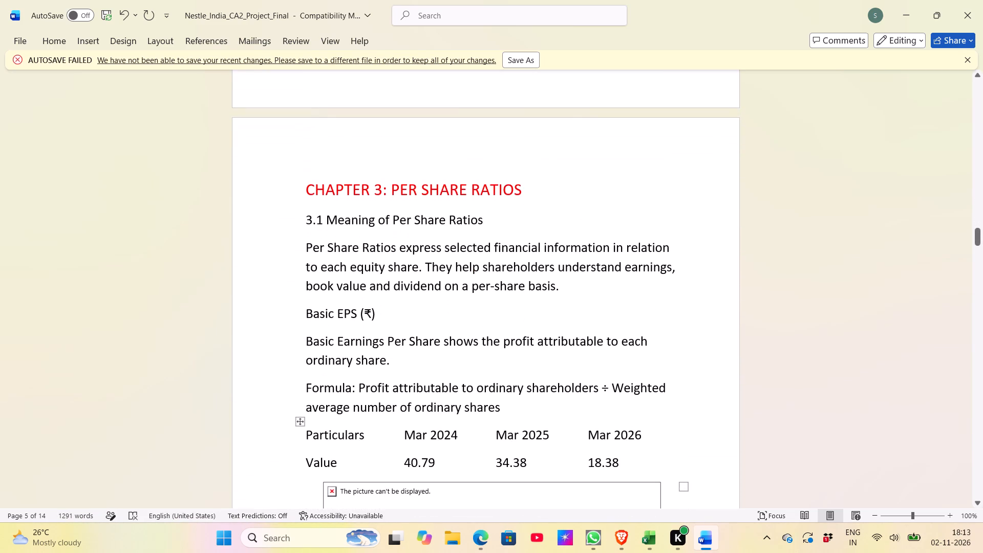
scroll(407, 259, up, 4)
scroll(407, 259, down, 1)
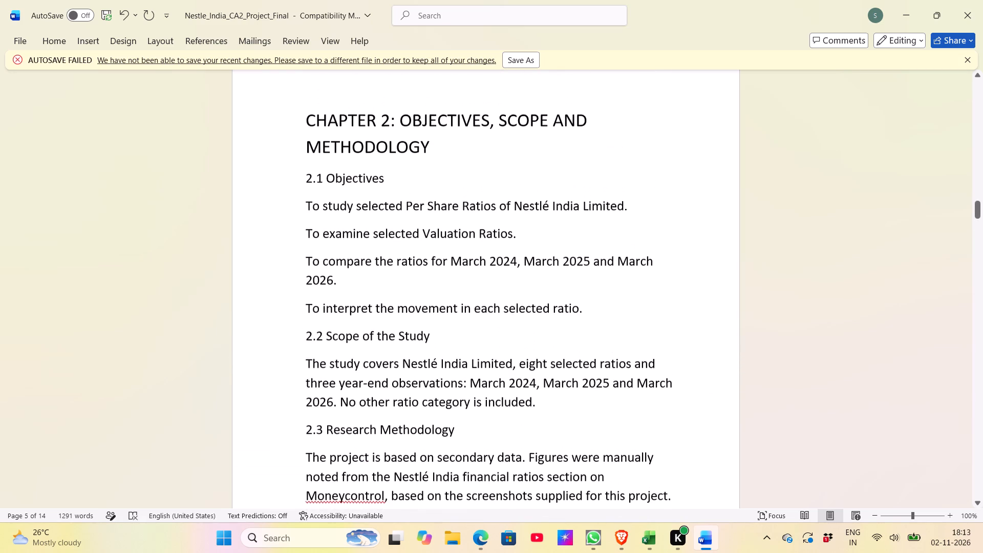
scroll(407, 259, down, 1)
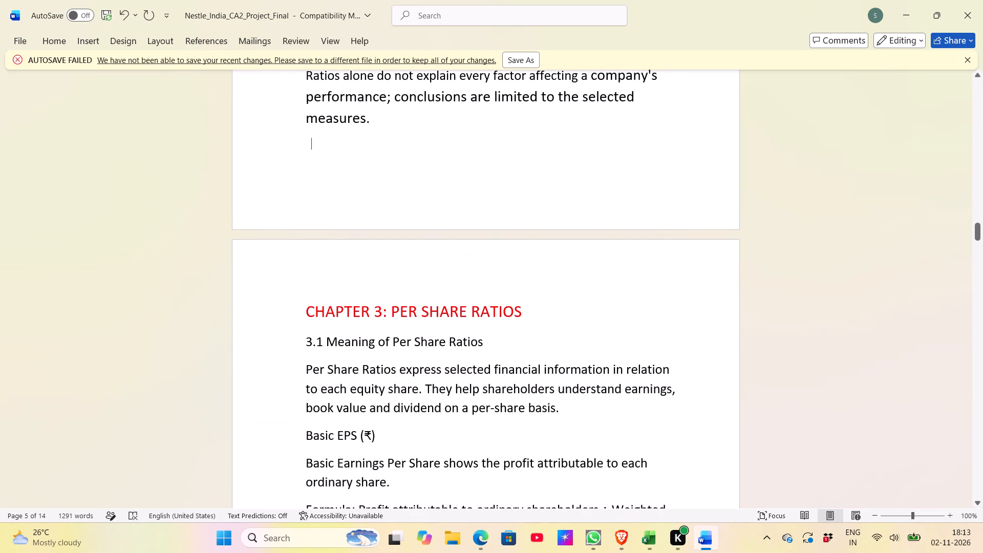
drag(306, 310, 505, 325)
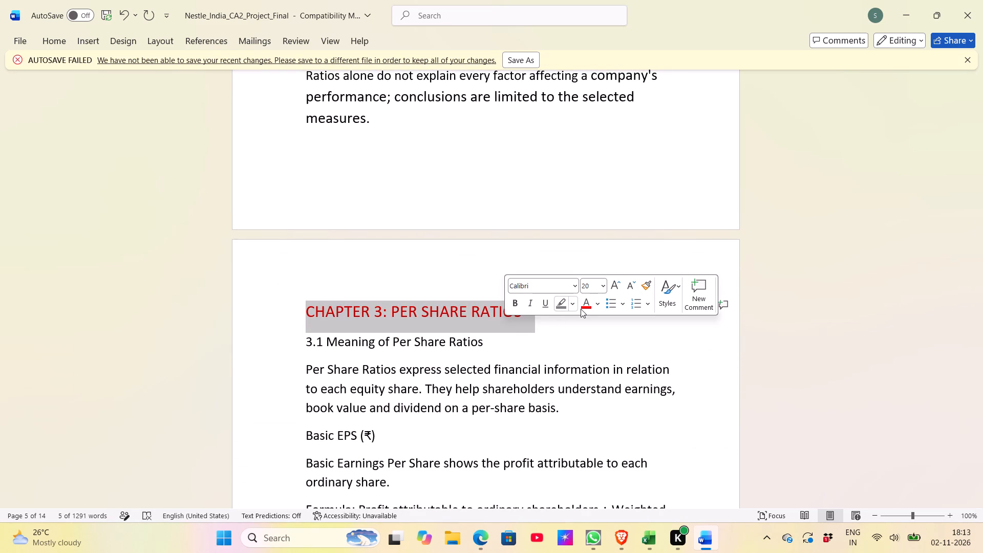
click(616, 290)
click(521, 266)
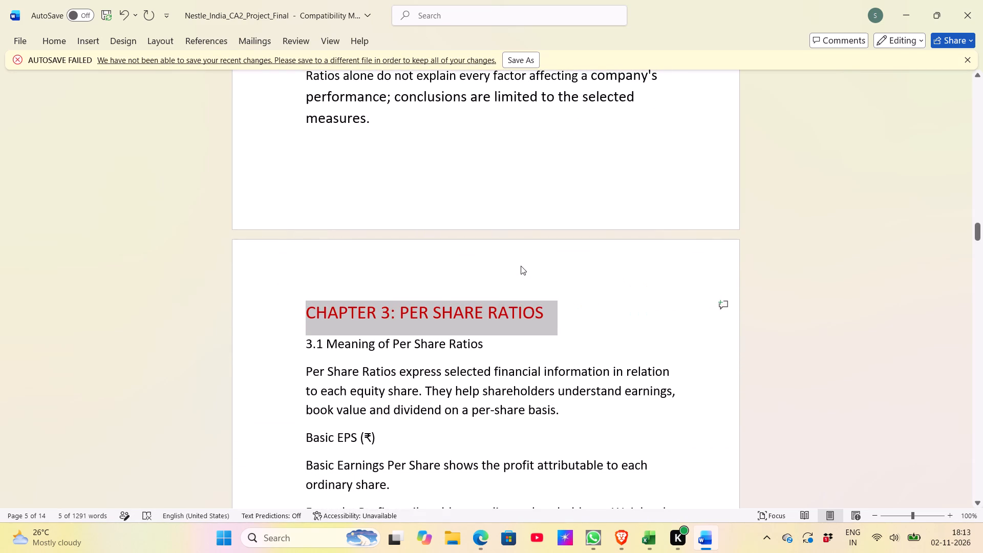
scroll(443, 293, up, 2)
scroll(443, 293, down, 1)
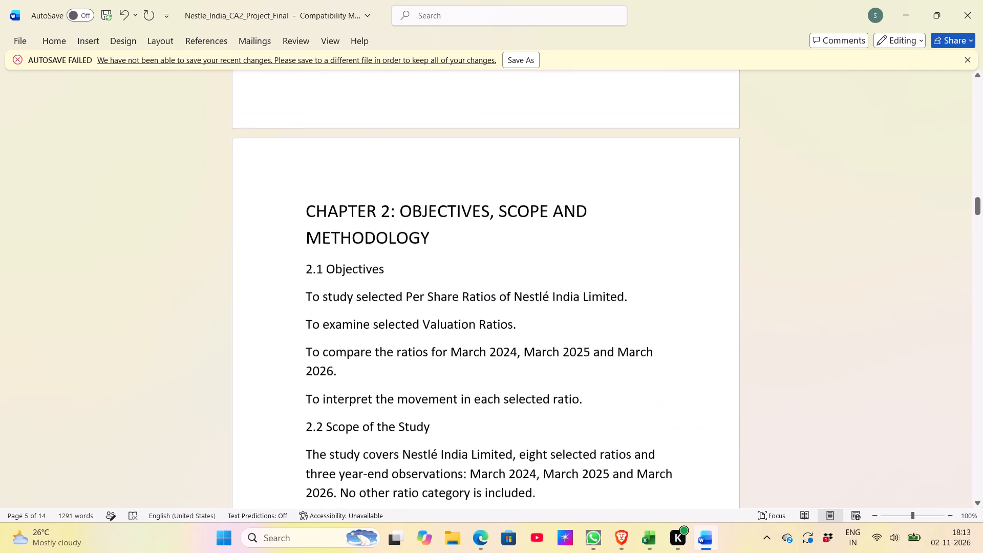
Enlarge the continued Chapter 3 page, from its heading through the Diluted EPS and Book Value per Share tables, to 16 pt.
scroll(443, 293, down, 1)
scroll(443, 293, up, 1)
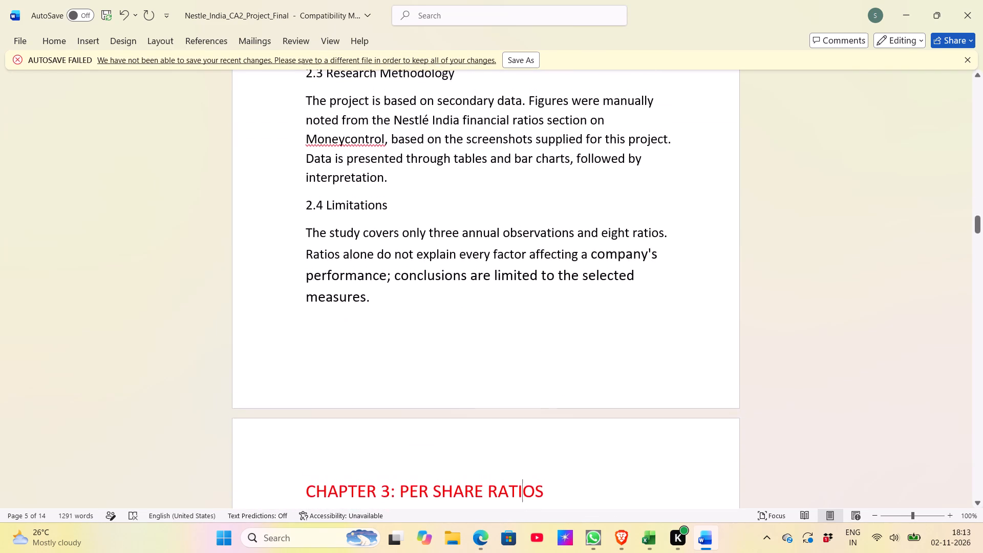
scroll(443, 293, up, 1)
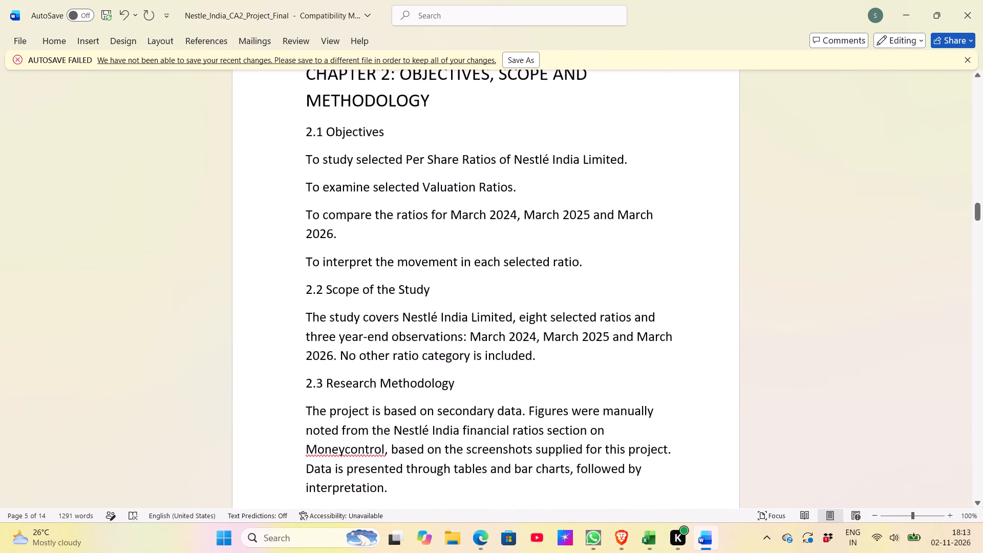
scroll(443, 293, down, 1)
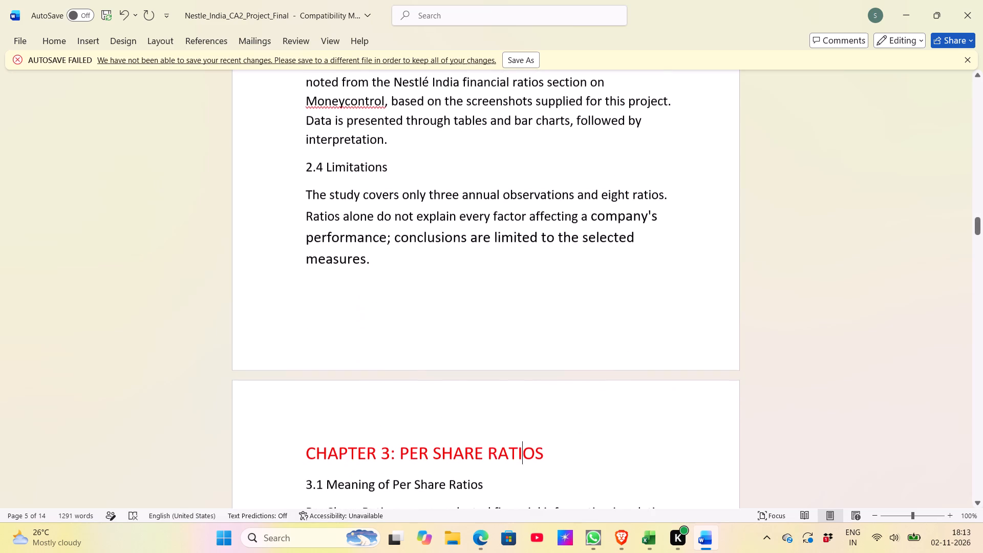
scroll(443, 293, down, 1)
scroll(602, 441, down, 2)
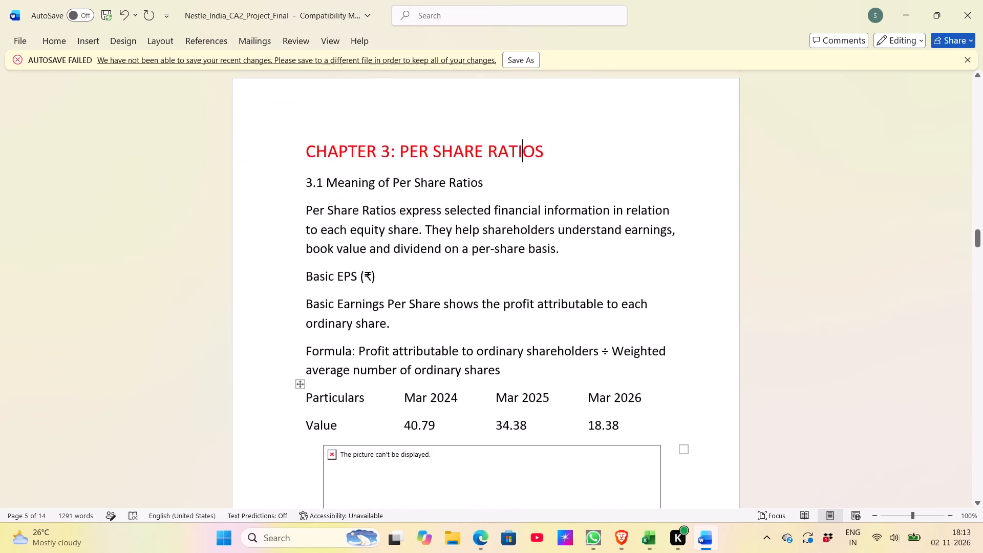
scroll(602, 441, down, 4)
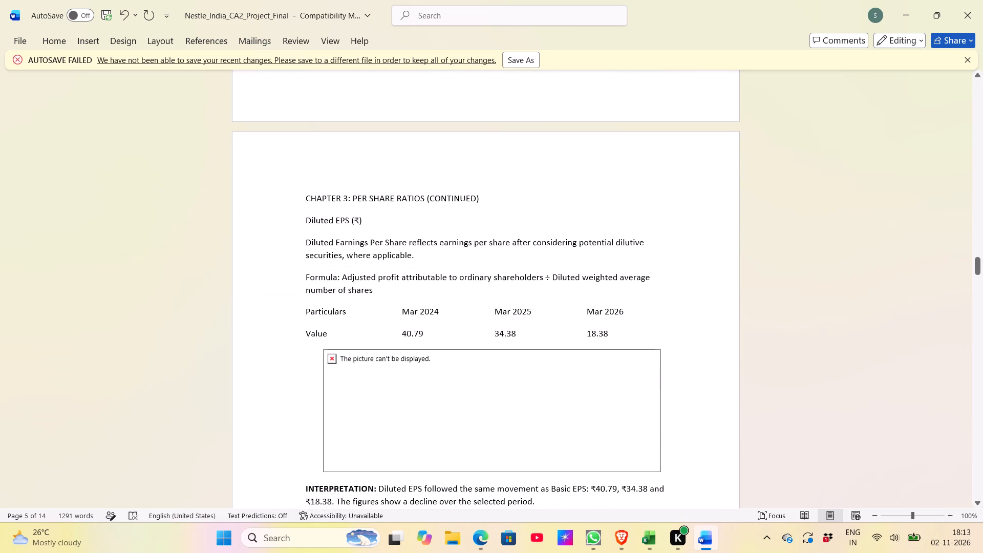
drag(304, 194, 423, 308)
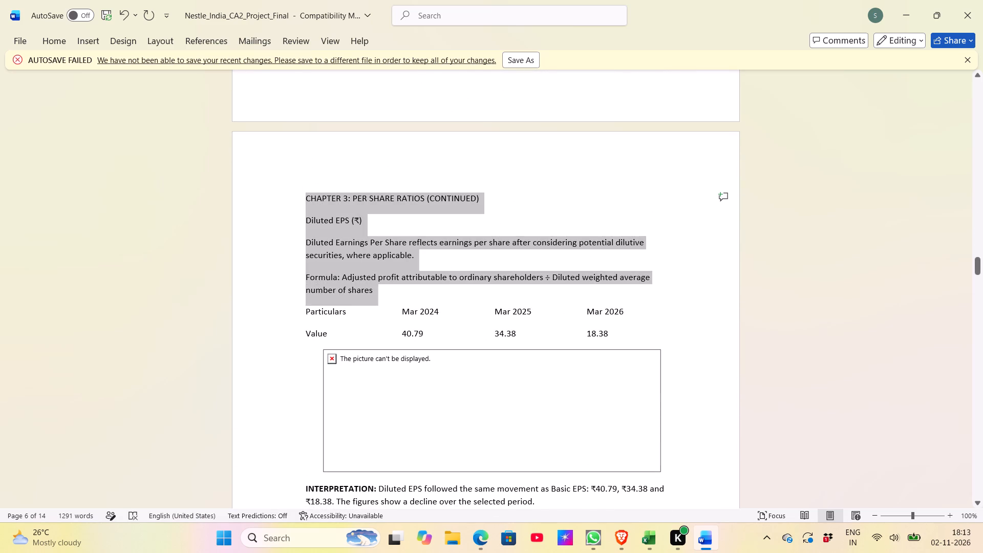
drag(423, 308, 509, 511)
scroll(421, 335, up, 1)
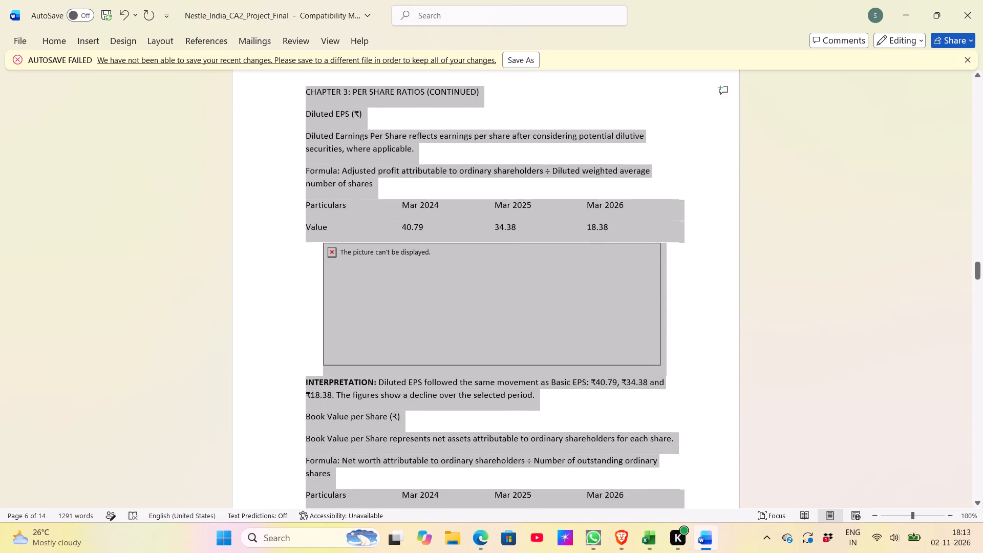
drag(509, 511, 558, 490)
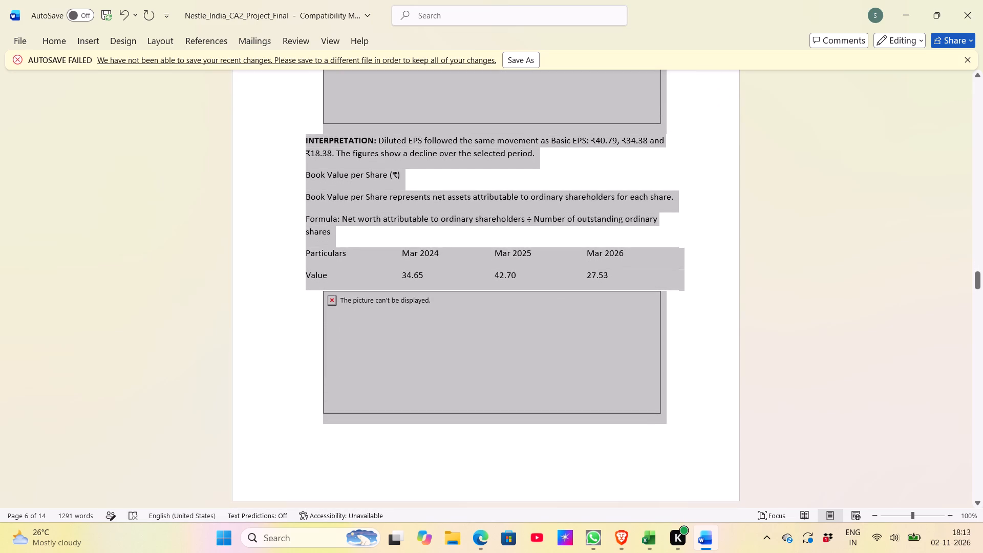
drag(558, 490, 588, 474)
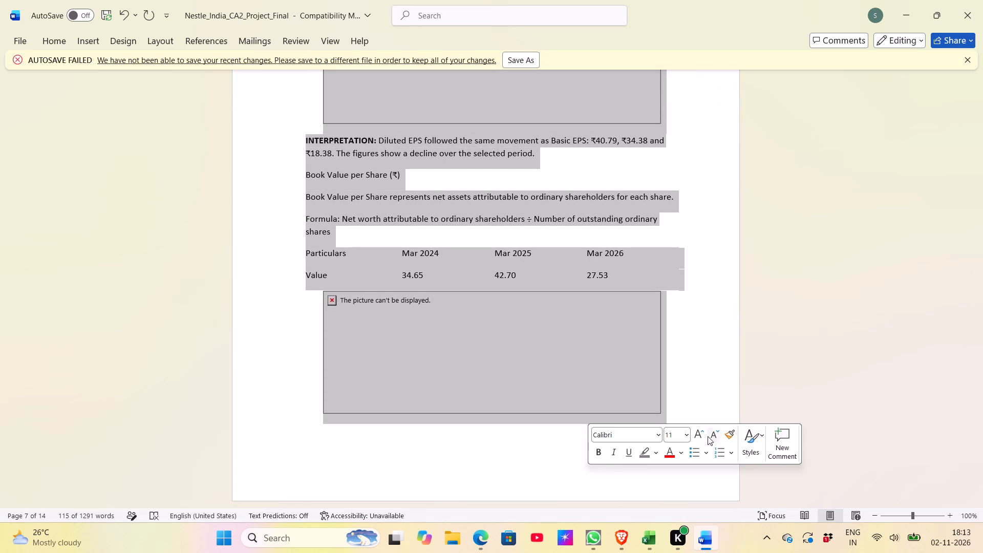
click(702, 437)
click(702, 437)
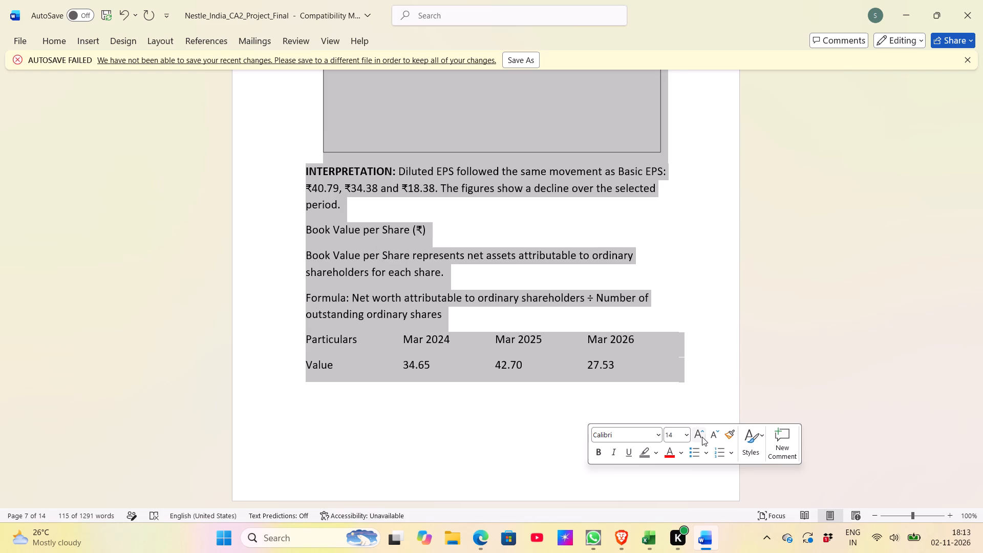
click(702, 437)
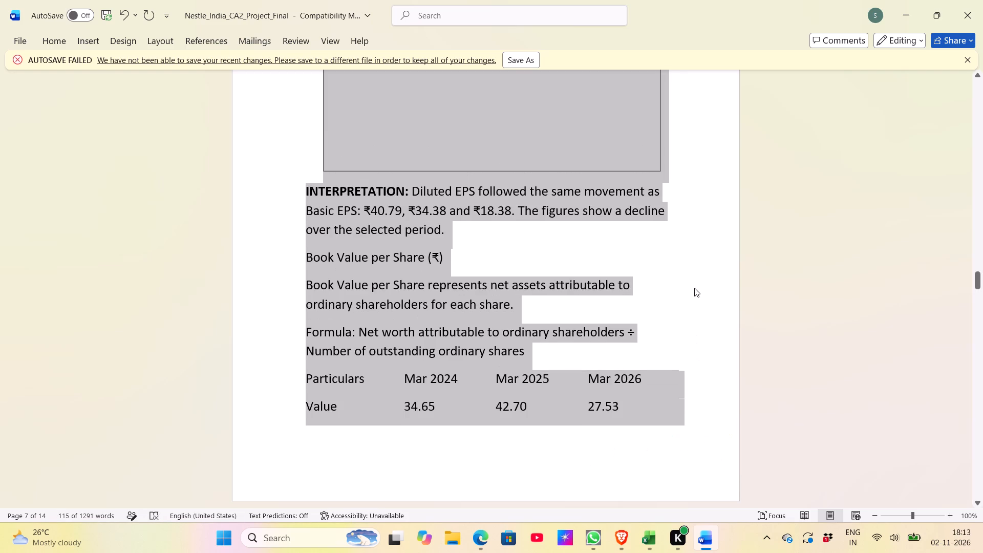
click(694, 288)
Enlarge the heading "CHAPTER 3: PER SHARE RATIOS (CONTINUED)" and the "Diluted EPS (₹)" line below it to 20 pt.
scroll(694, 288, up, 6)
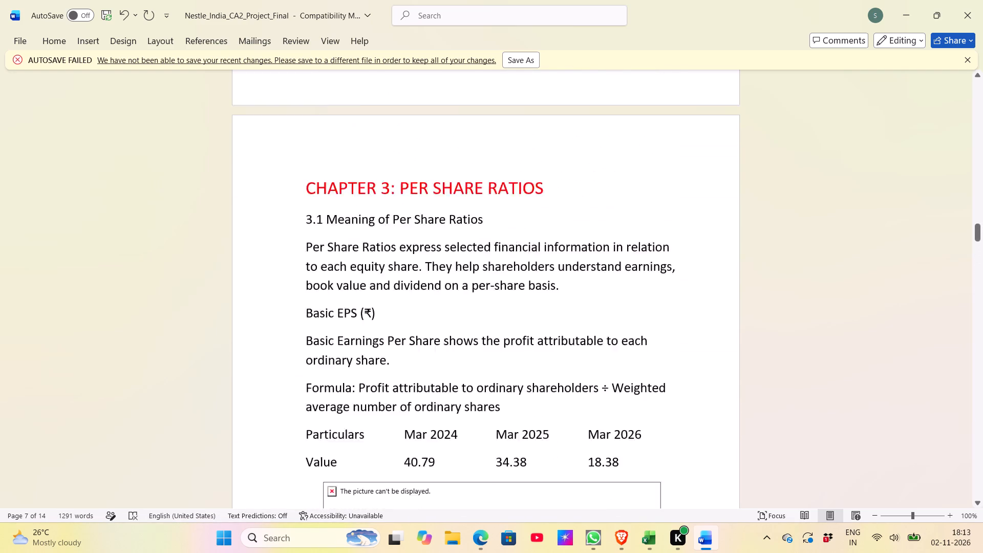
scroll(694, 288, up, 1)
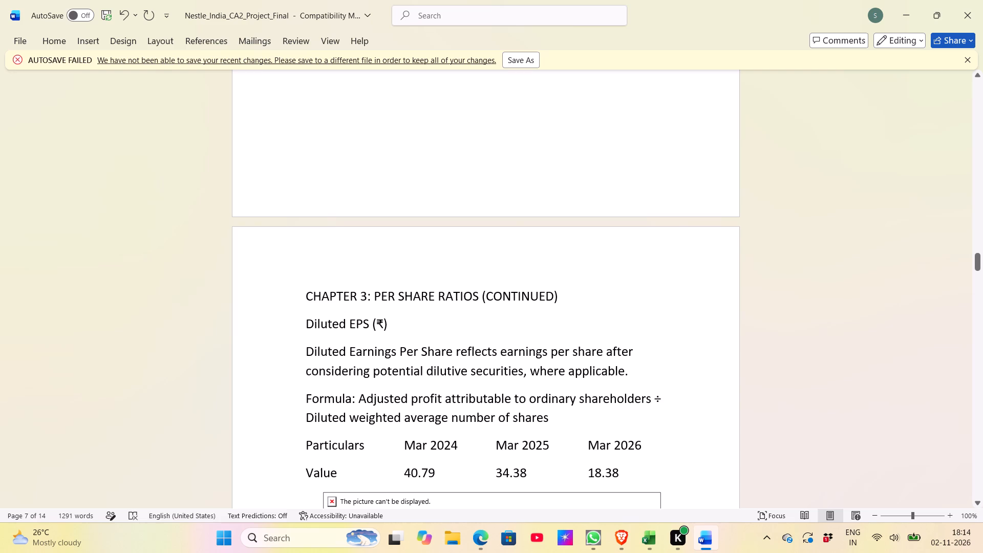
drag(304, 294, 413, 325)
click(522, 288)
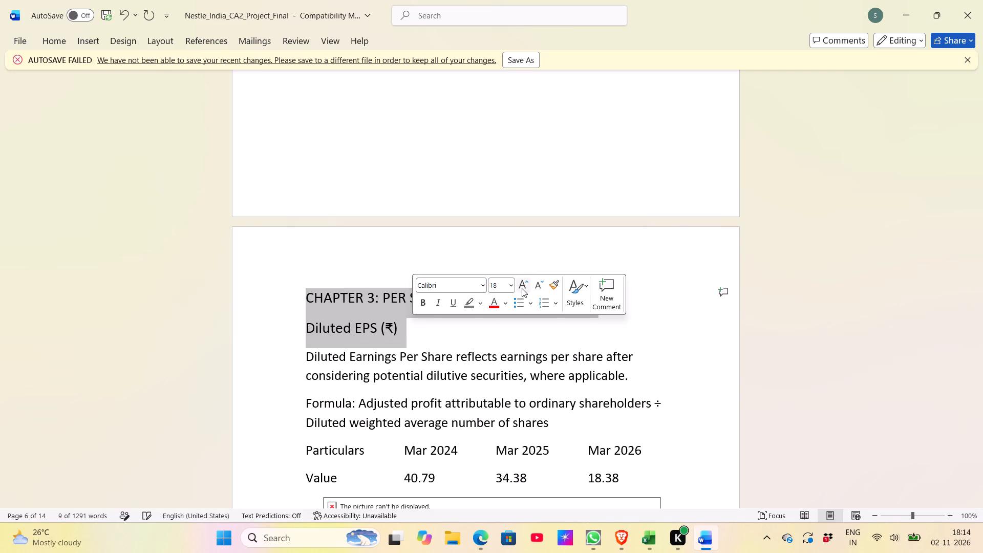
click(522, 288)
click(497, 269)
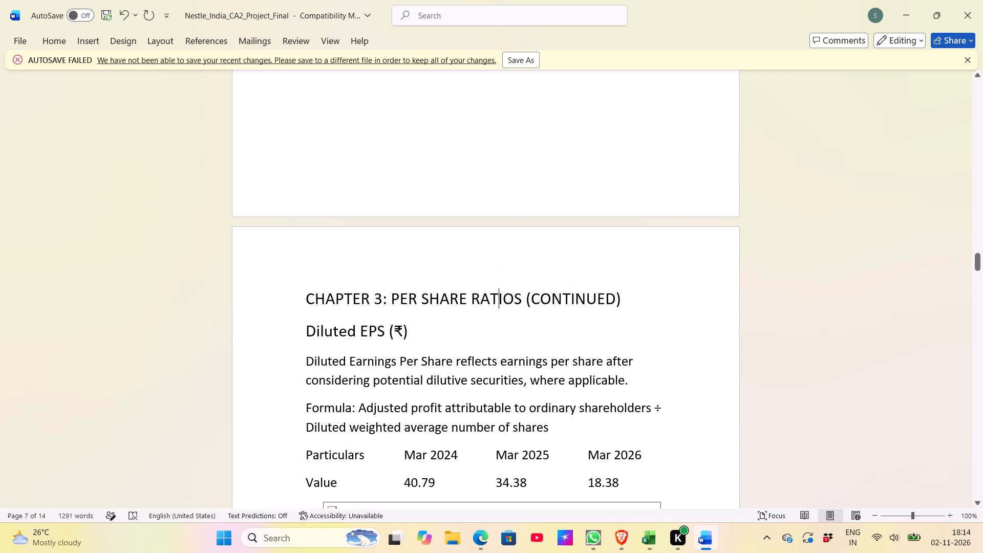
Enlarge the Book Value per Share INTERPRETATION paragraph by two font size steps.
scroll(500, 336, down, 6)
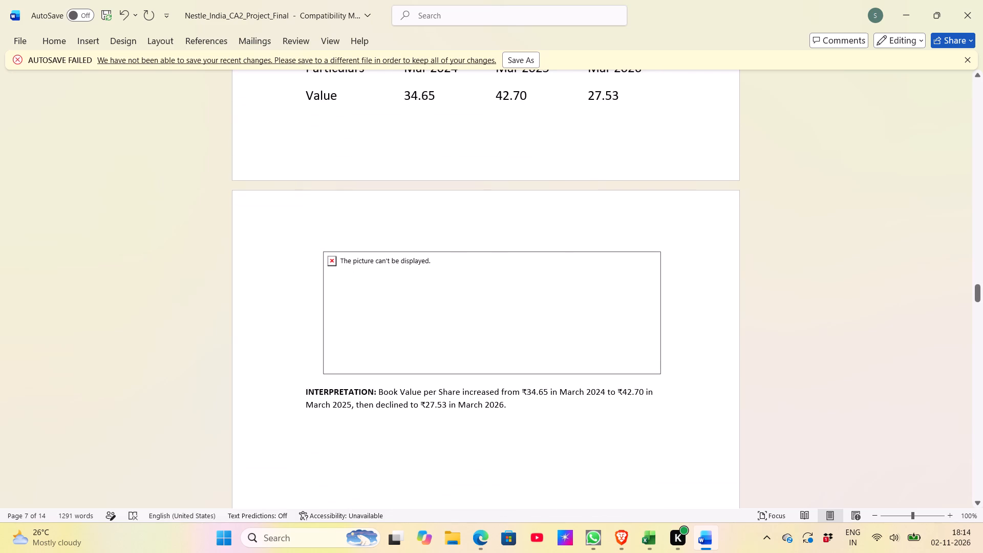
drag(323, 254, 442, 348)
drag(304, 389, 492, 406)
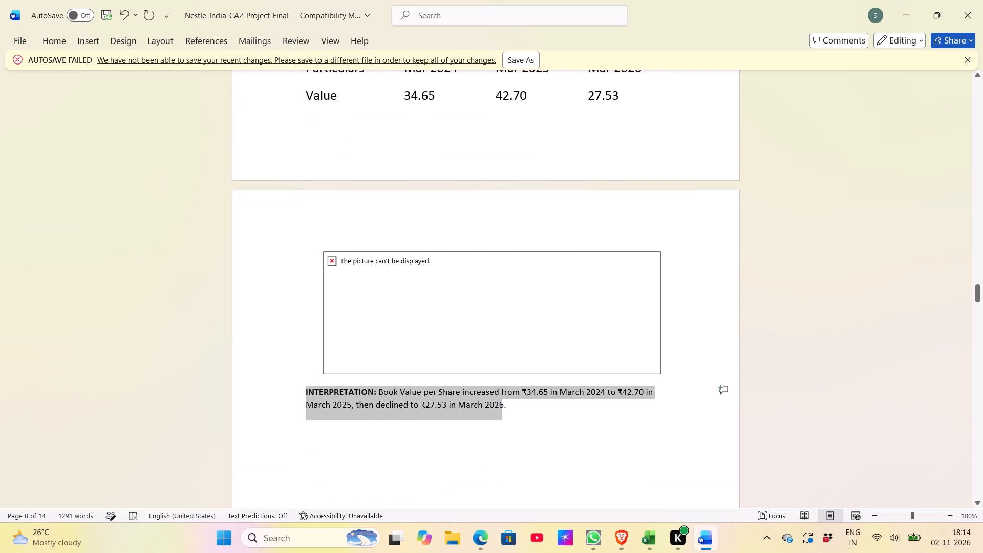
drag(492, 406, 511, 408)
click(621, 368)
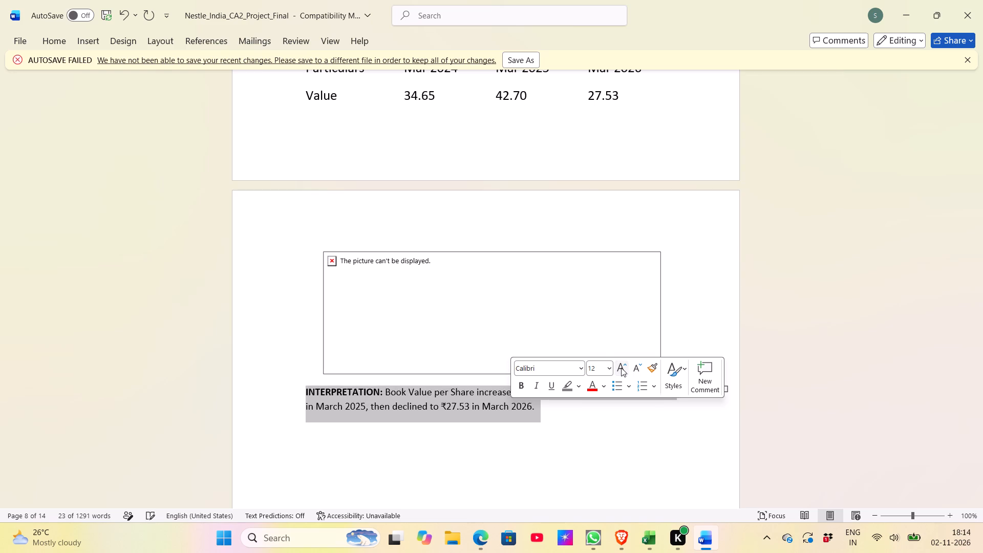
click(621, 368)
click(578, 451)
Enlarge the Dividend per Share page, from its continued Chapter 3 heading through the 3.2 summary table, to 14 pt.
scroll(578, 451, down, 4)
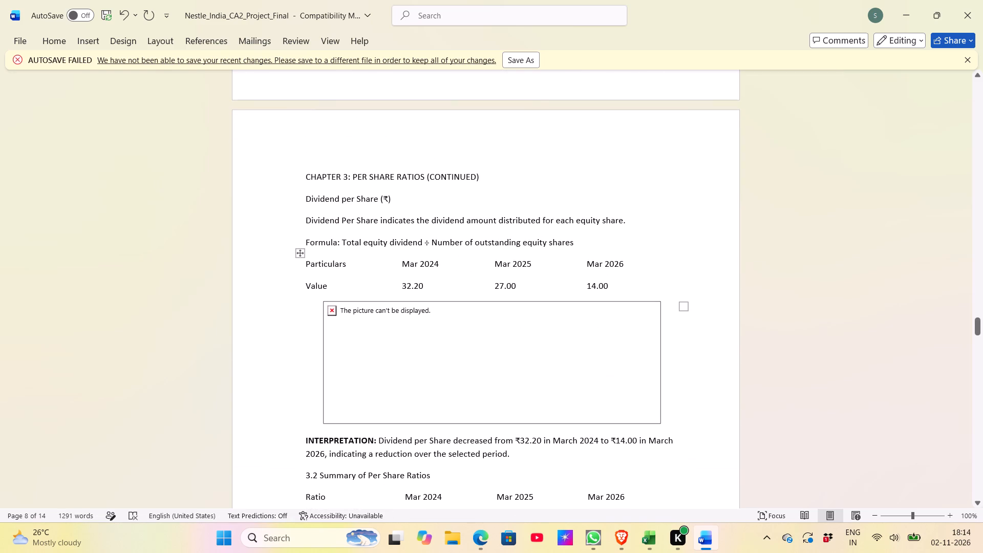
click(307, 174)
drag(307, 174, 427, 405)
scroll(420, 384, up, 1)
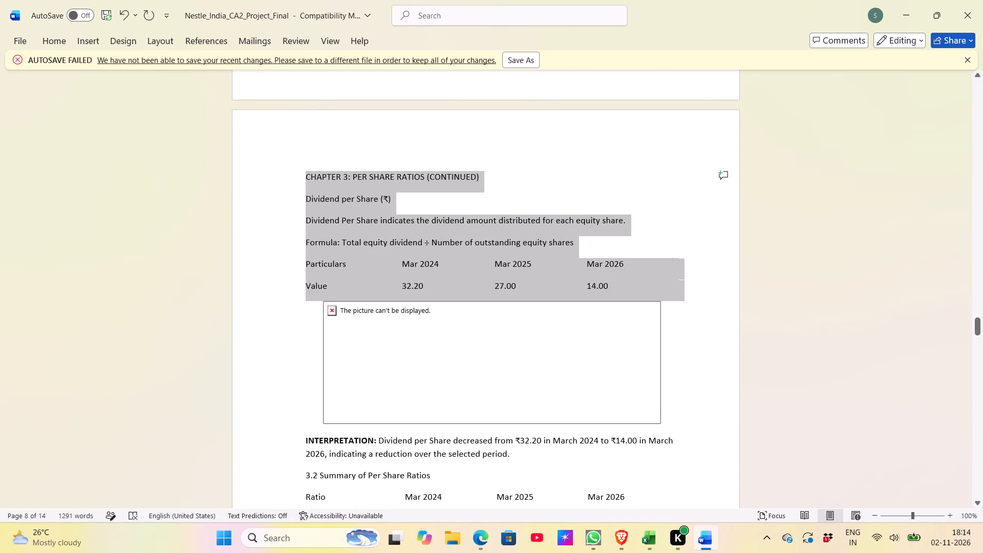
scroll(427, 405, up, 1)
drag(427, 405, 588, 509)
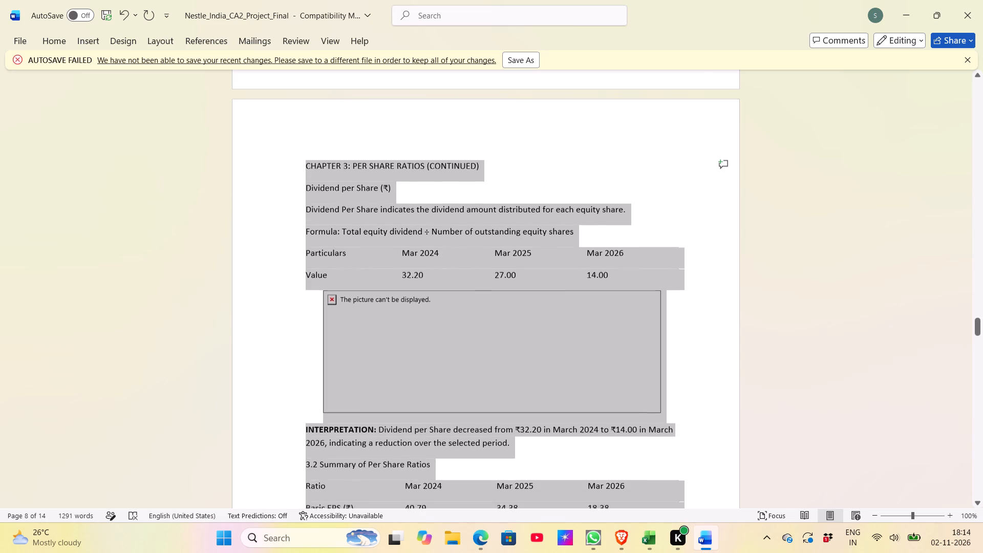
drag(588, 509, 623, 485)
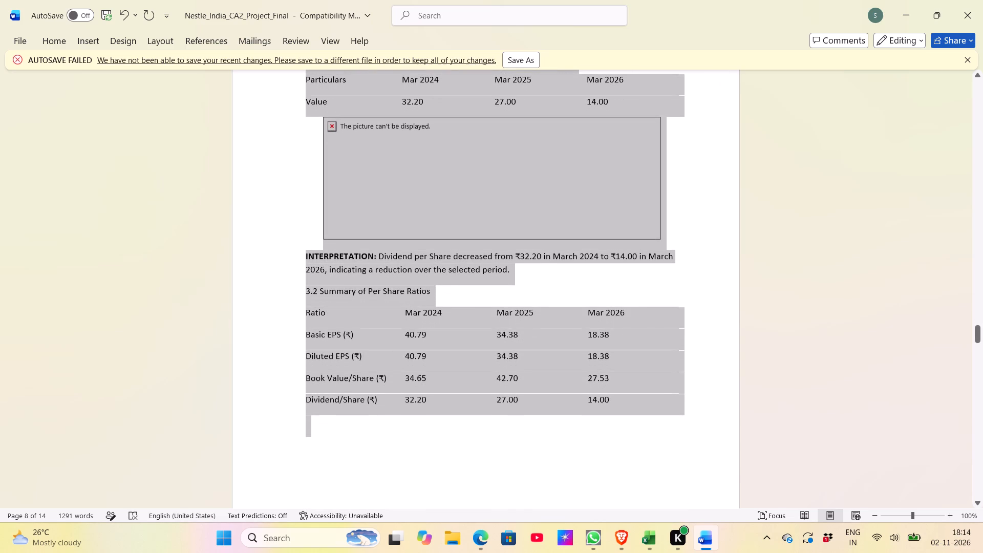
drag(623, 485, 665, 478)
click(776, 440)
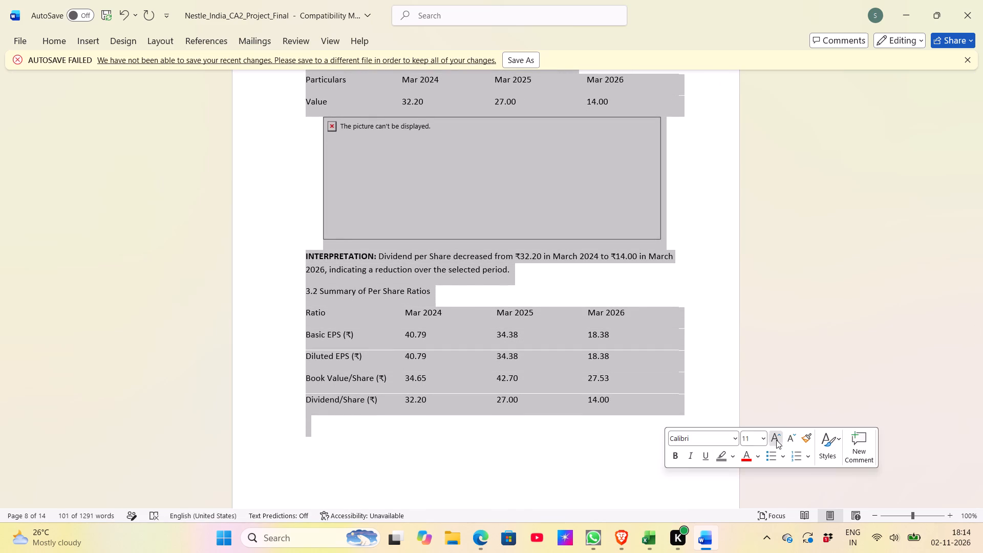
click(776, 440)
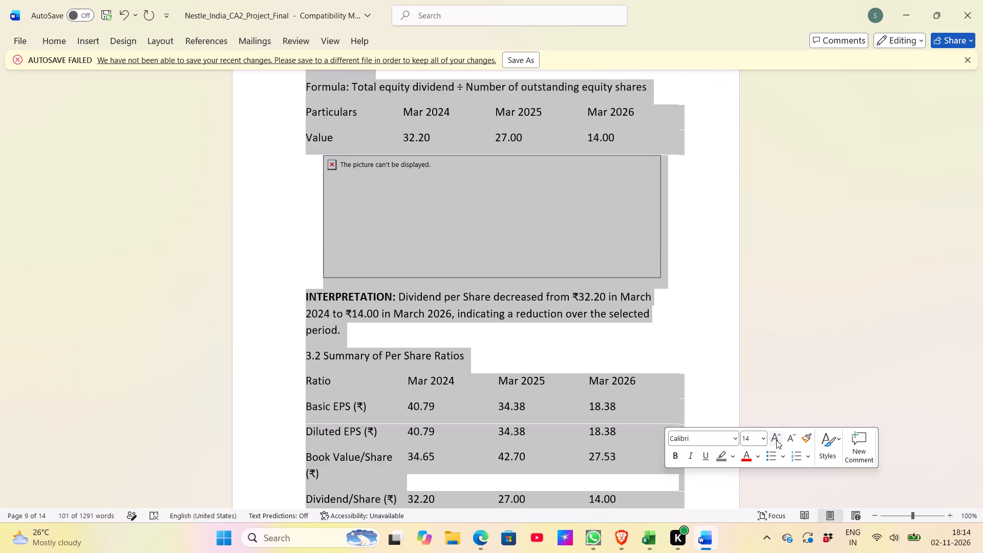
click(671, 297)
Enlarge the same Dividend per Share page, heading through 3.2 summary table, to 16 pt and check its layout.
scroll(540, 317, up, 4)
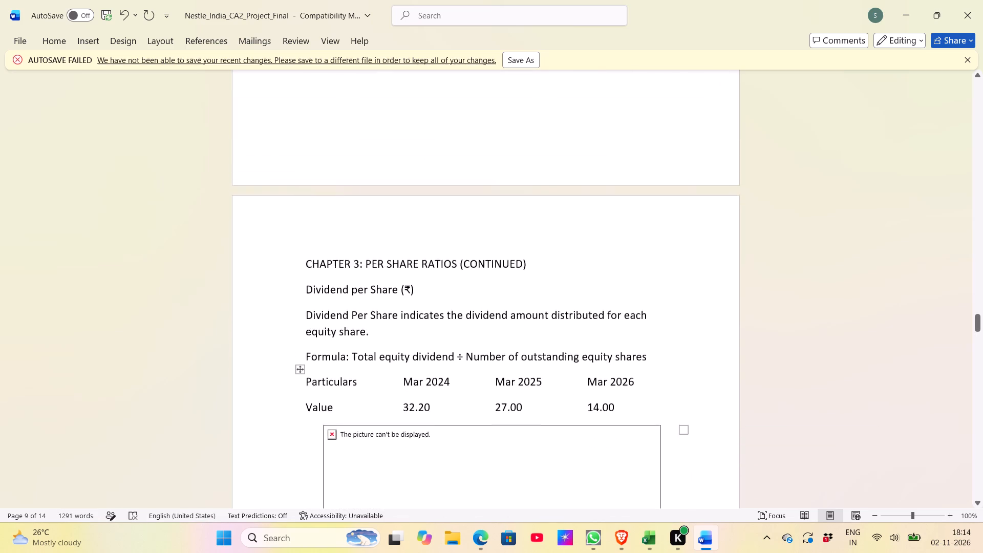
scroll(540, 317, up, 2)
scroll(540, 317, down, 2)
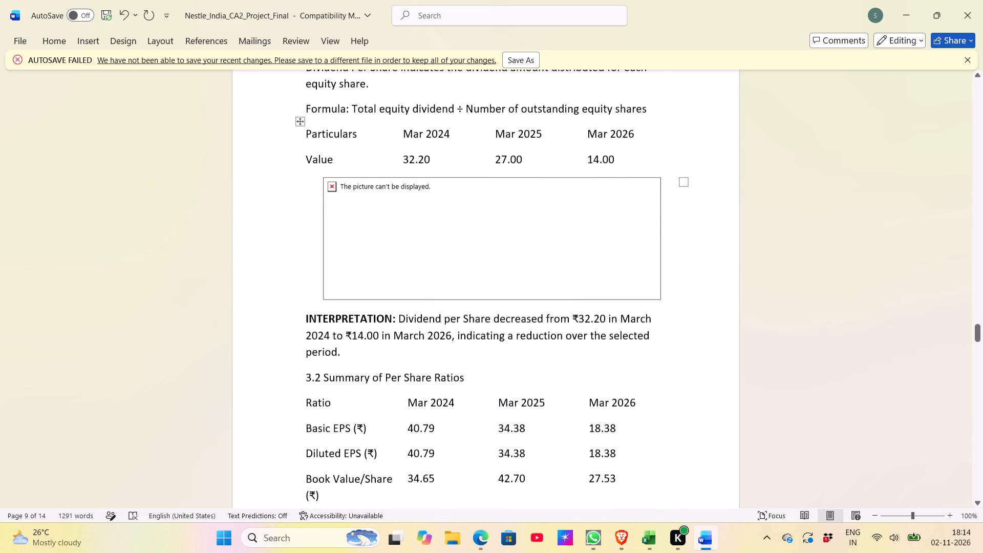
scroll(540, 317, up, 1)
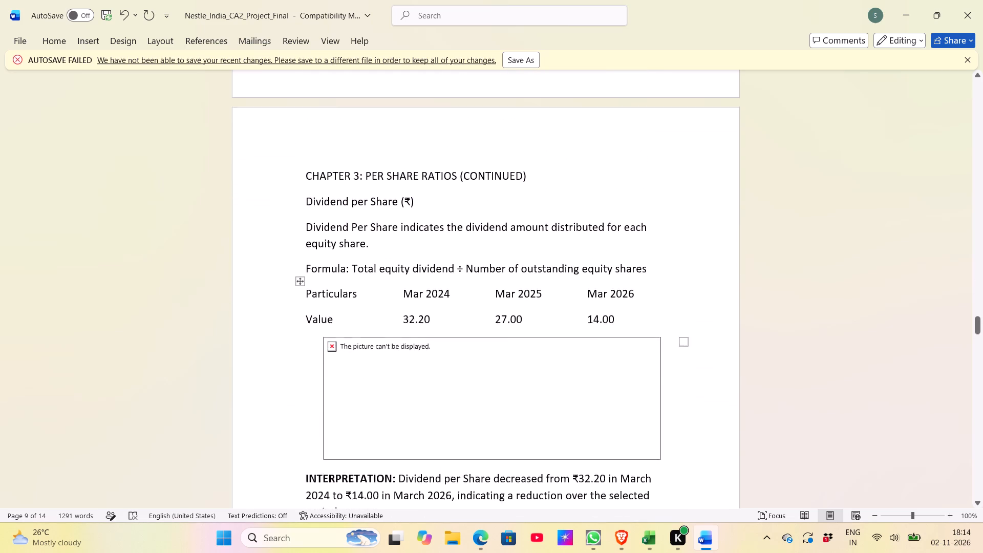
scroll(540, 317, up, 1)
drag(304, 210, 360, 264)
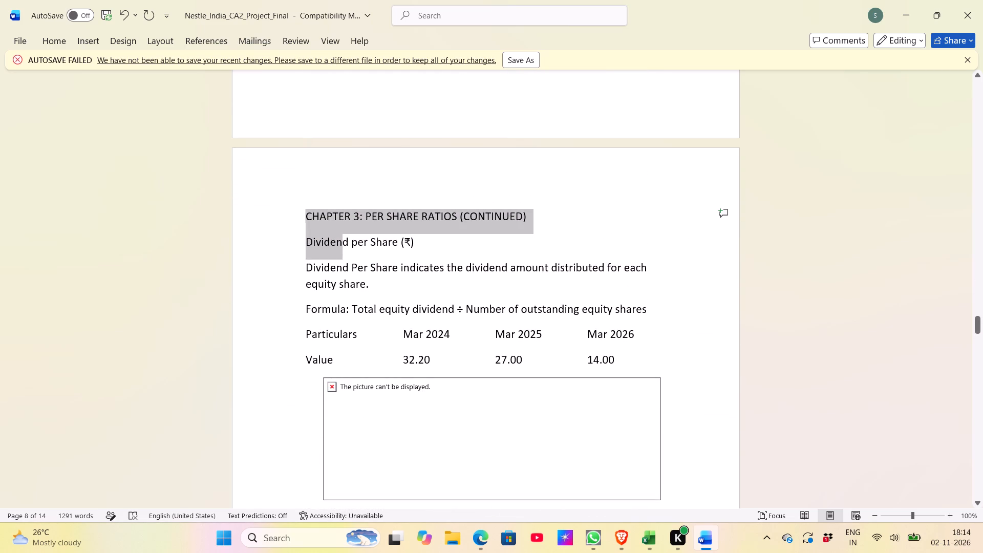
drag(360, 264, 548, 514)
scroll(432, 367, up, 1)
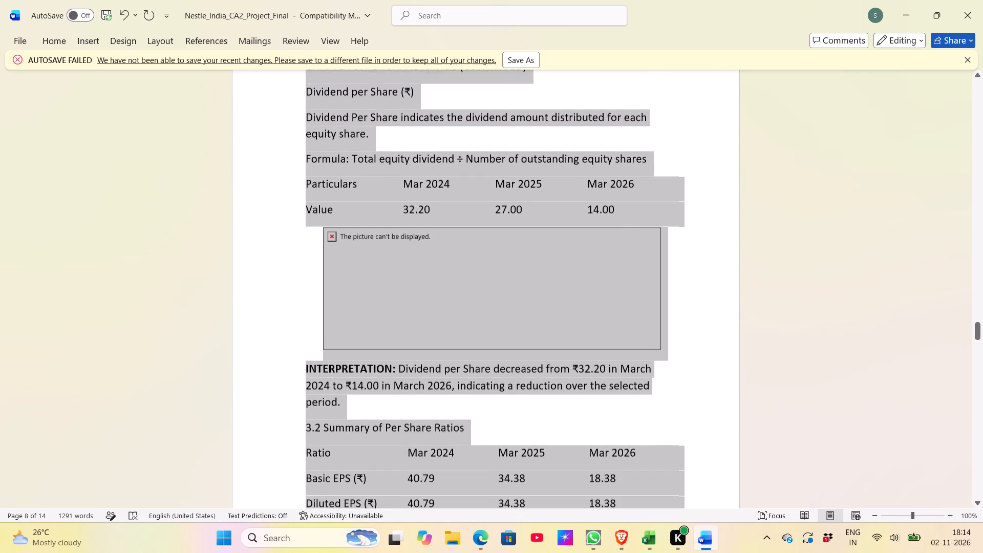
drag(548, 514, 566, 467)
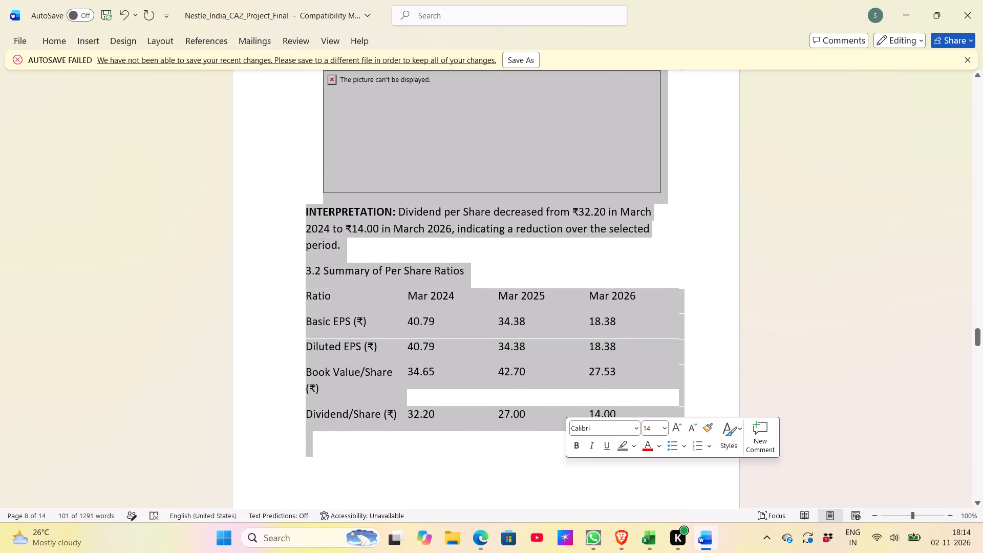
click(676, 426)
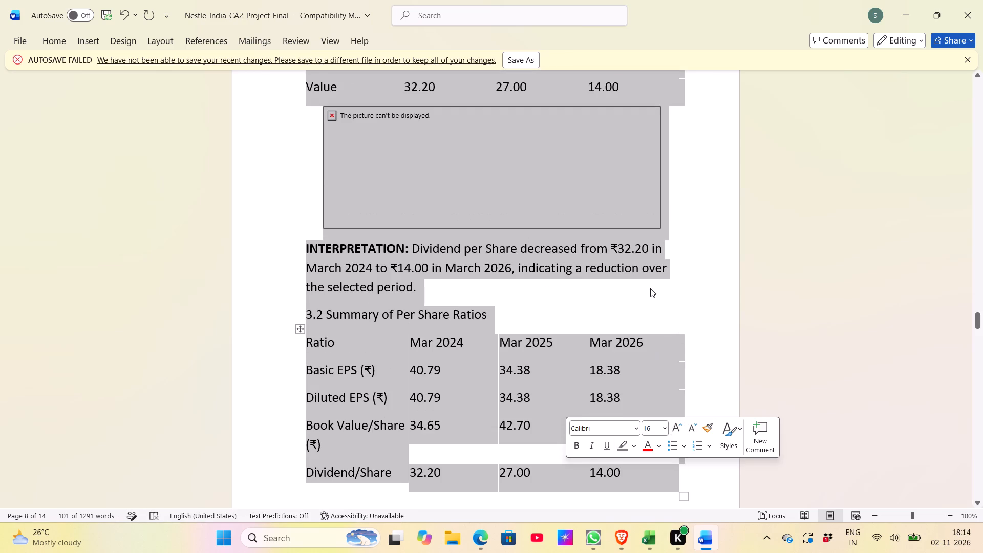
click(650, 284)
scroll(562, 304, up, 2)
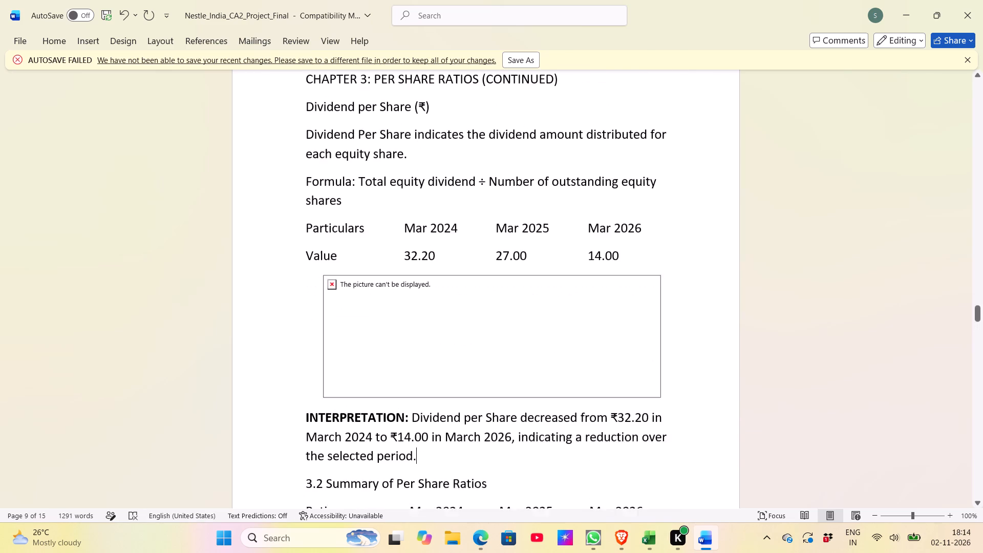
scroll(562, 304, down, 1)
scroll(562, 304, up, 1)
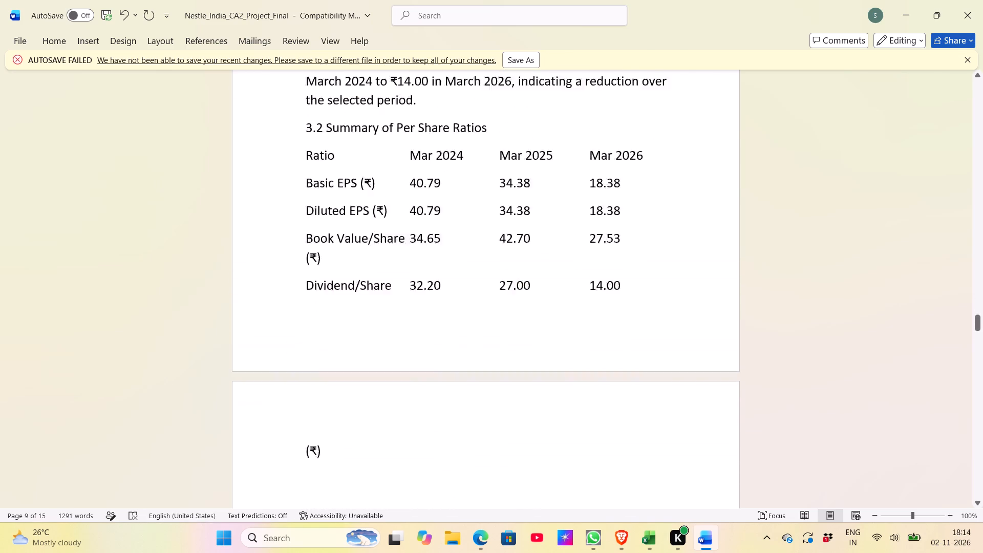
scroll(562, 304, up, 1)
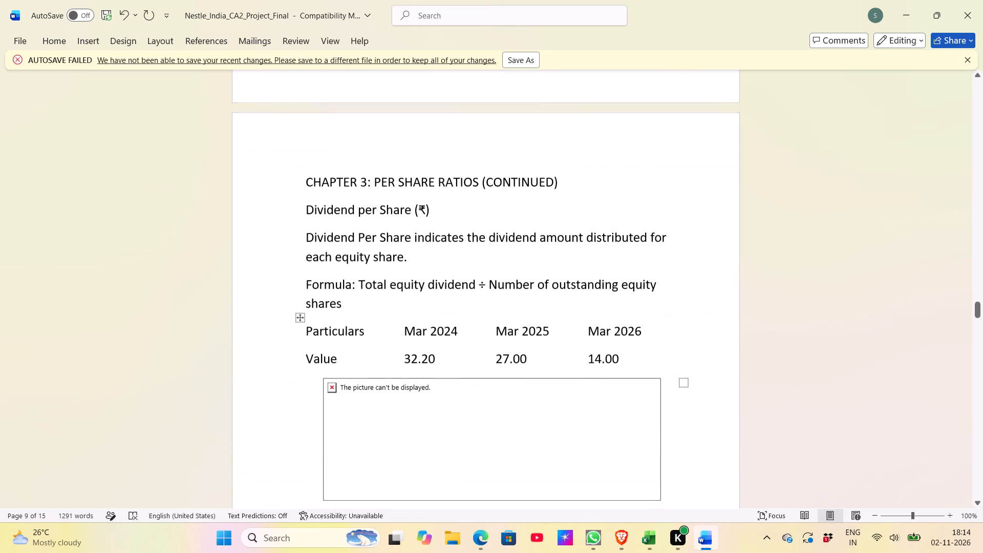
Enlarge the continued Chapter 3 heading and the "Dividend per Share (₹)" line below it to 20 pt.
drag(303, 179, 490, 216)
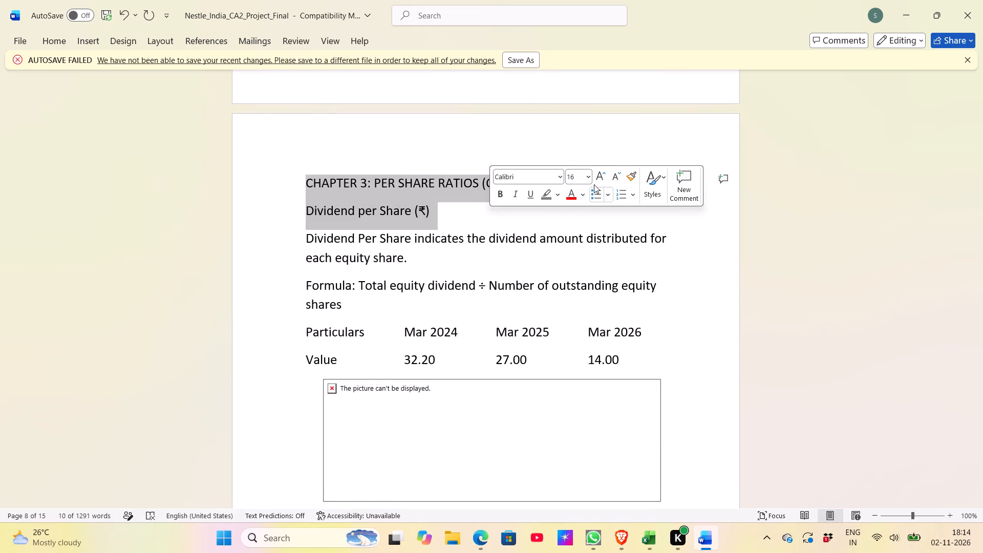
click(603, 177)
click(603, 177)
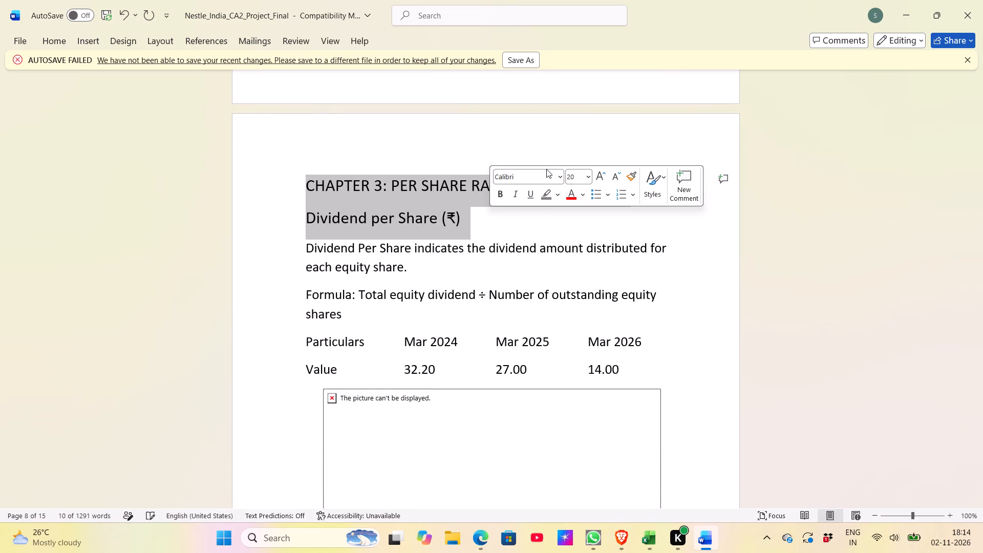
click(544, 146)
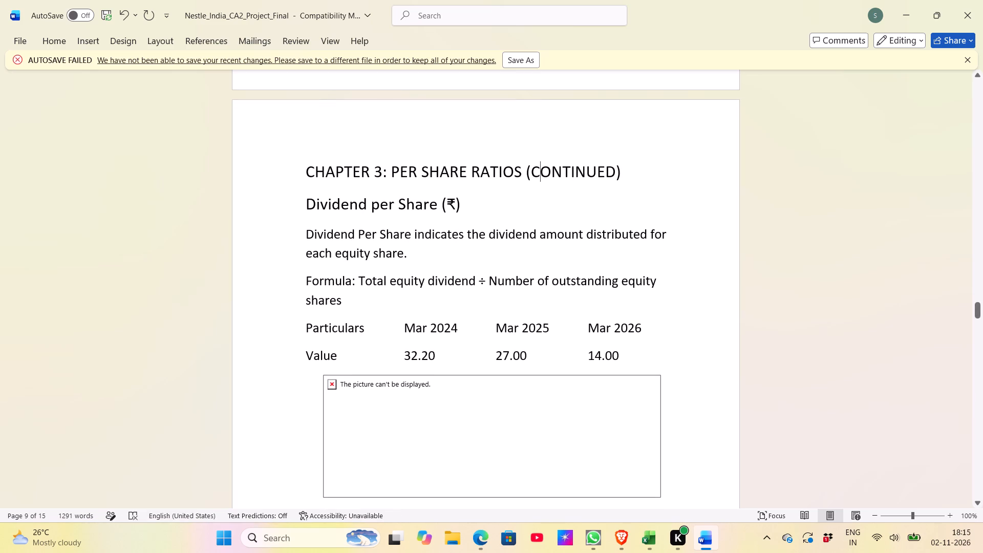
drag(307, 199, 366, 202)
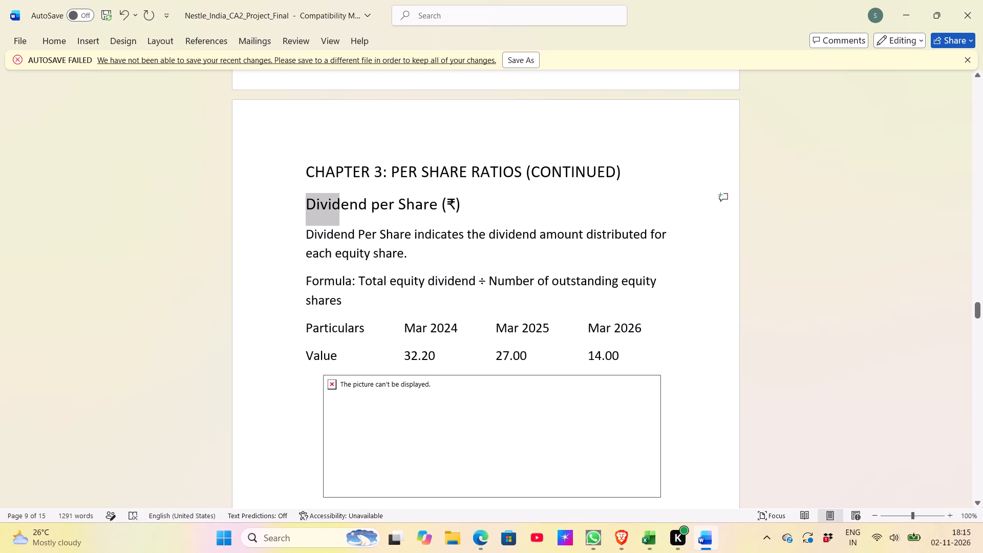
drag(366, 202, 383, 201)
click(500, 209)
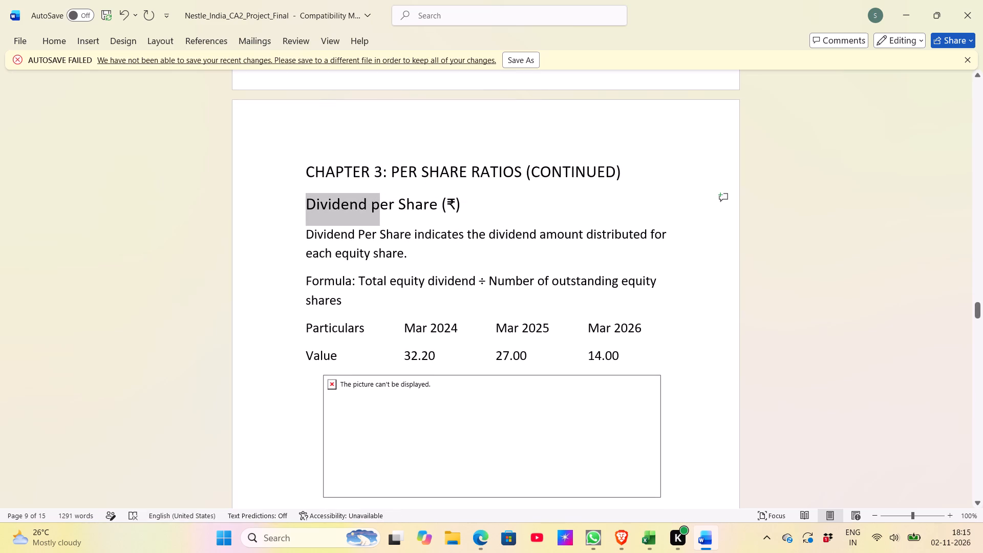
Enlarge the first Chapter 4 page, from the "CHAPTER 4: VALUATION RATIOS" heading through the P/E INTERPRETATION paragraph, to 16 pt.
scroll(438, 229, down, 2)
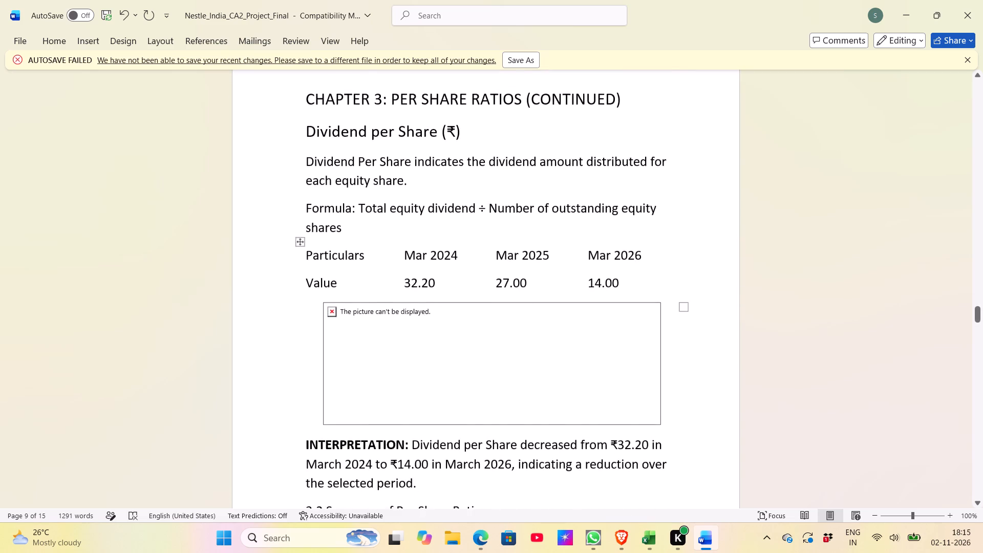
scroll(438, 229, down, 4)
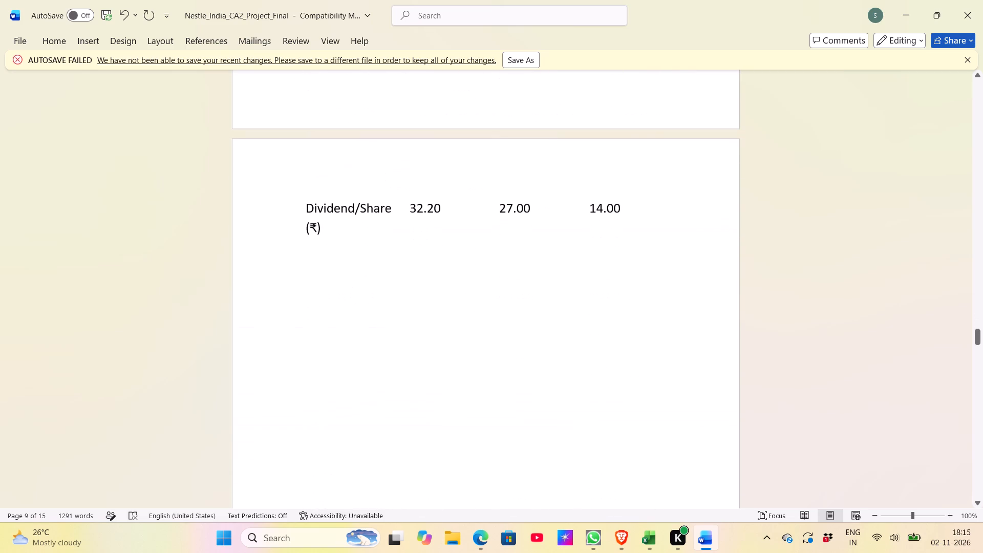
scroll(438, 229, down, 4)
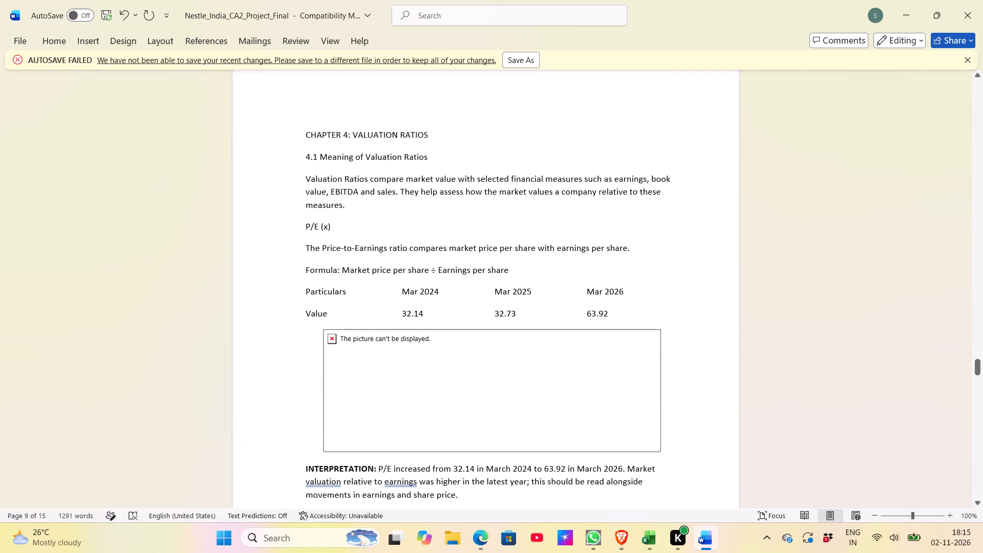
drag(296, 130, 382, 166)
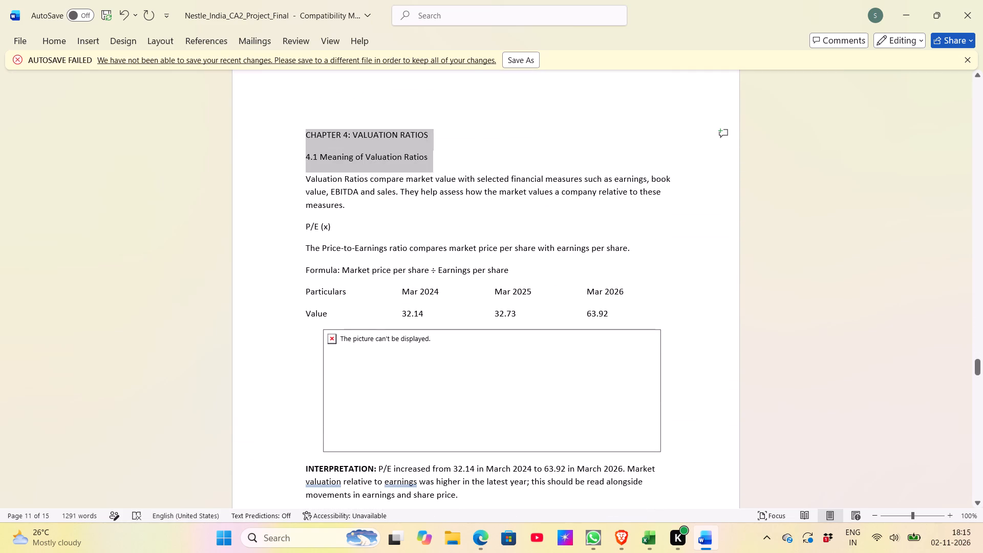
drag(382, 166, 532, 502)
scroll(464, 296, up, 1)
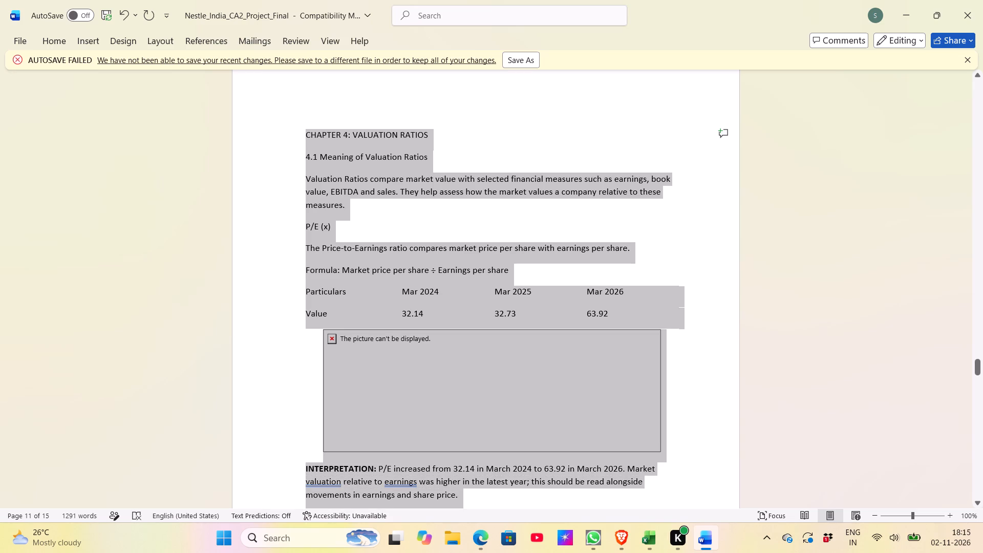
drag(532, 502, 566, 462)
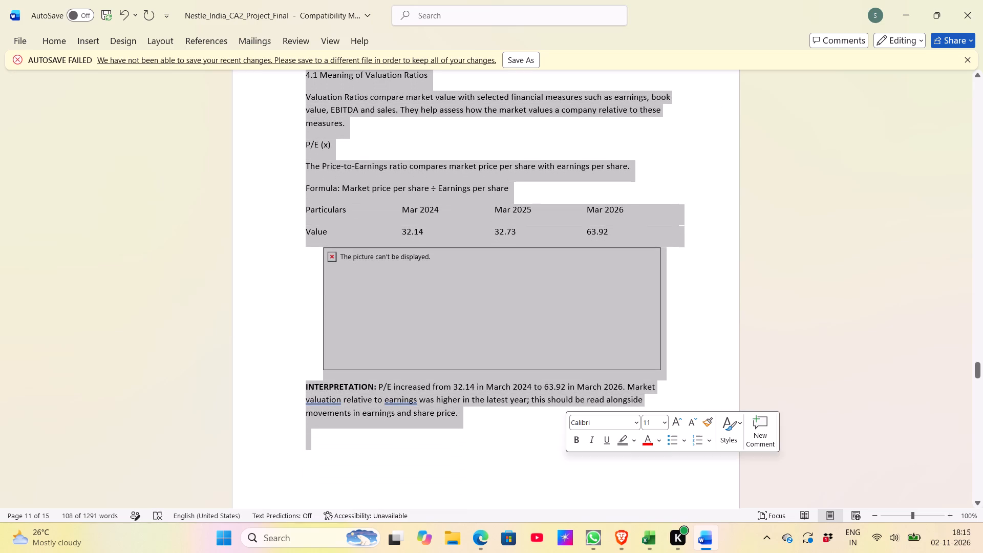
click(674, 423)
click(674, 423)
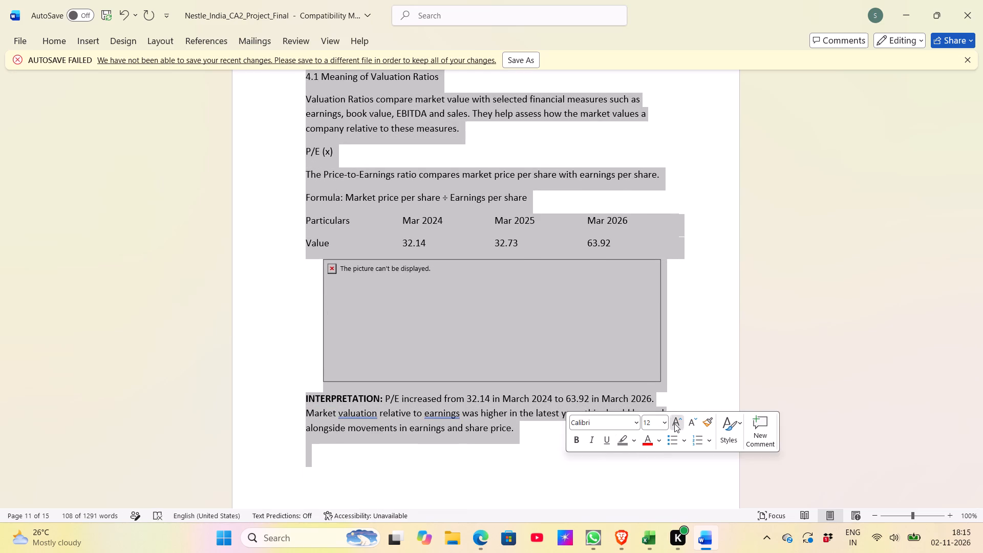
click(674, 423)
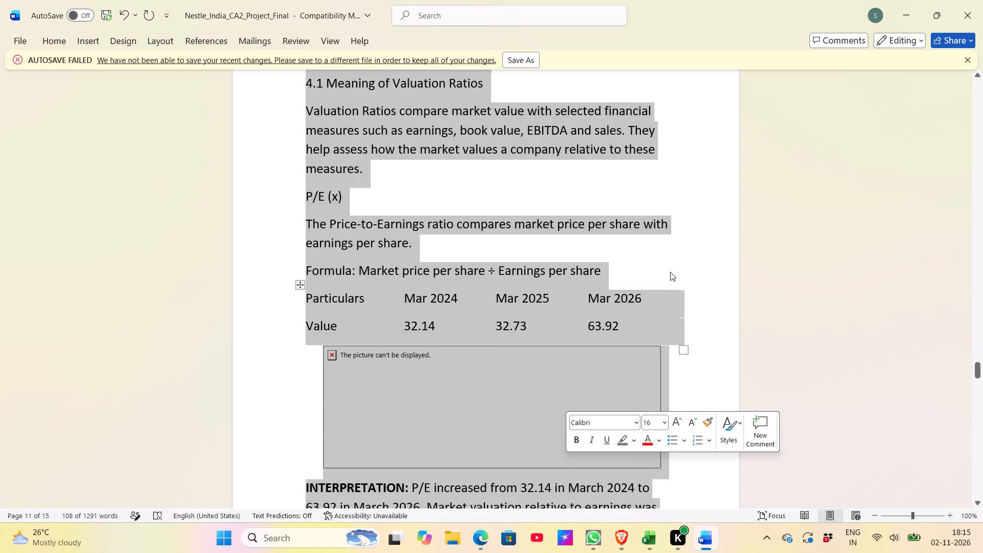
click(670, 272)
Enlarge the heading "CHAPTER 4: VALUATION RATIOS" to 20 pt.
scroll(670, 272, up, 2)
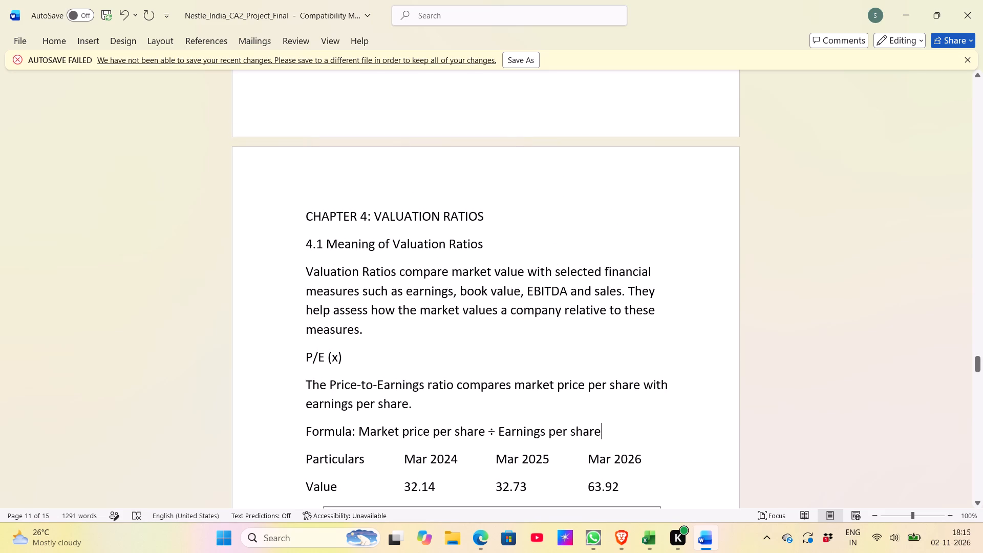
drag(303, 212, 532, 208)
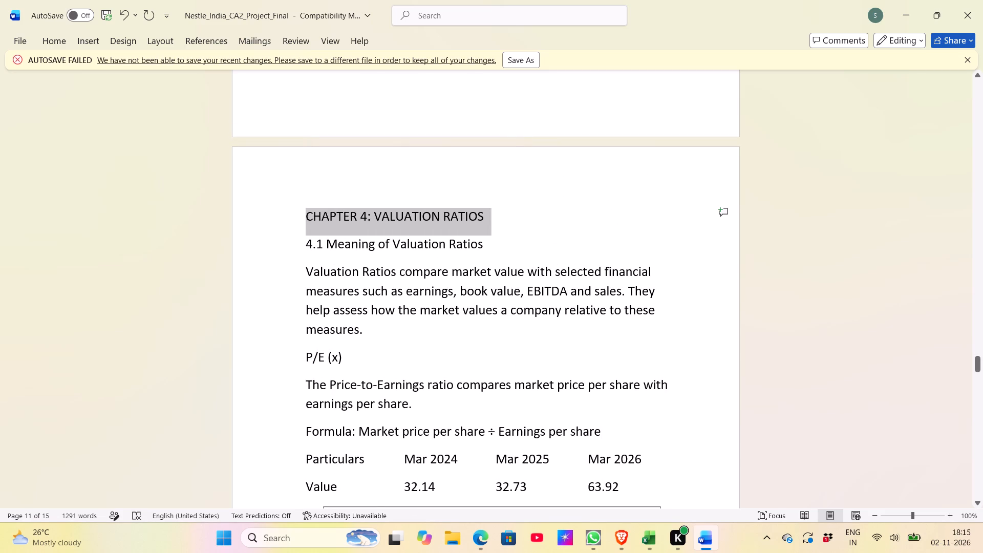
drag(532, 208, 533, 208)
double_click(638, 170)
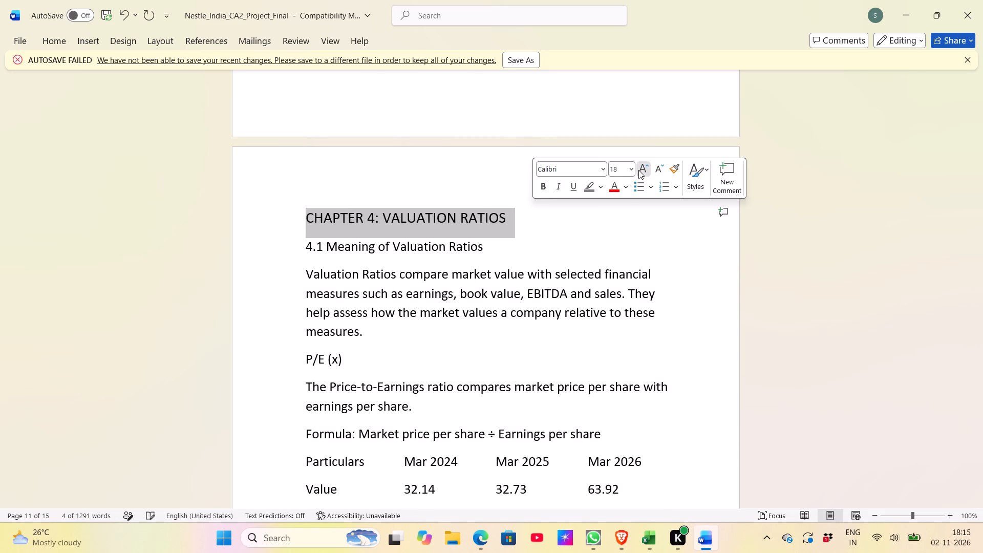
click(625, 217)
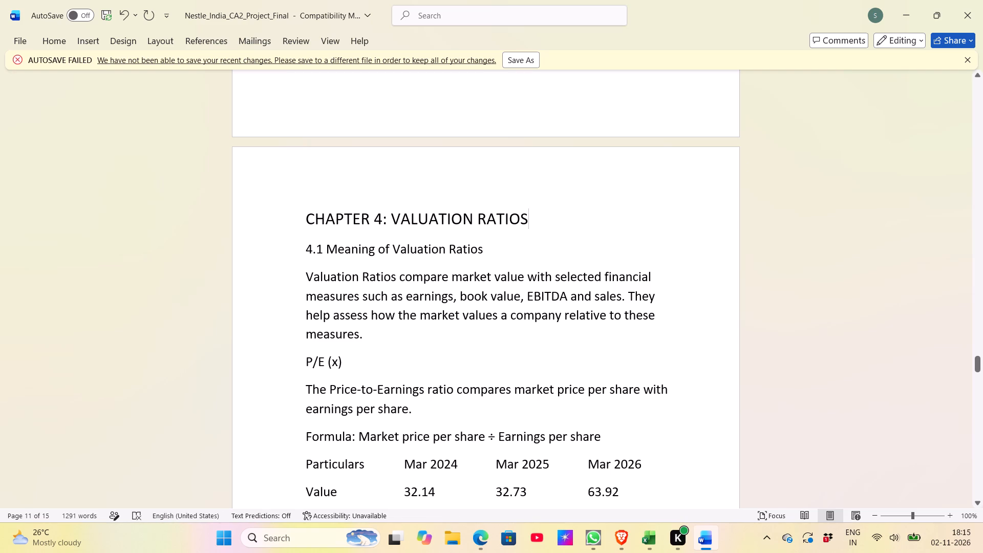
Review the text sizes and page layout across the Chapter 3 per share pages and the first Chapter 4 pages.
scroll(625, 217, down, 3)
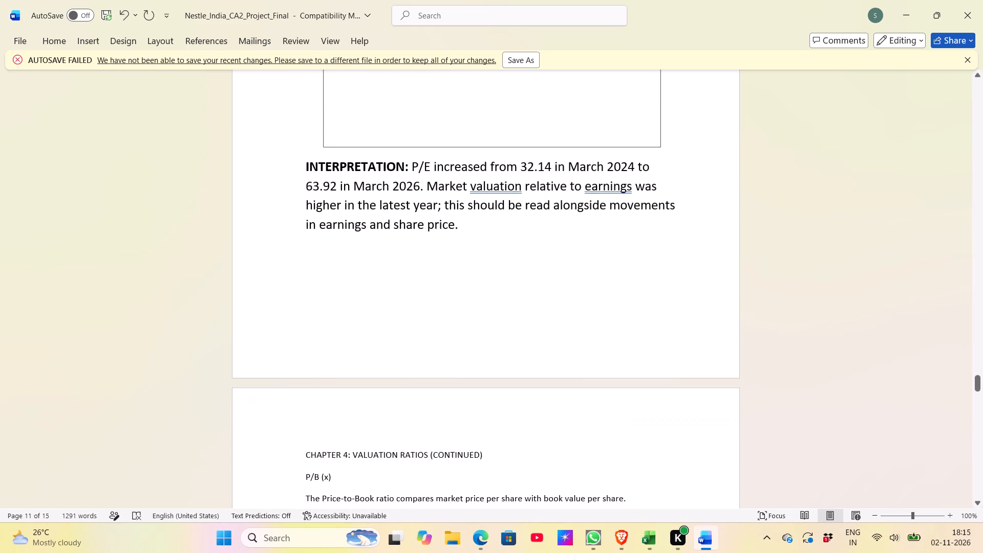
scroll(625, 217, down, 3)
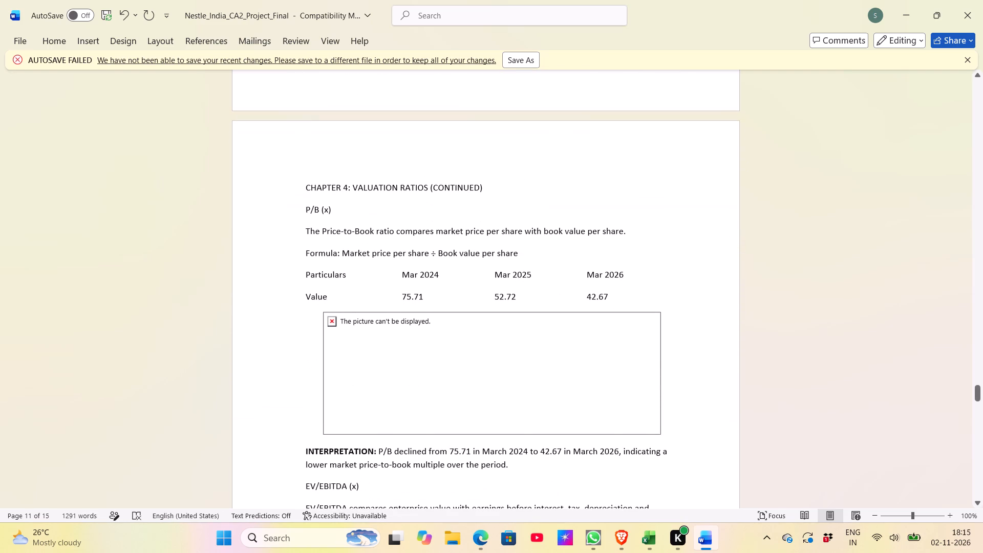
scroll(474, 174, up, 7)
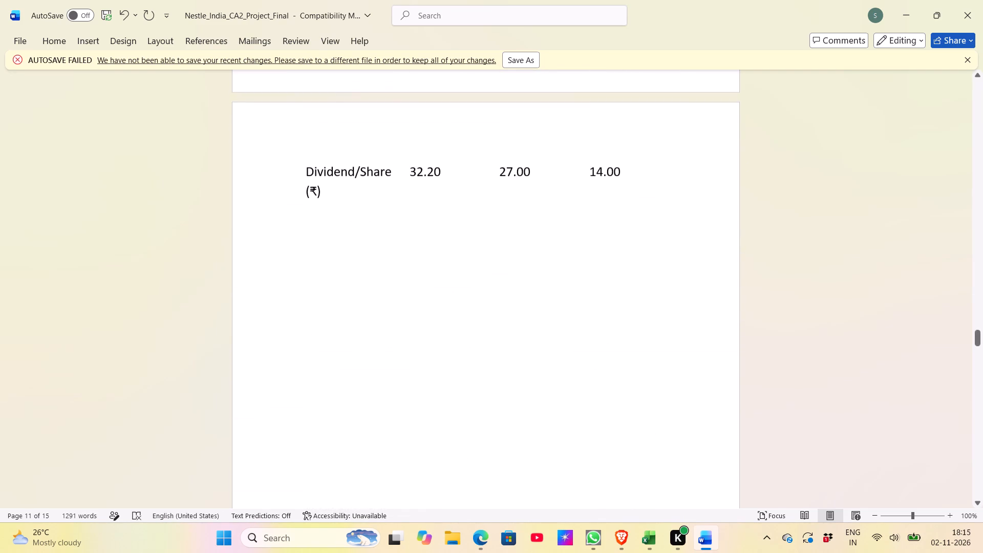
scroll(474, 174, up, 7)
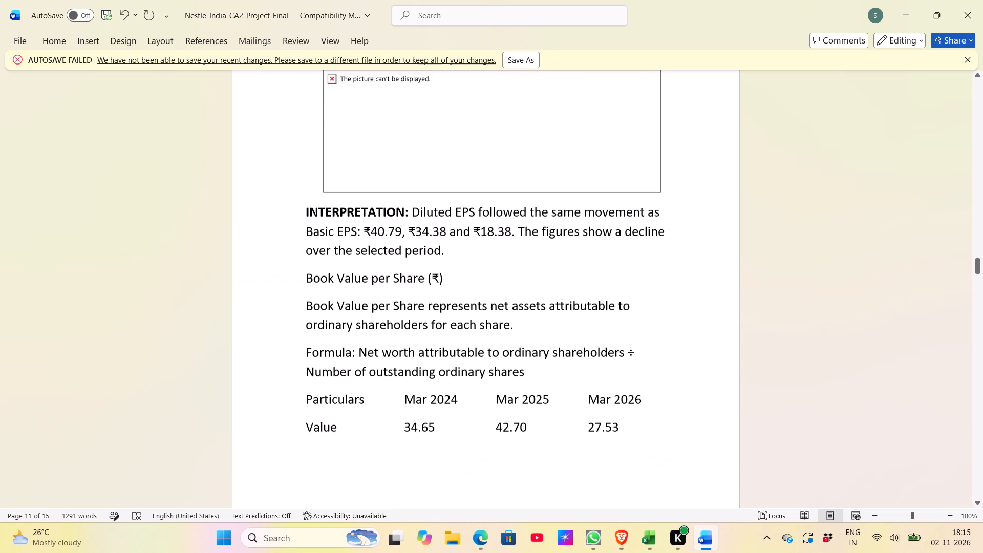
scroll(474, 174, up, 4)
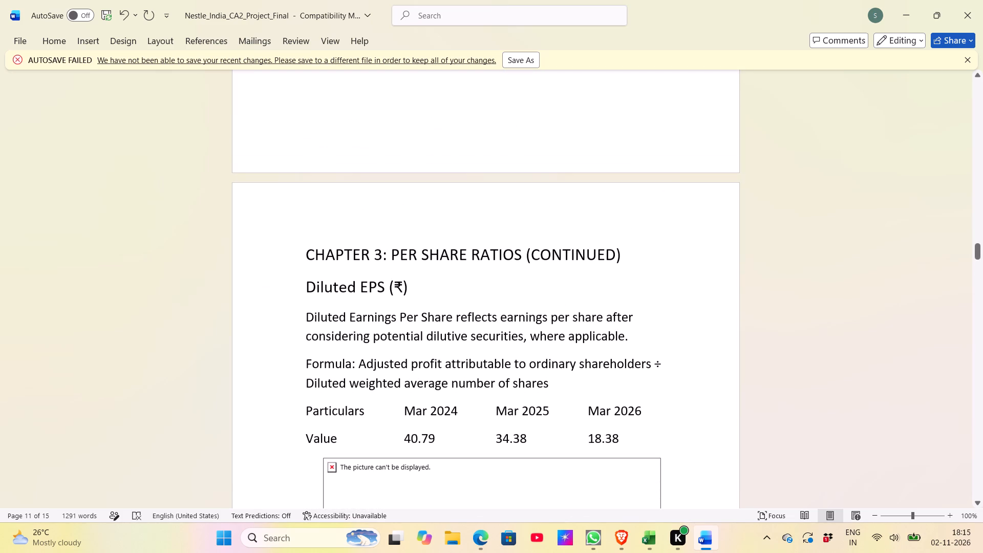
scroll(474, 174, up, 3)
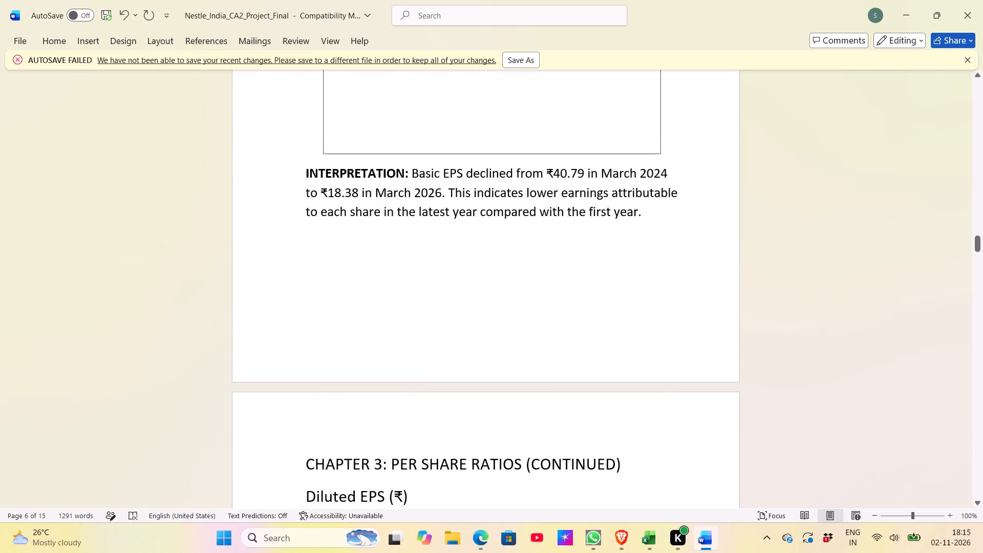
scroll(474, 174, down, 4)
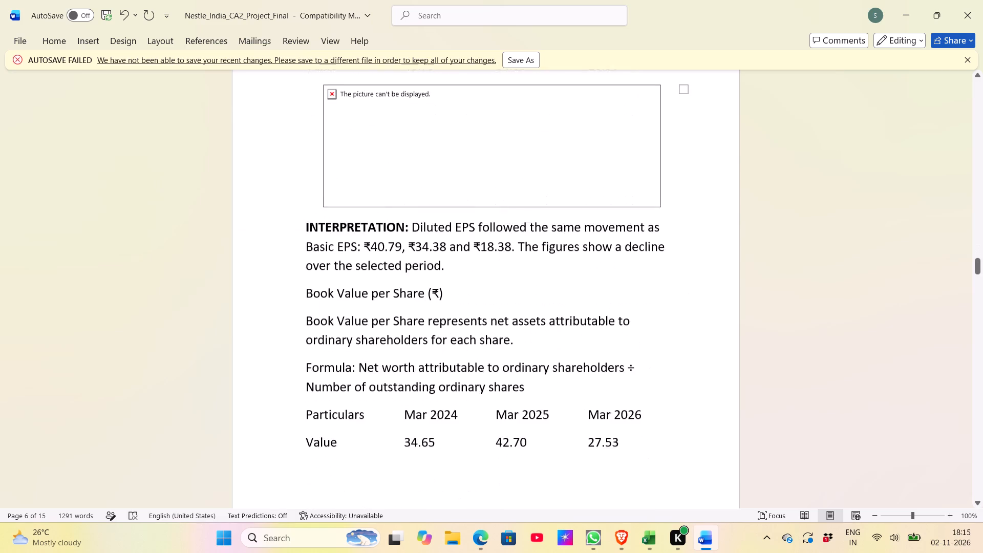
scroll(474, 174, down, 5)
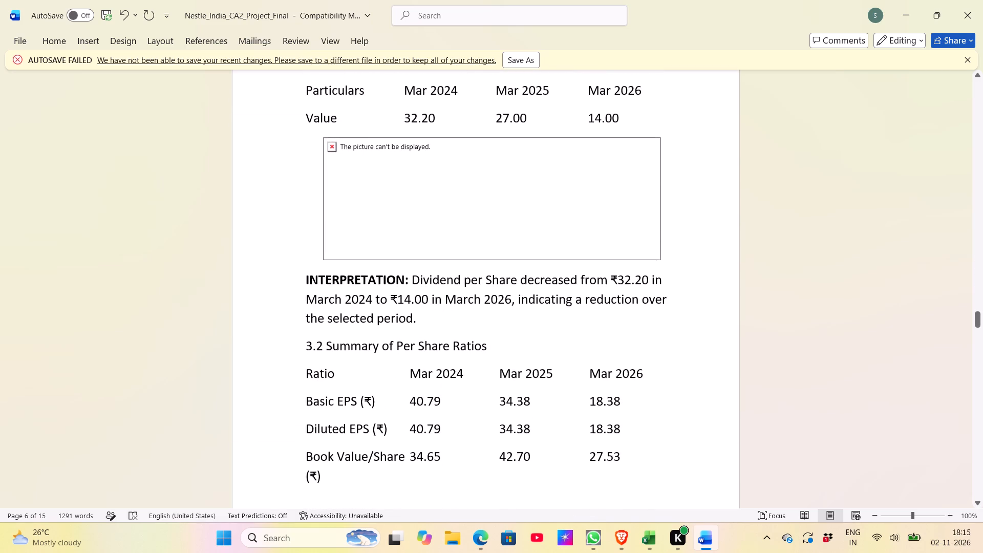
scroll(474, 174, down, 2)
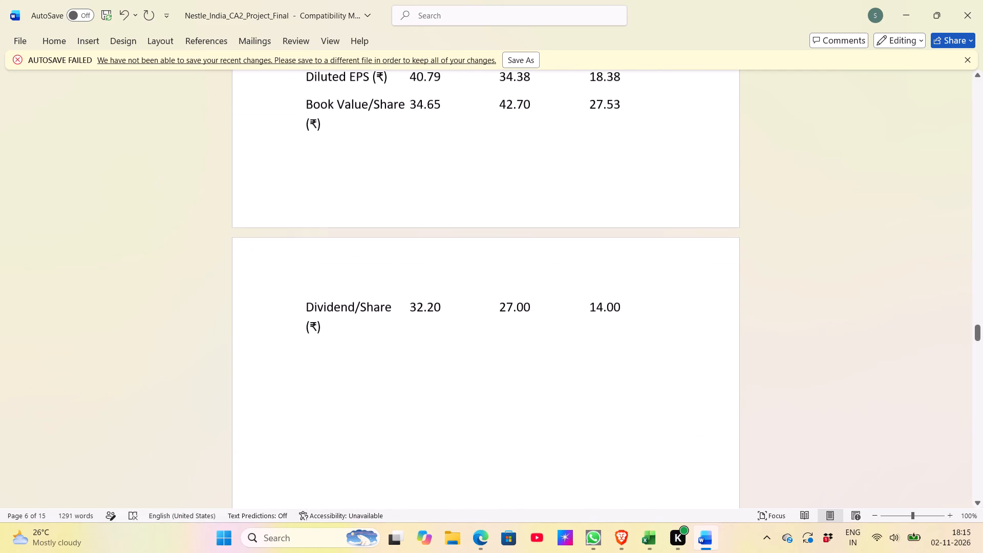
scroll(474, 174, down, 3)
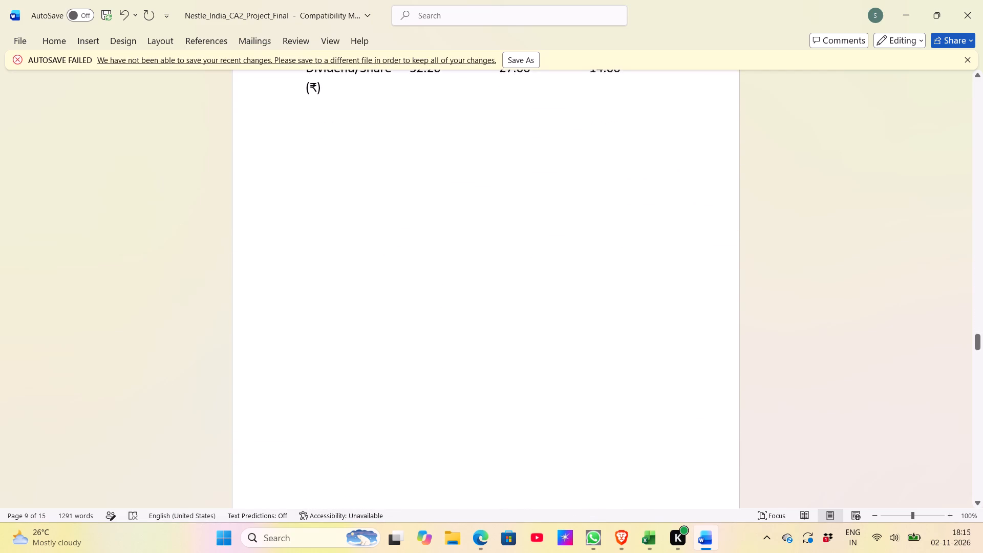
scroll(474, 174, down, 4)
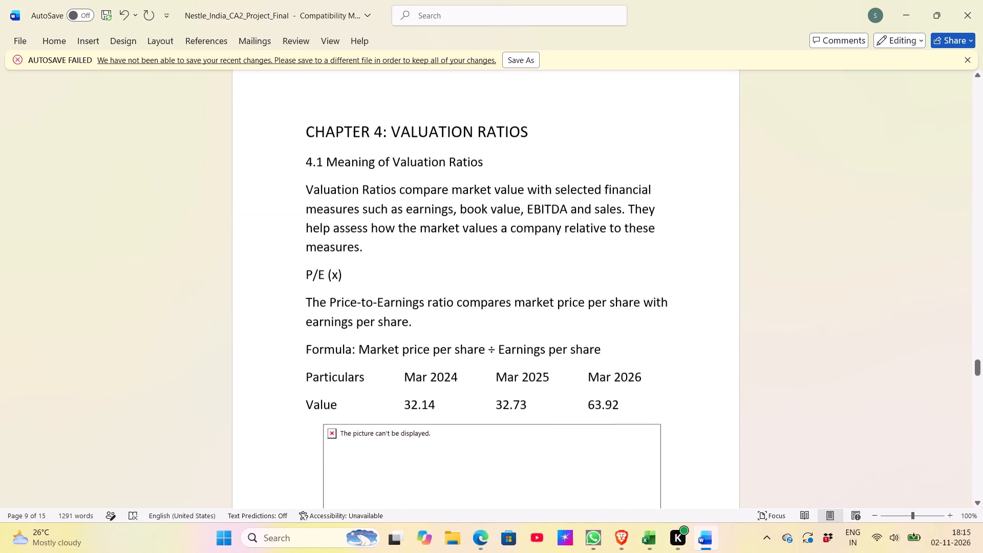
scroll(474, 174, down, 4)
scroll(474, 174, up, 5)
scroll(474, 174, down, 1)
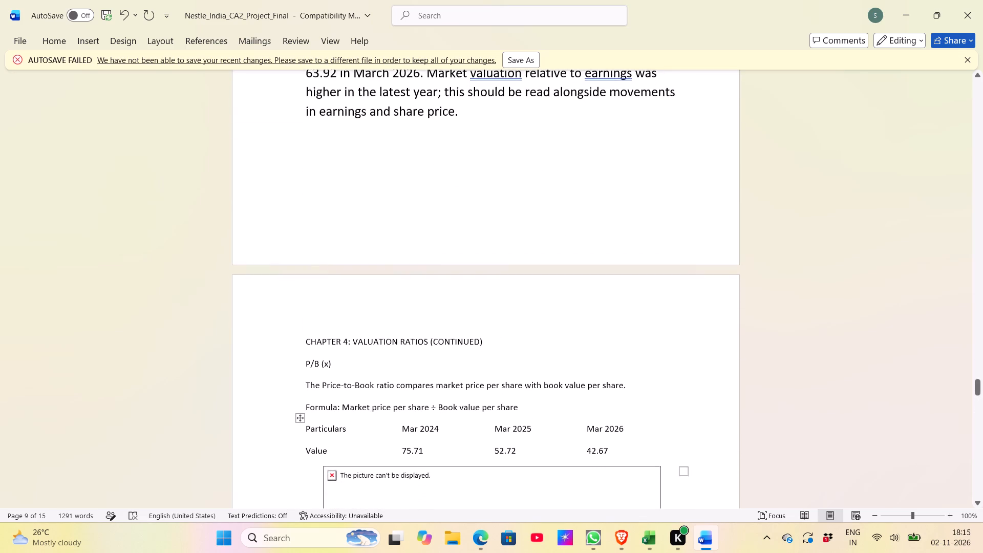
Enlarge the continued Chapter 4 page, from its heading through the EV/EBITDA INTERPRETATION paragraph, to 14 pt.
scroll(474, 174, down, 1)
drag(304, 318, 507, 439)
scroll(459, 438, up, 1)
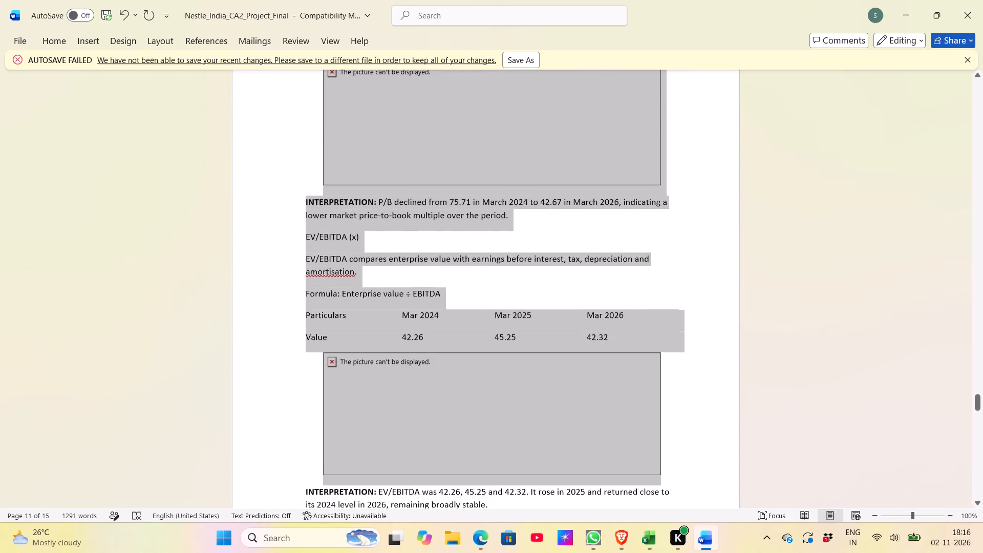
drag(507, 439, 538, 491)
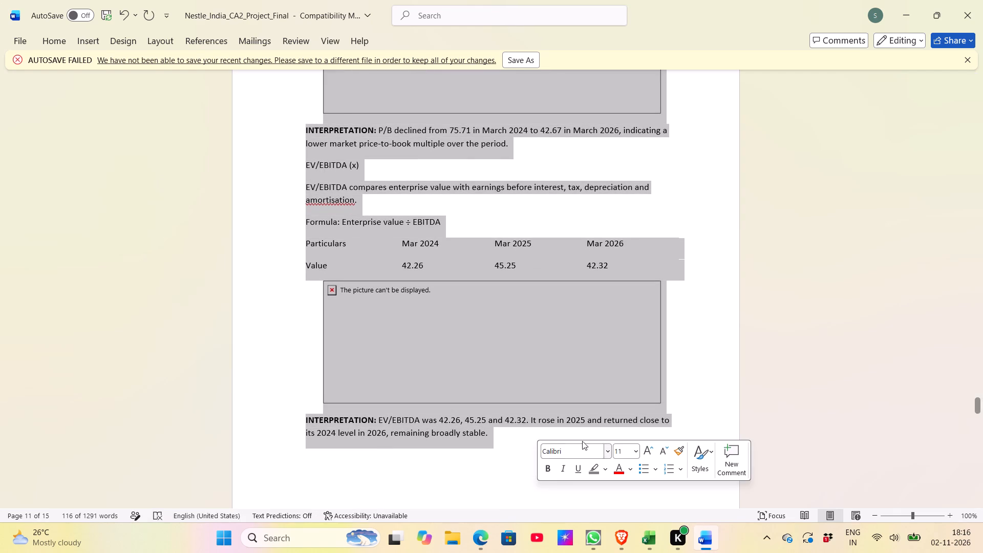
click(649, 449)
click(649, 449)
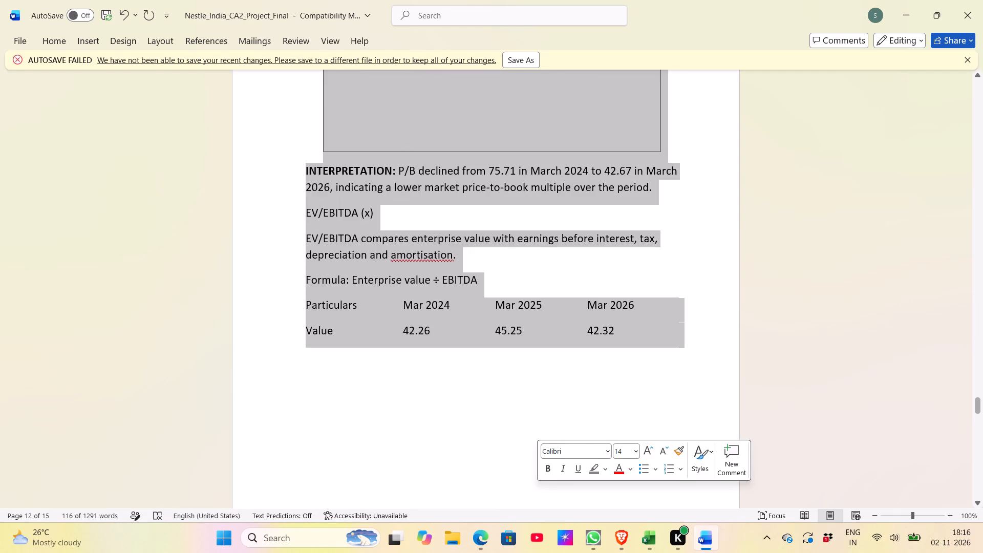
click(415, 388)
Enlarge the continued Chapter 4 page, from its heading above P/B through the EV/EBITDA value table, to 16 pt.
scroll(534, 353, up, 3)
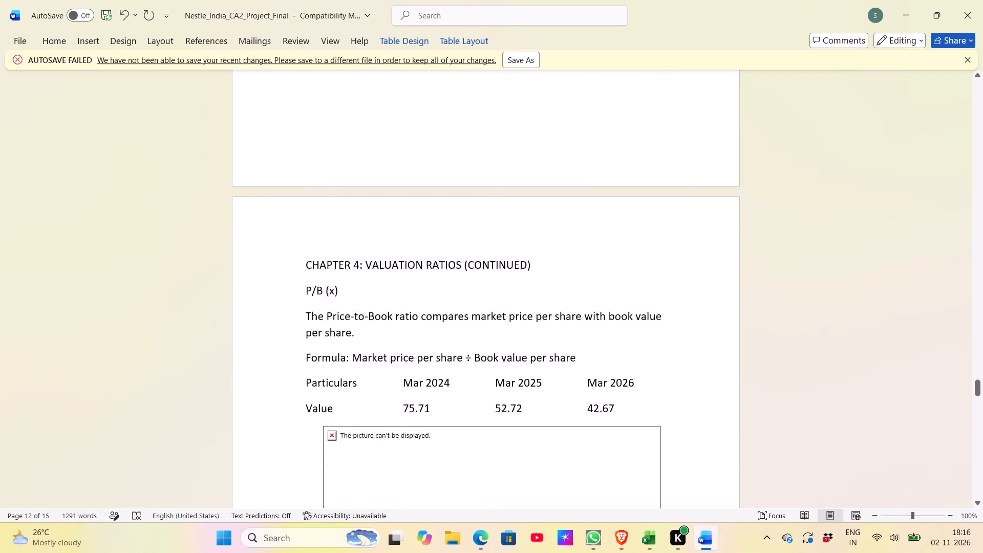
scroll(534, 353, up, 1)
drag(302, 325, 475, 496)
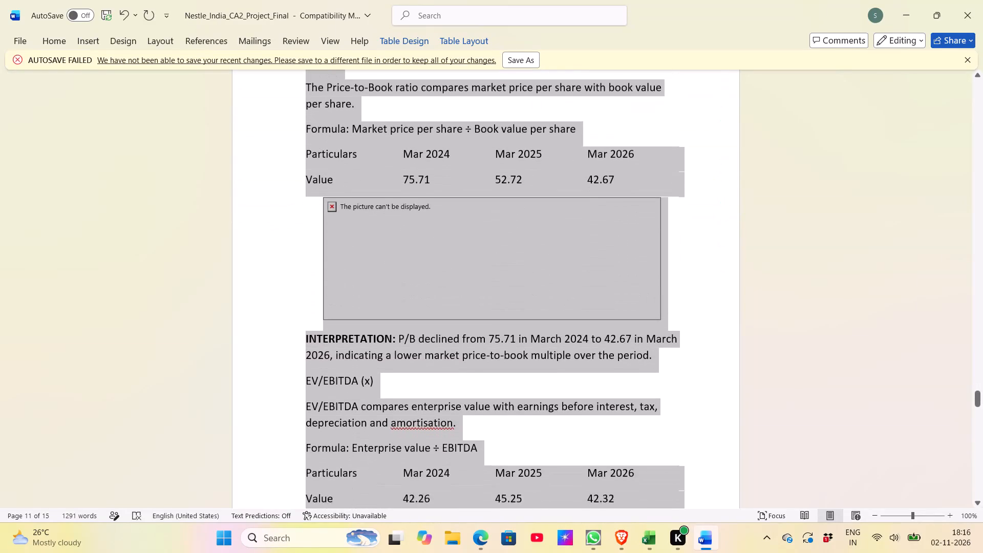
drag(475, 496, 515, 479)
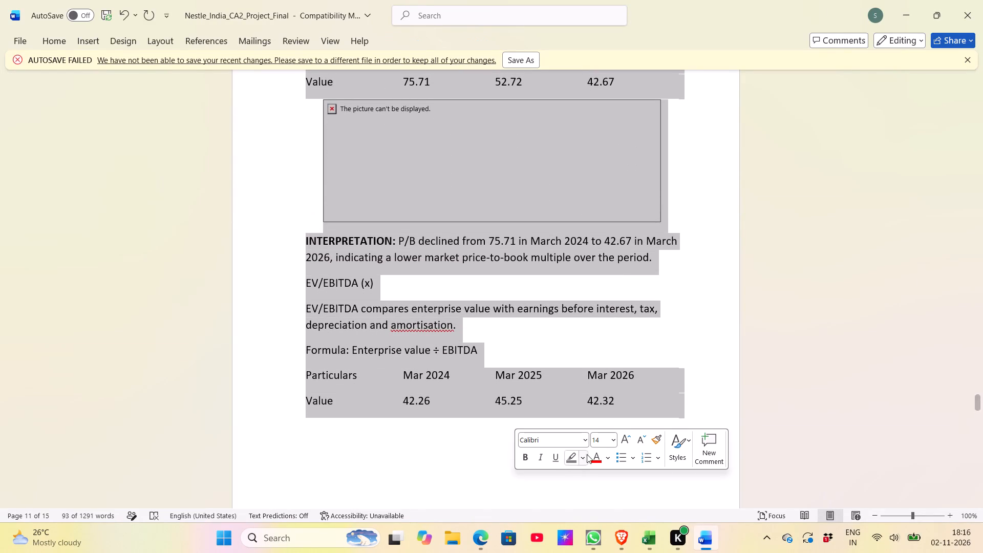
click(624, 439)
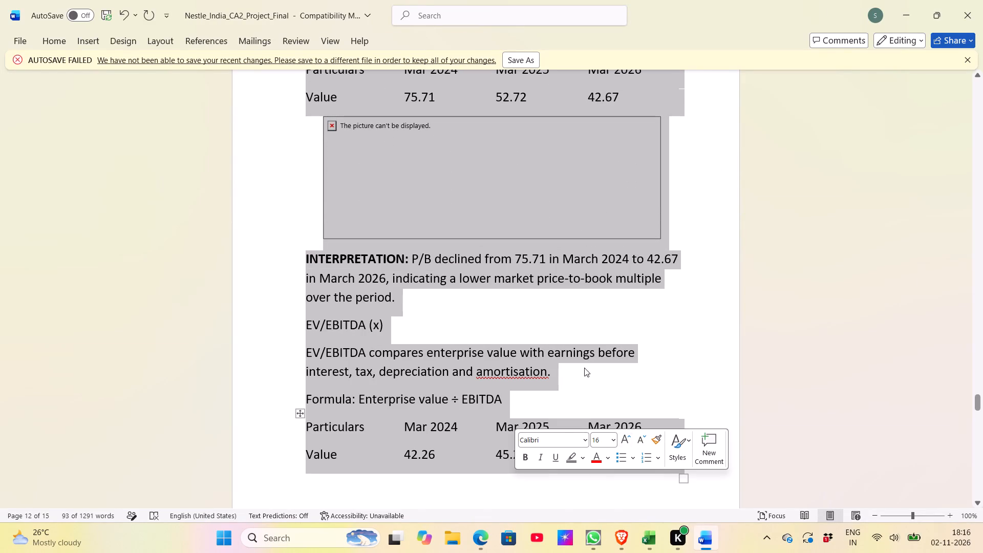
click(638, 352)
Enlarge the heading "CHAPTER 4: VALUATION RATIOS (CONTINUED)" above the P/B section to 20 pt.
scroll(638, 352, up, 2)
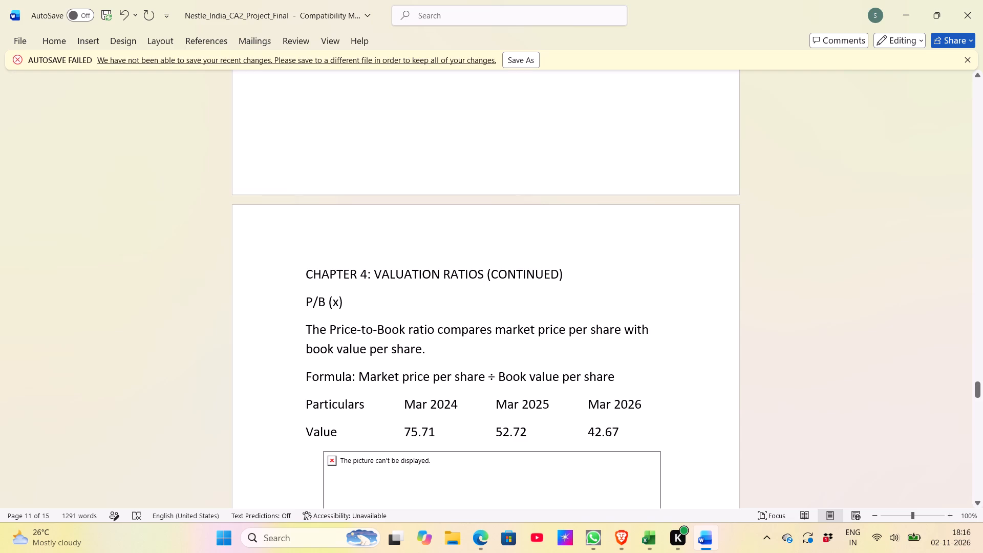
drag(302, 275, 546, 273)
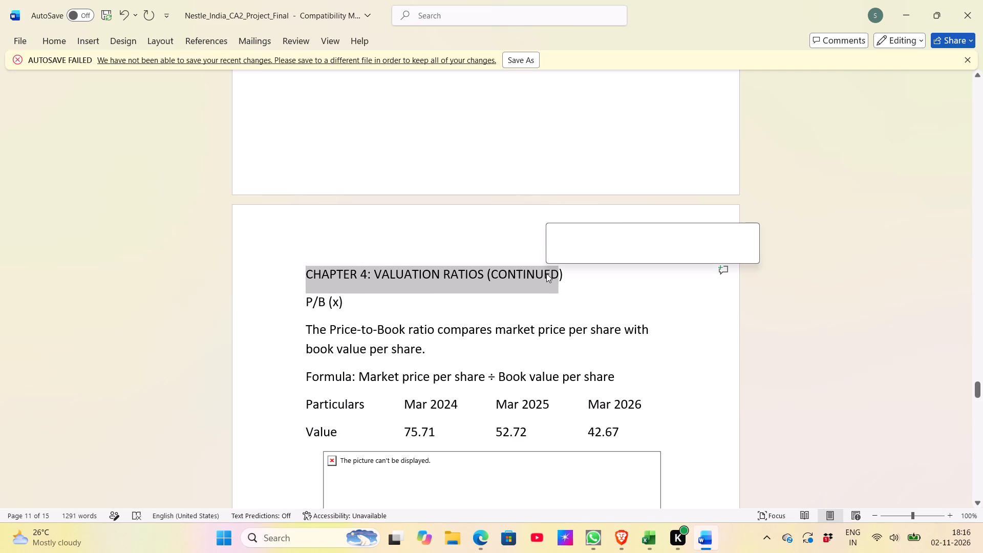
click(609, 280)
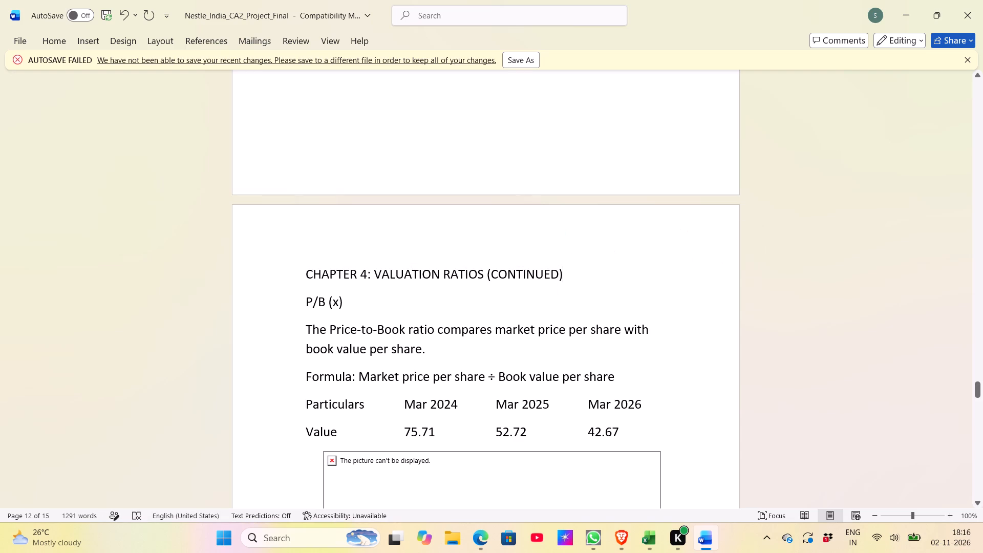
drag(304, 275, 566, 274)
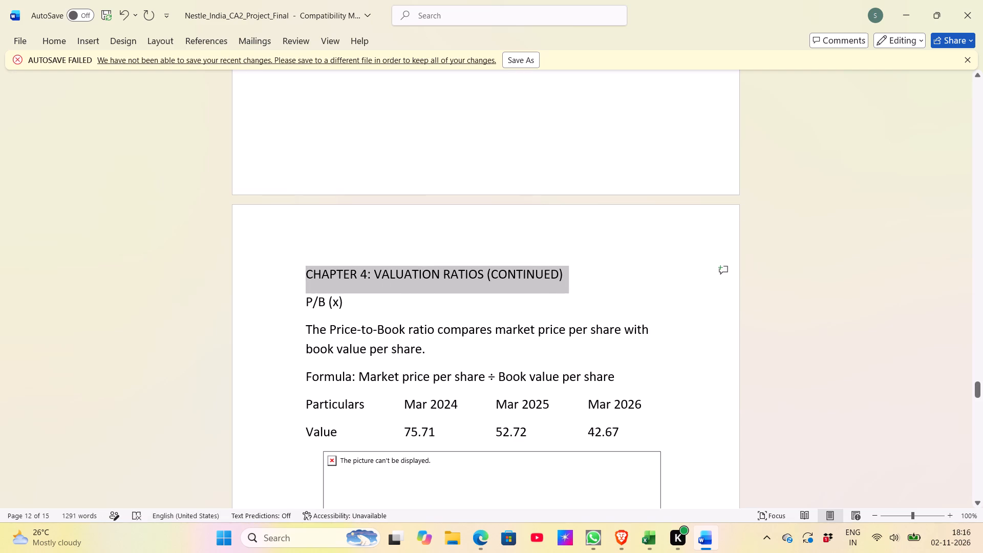
drag(566, 274, 571, 274)
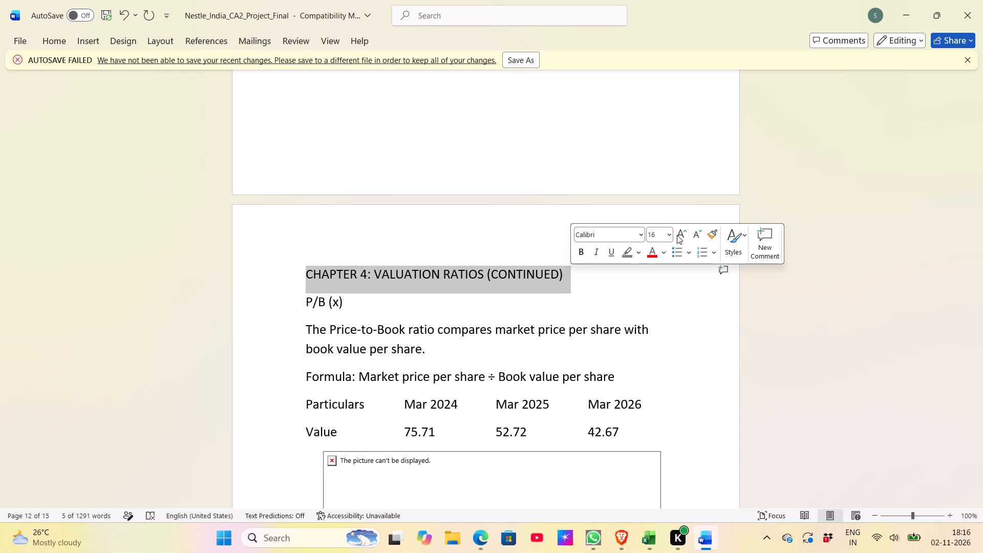
click(677, 235)
click(677, 235)
click(661, 278)
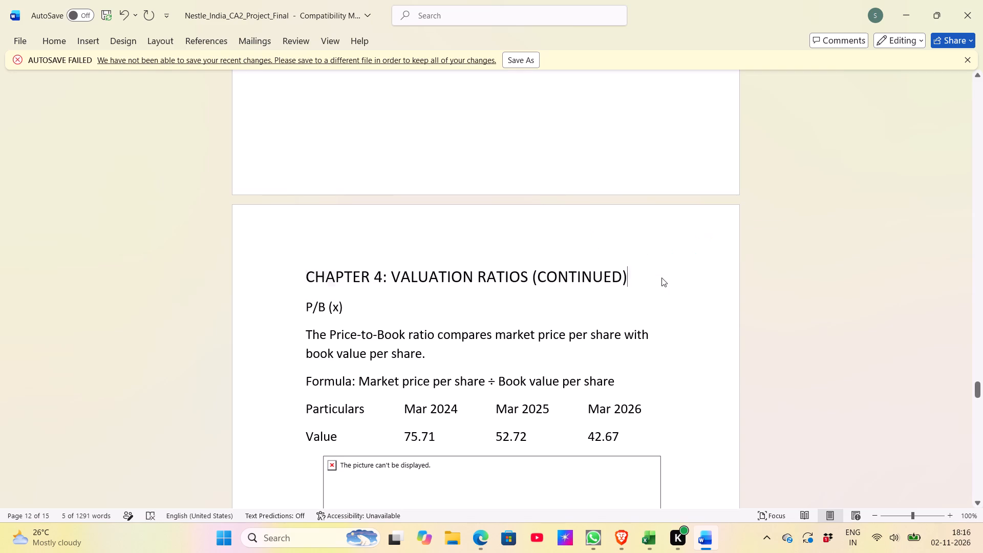
Enlarge the EV/EBITDA INTERPRETATION paragraph to 16 pt.
scroll(549, 331, down, 3)
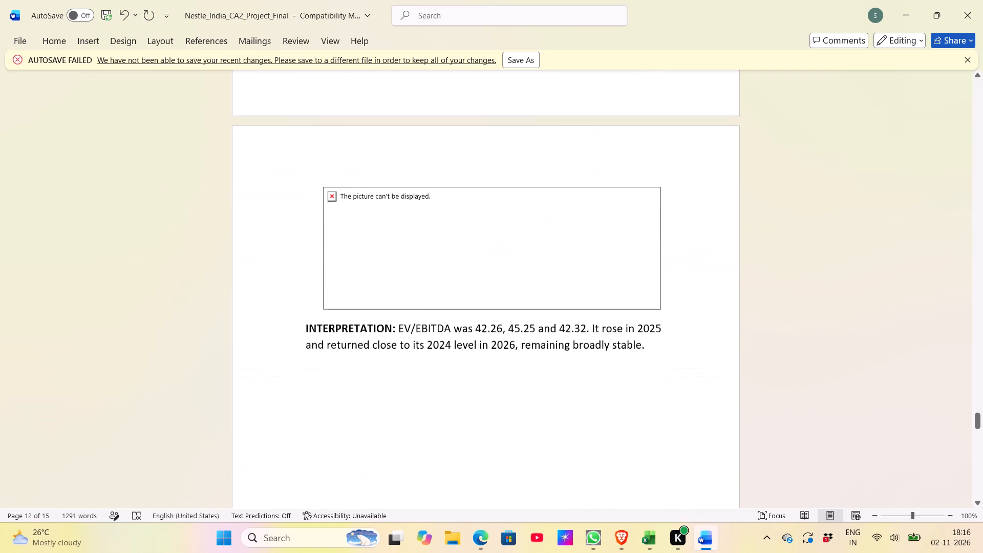
scroll(549, 331, down, 2)
drag(305, 275, 457, 323)
click(567, 285)
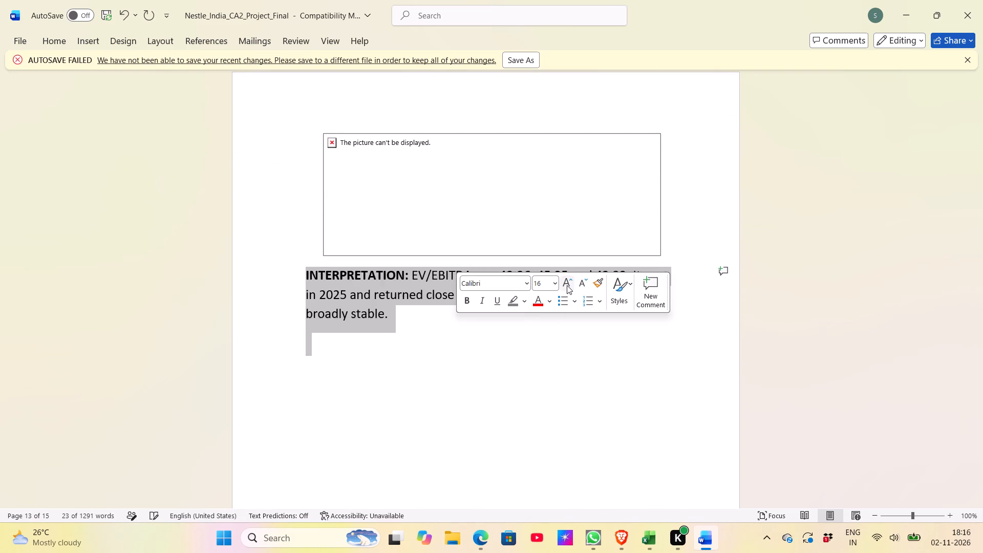
click(498, 378)
Enlarge the P/S page of Chapter 4, from its heading through the 4.2 Summary of Valuation Ratios table, to 16 pt.
scroll(498, 378, down, 2)
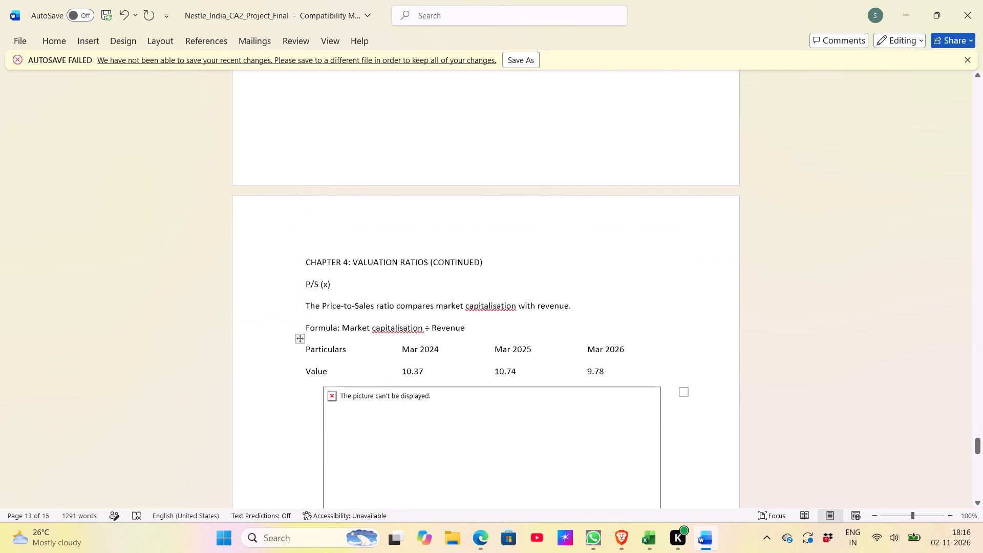
scroll(498, 378, down, 2)
drag(301, 195, 463, 309)
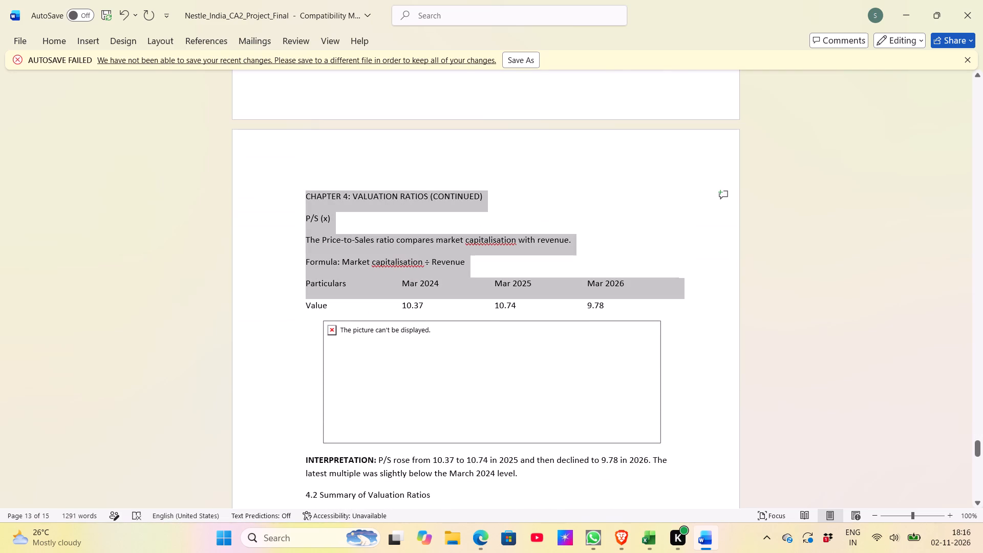
drag(463, 309, 504, 520)
scroll(473, 359, up, 1)
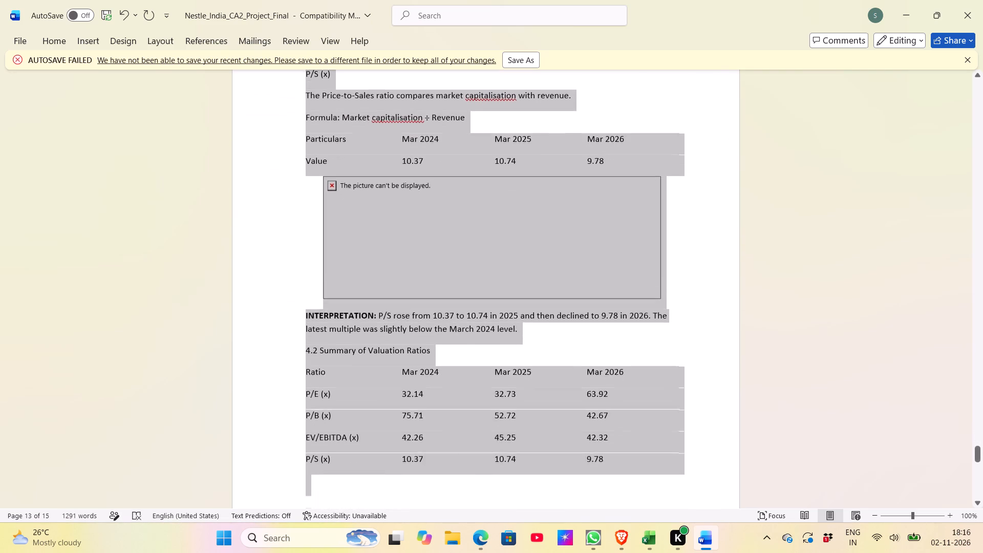
drag(504, 520, 527, 433)
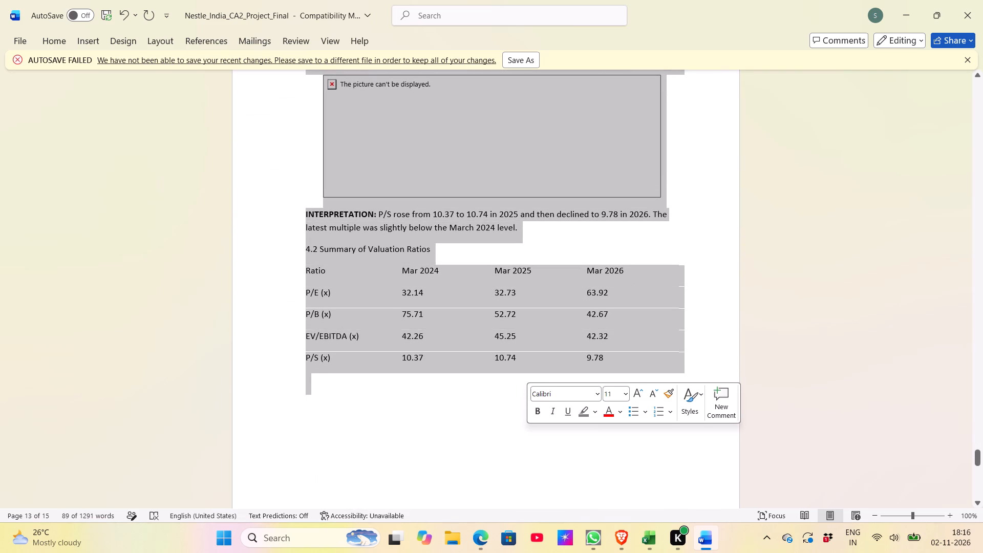
click(636, 395)
click(636, 395)
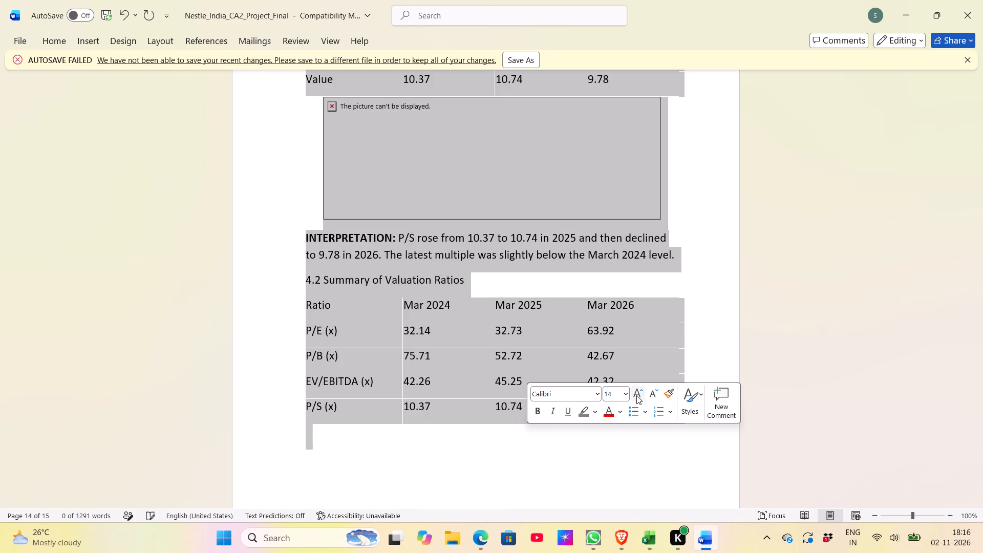
click(636, 395)
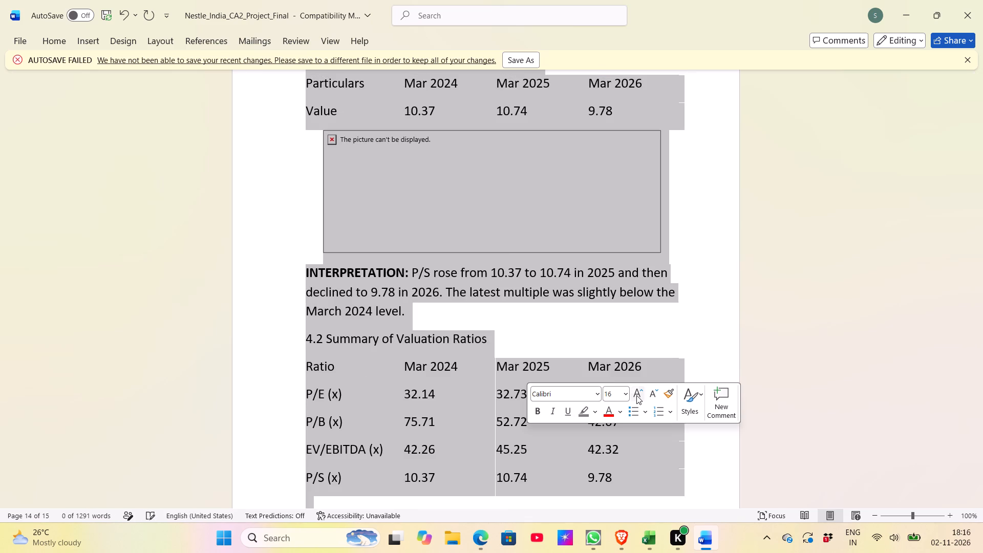
click(606, 311)
Enlarge the heading "CHAPTER 4: VALUATION RATIOS (CONTINUED)" above the P/S section to 20 pt.
scroll(606, 311, up, 1)
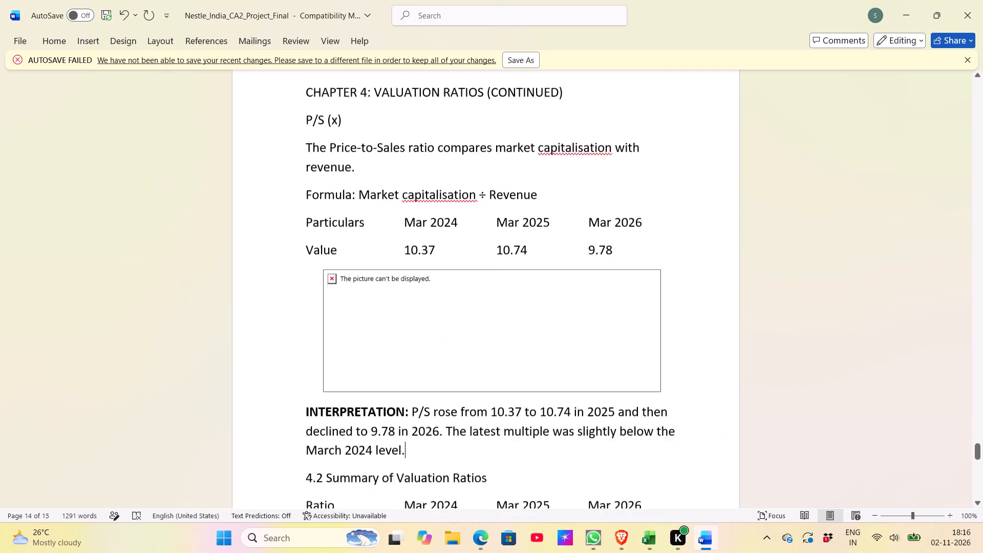
scroll(606, 311, up, 2)
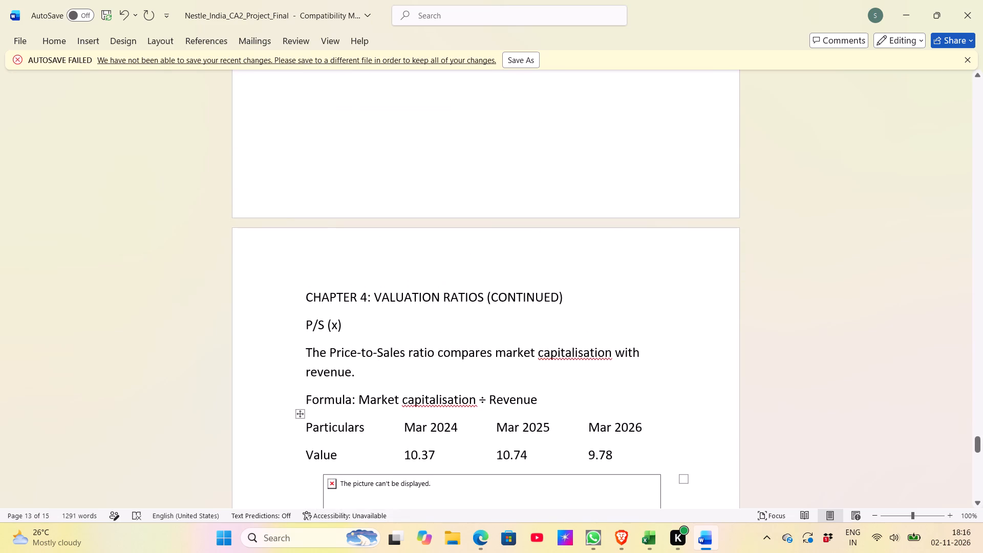
drag(305, 295, 425, 301)
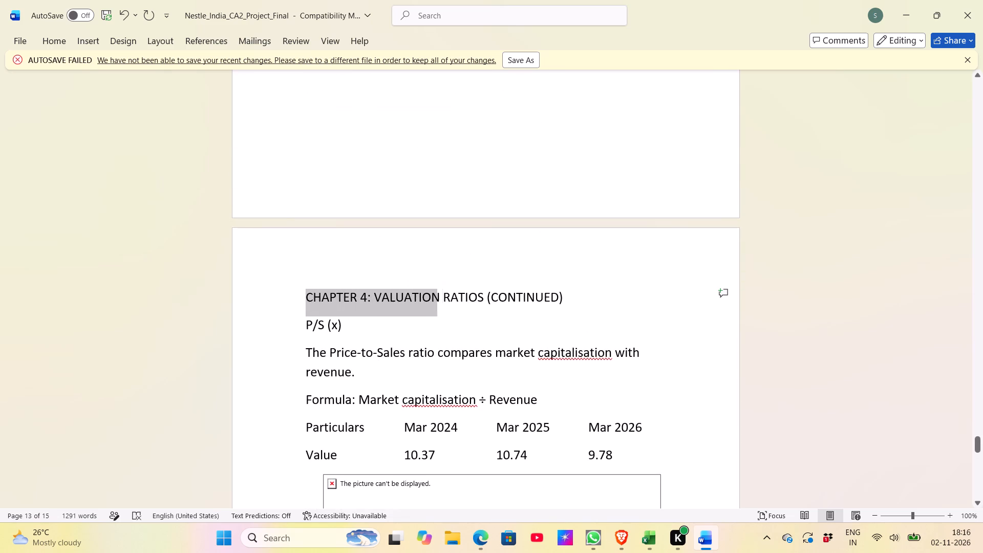
drag(425, 301, 591, 301)
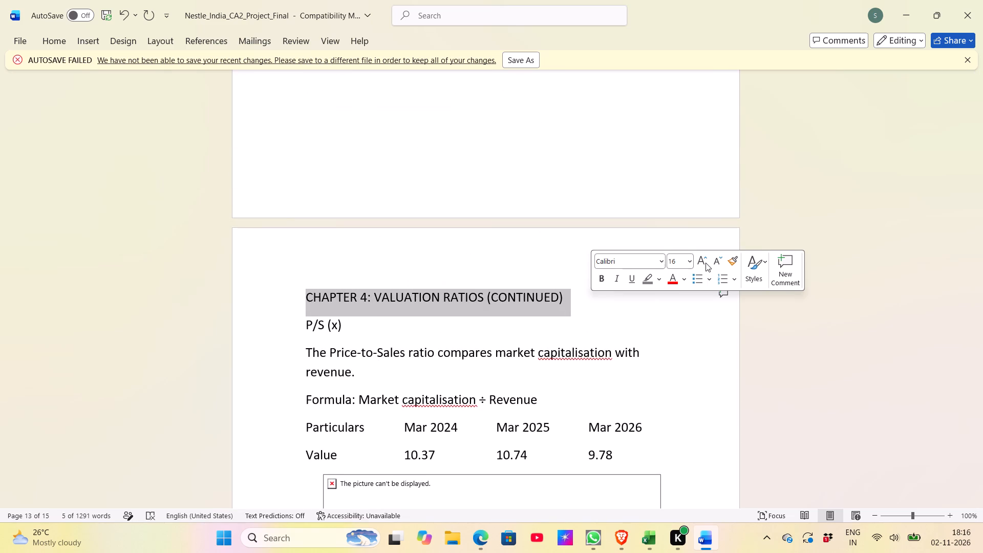
click(702, 263)
click(702, 263)
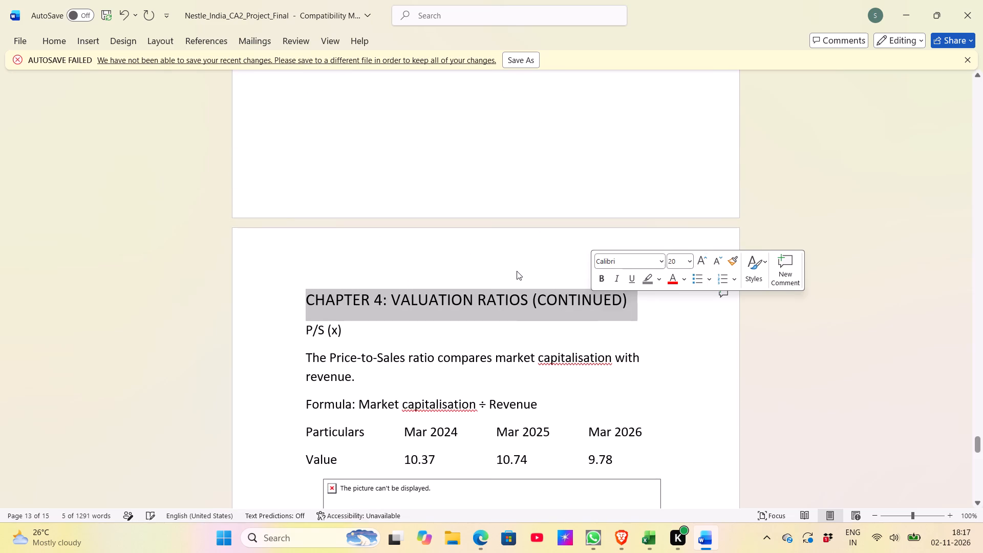
click(517, 271)
Enlarge all of Chapter 5, from its heading through the REFERENCES and the closing note, to 16 pt.
scroll(517, 271, down, 5)
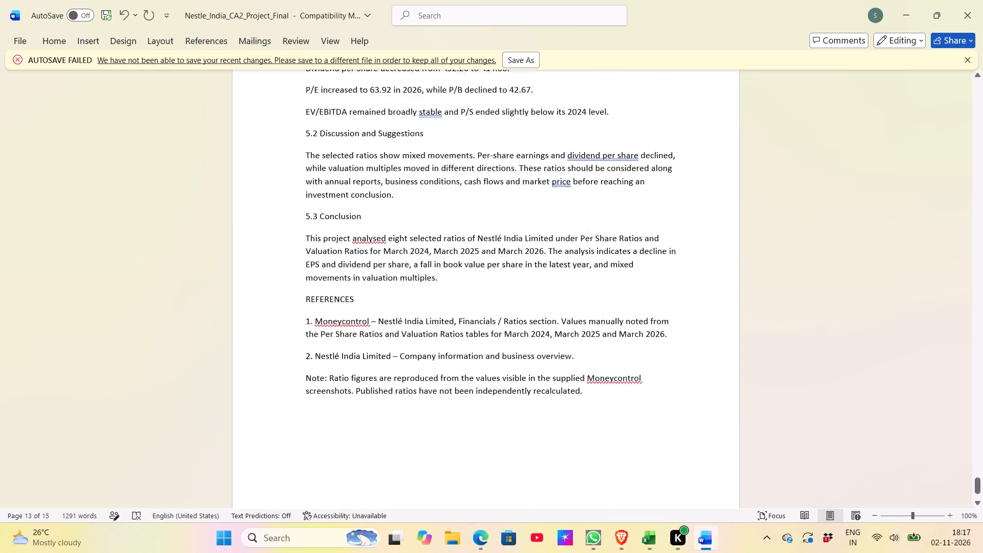
scroll(517, 271, down, 1)
scroll(517, 271, up, 2)
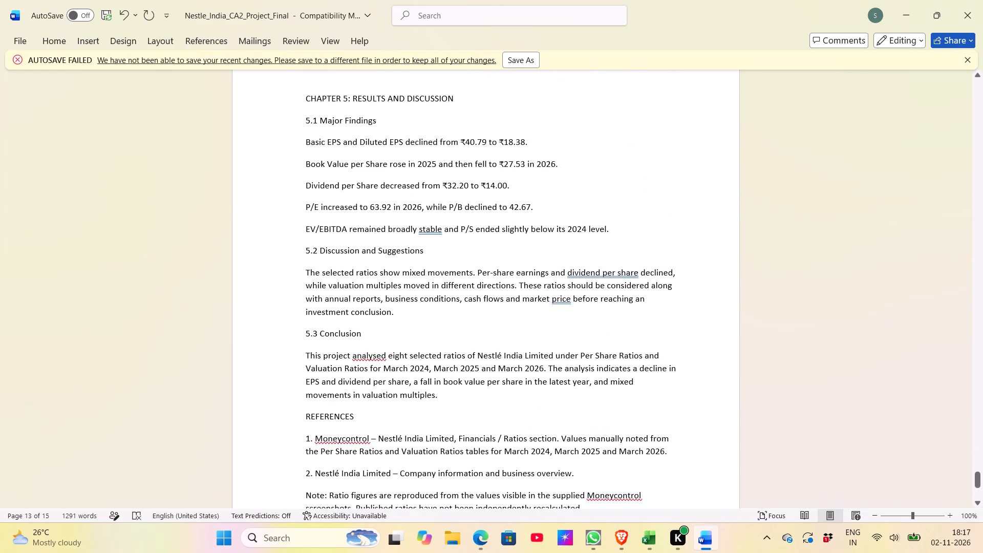
scroll(517, 271, up, 1)
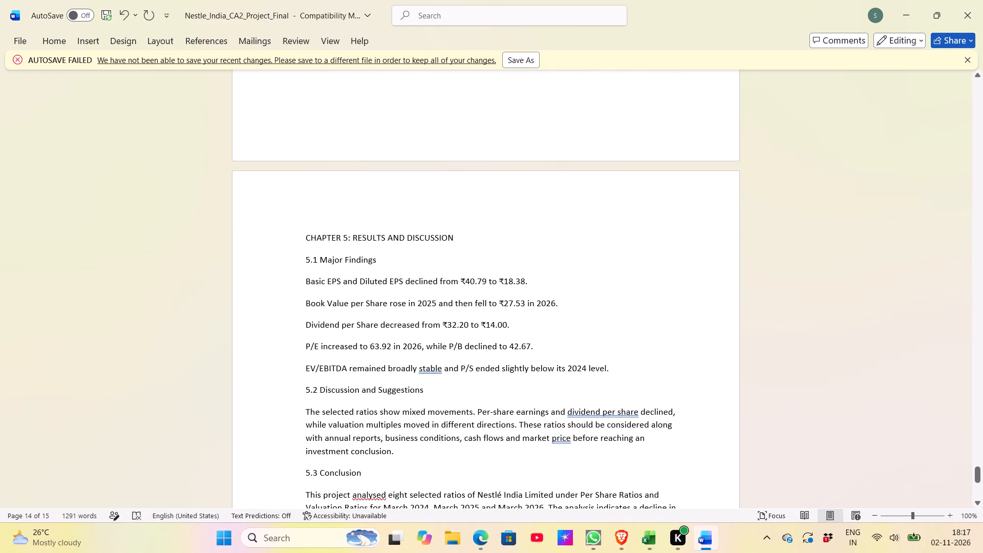
drag(304, 240, 474, 475)
scroll(405, 352, up, 1)
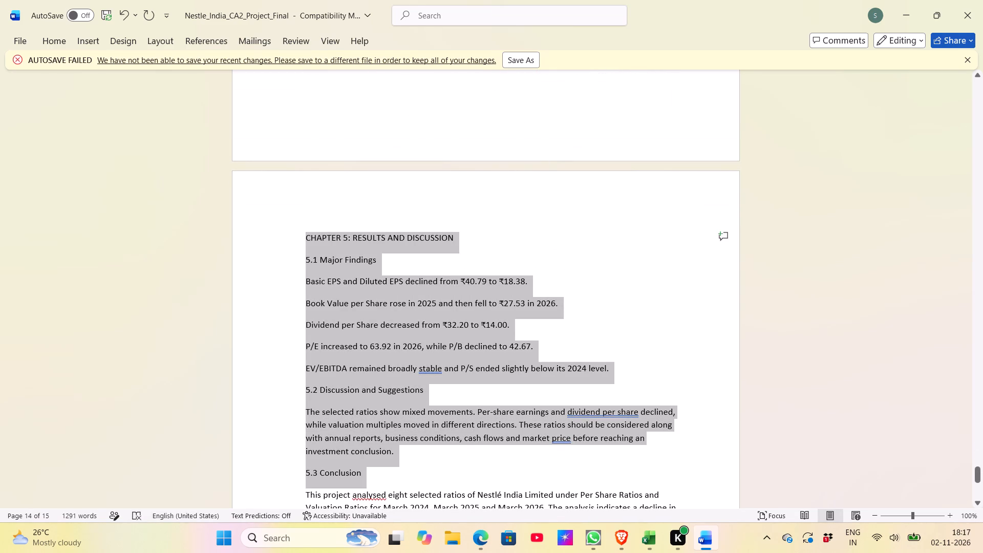
drag(474, 475, 593, 417)
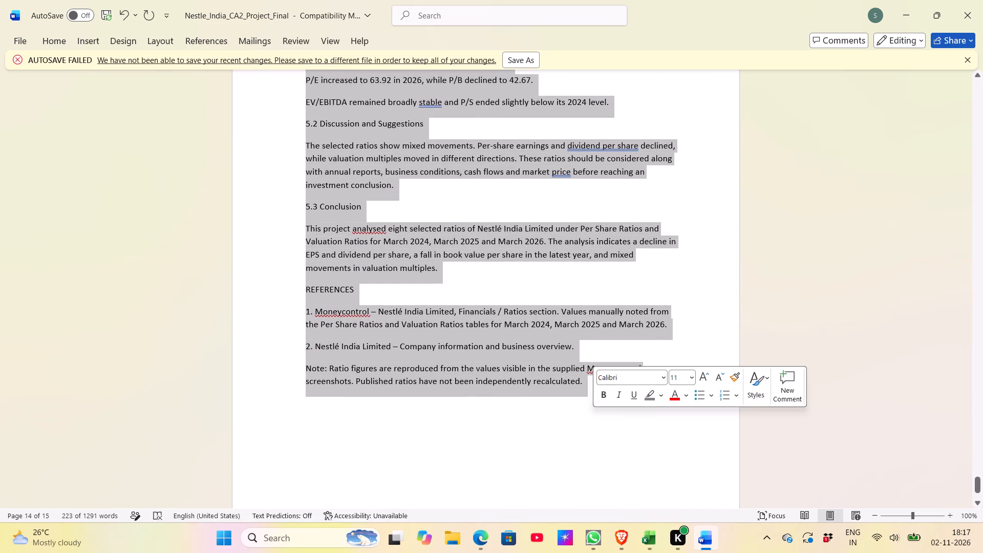
click(702, 376)
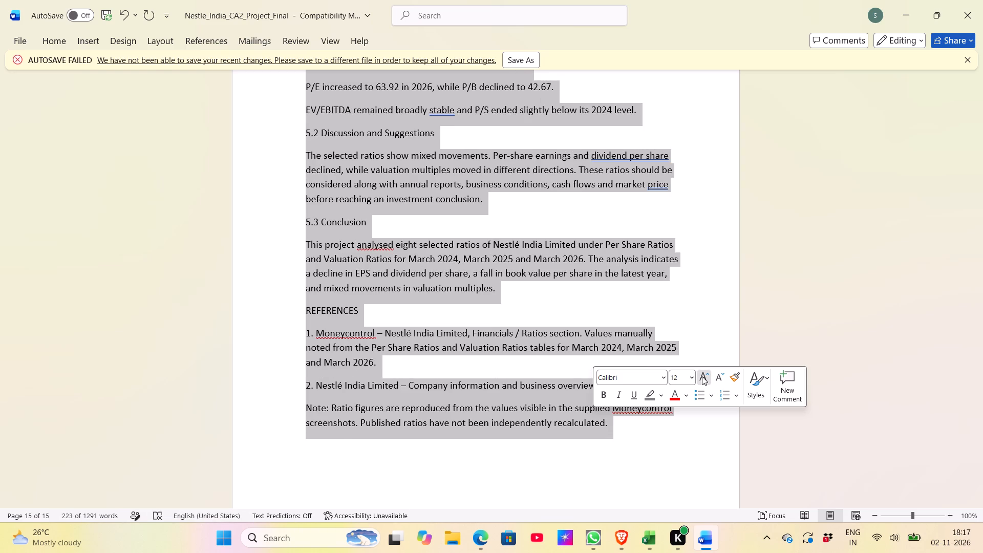
click(702, 376)
click(702, 376)
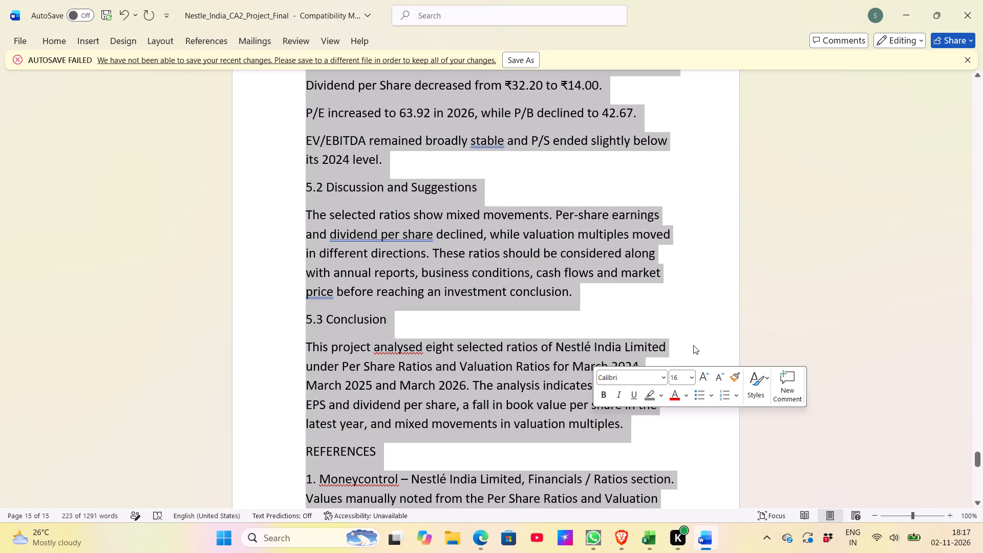
click(693, 345)
Enlarge the heading "CHAPTER 5: RESULTS AND DISCUSSION" to 20 pt.
scroll(693, 345, up, 2)
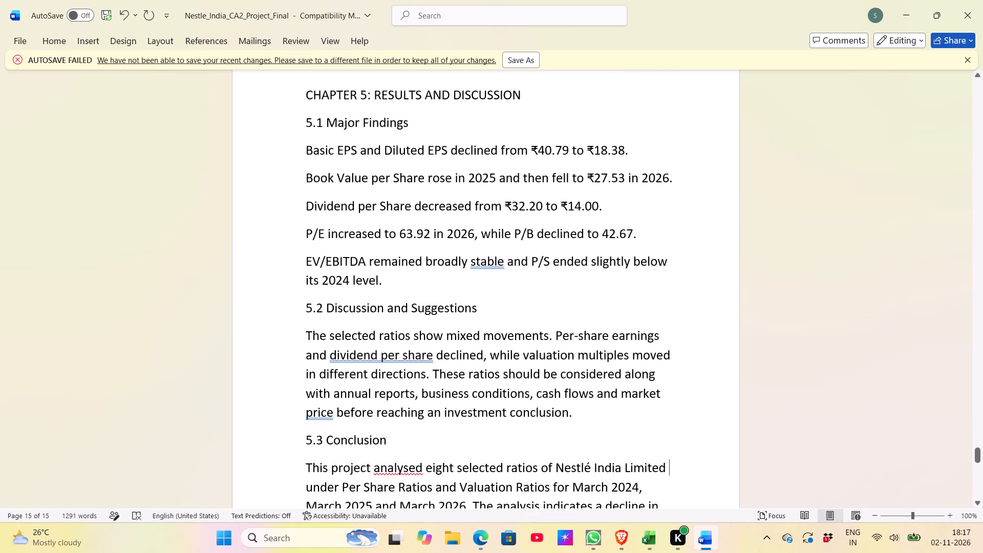
scroll(693, 345, up, 3)
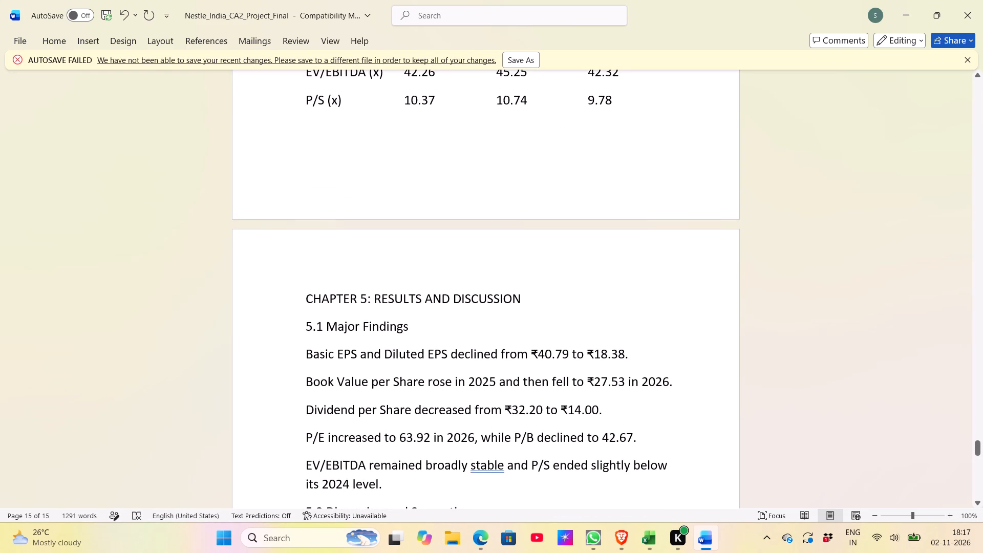
drag(300, 296, 547, 306)
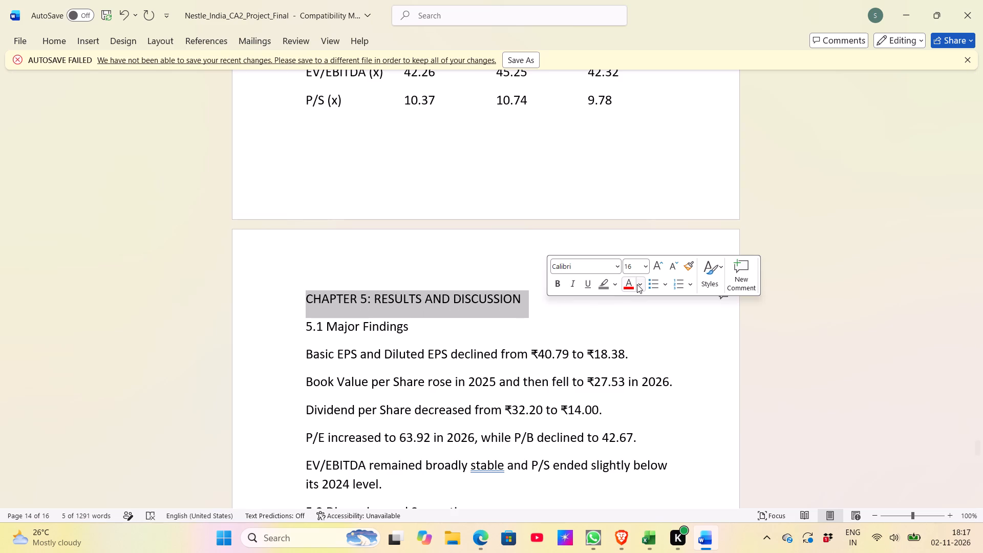
click(654, 267)
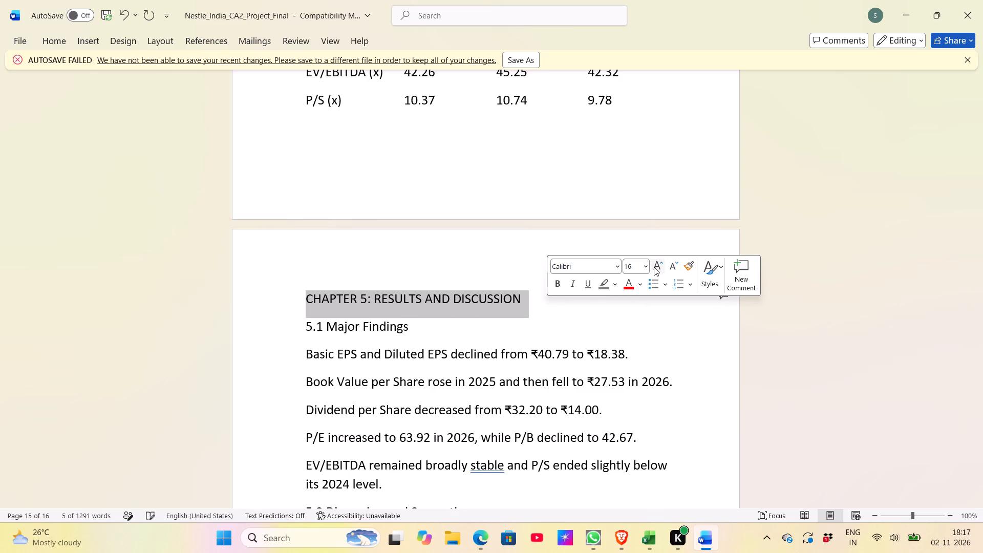
click(654, 267)
click(516, 272)
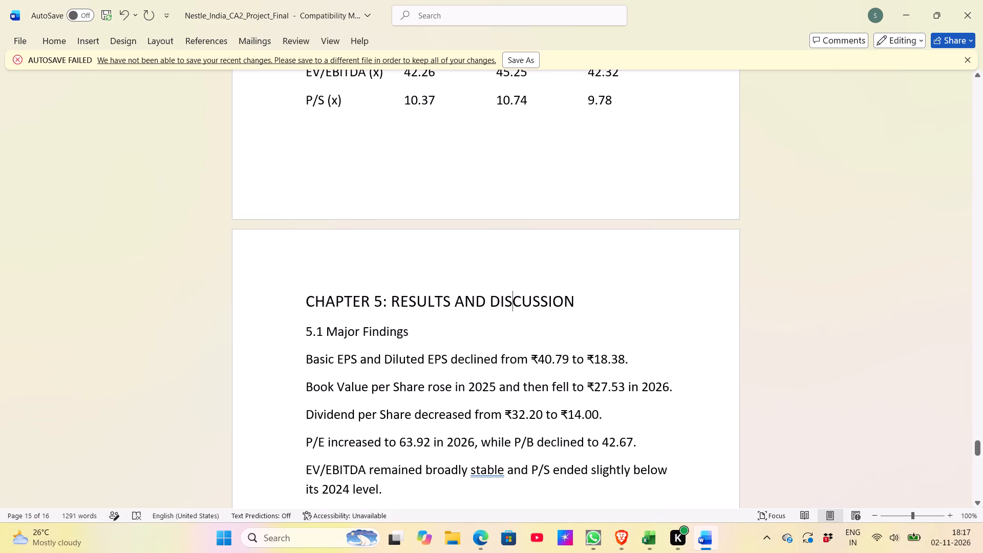
Review the enlarged text and headings throughout the report, from Chapter 5 and its last page back to the cover page.
scroll(516, 272, up, 1)
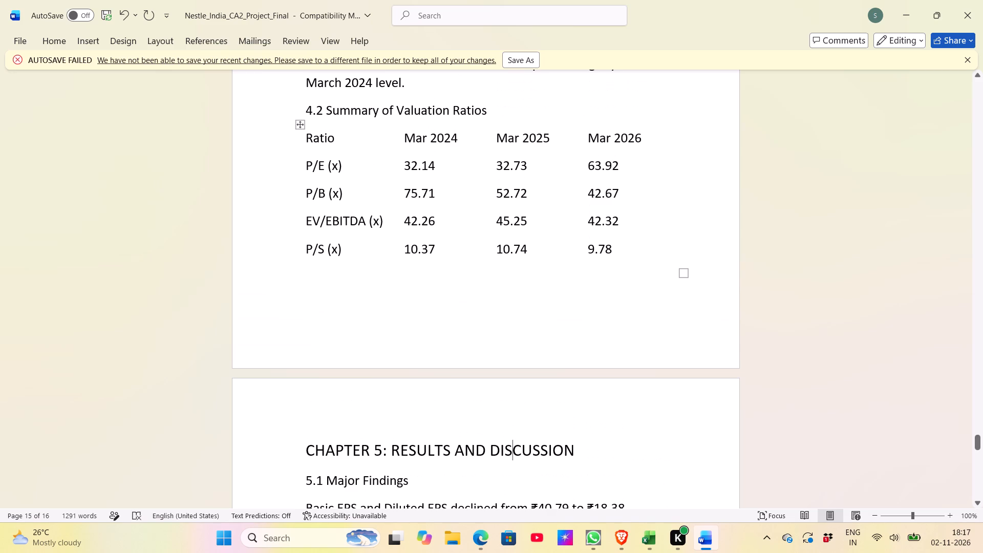
click(632, 246)
scroll(632, 246, up, 1)
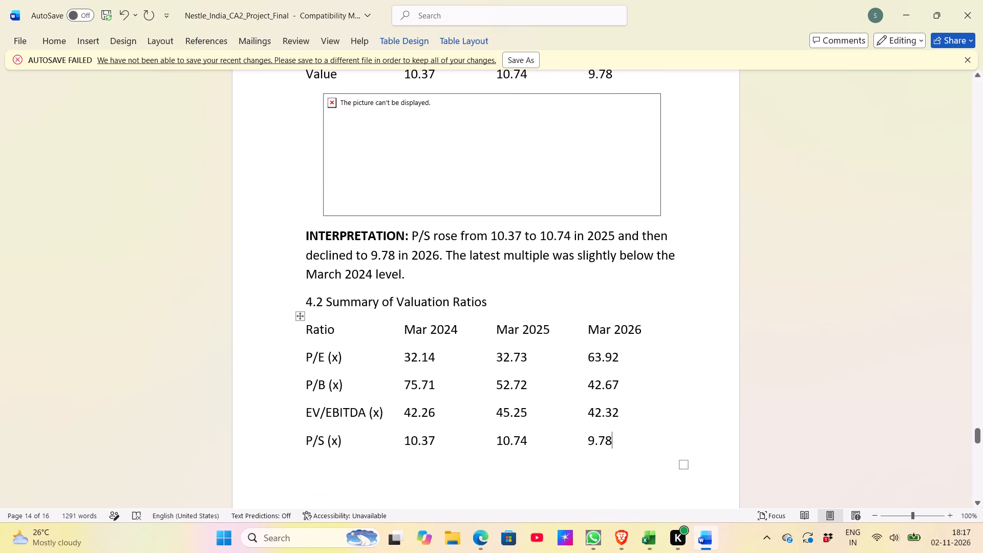
click(509, 297)
click(423, 269)
scroll(423, 269, up, 1)
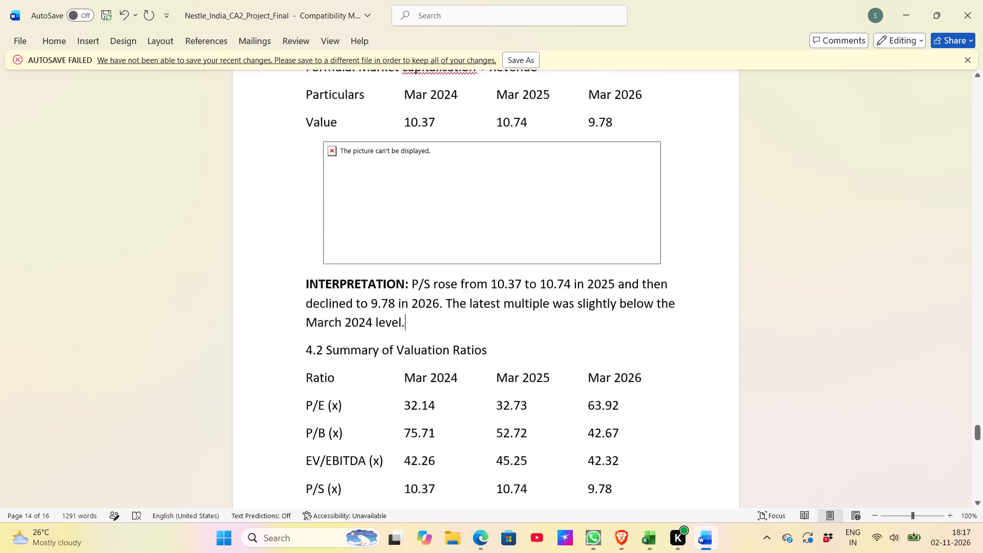
scroll(423, 269, up, 5)
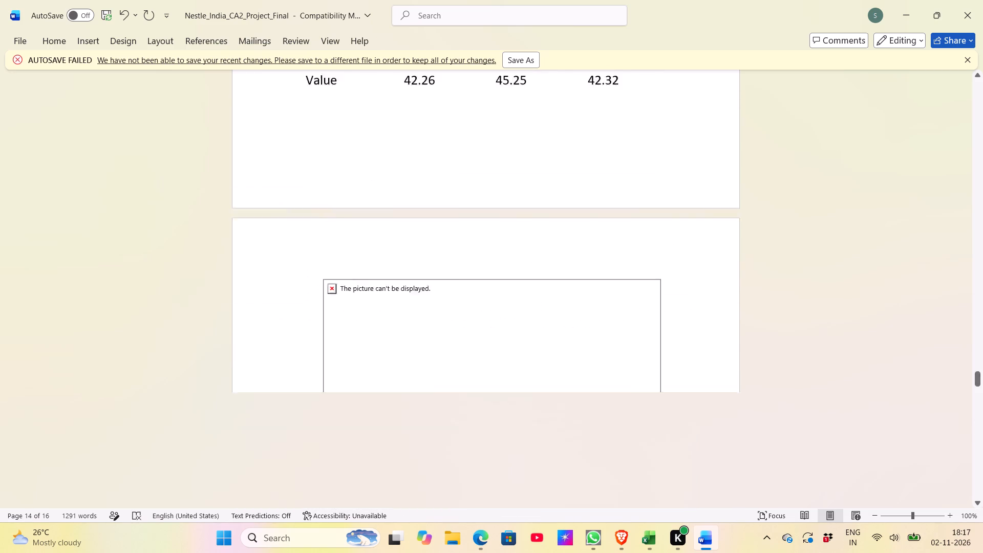
scroll(423, 269, up, 3)
scroll(423, 269, down, 6)
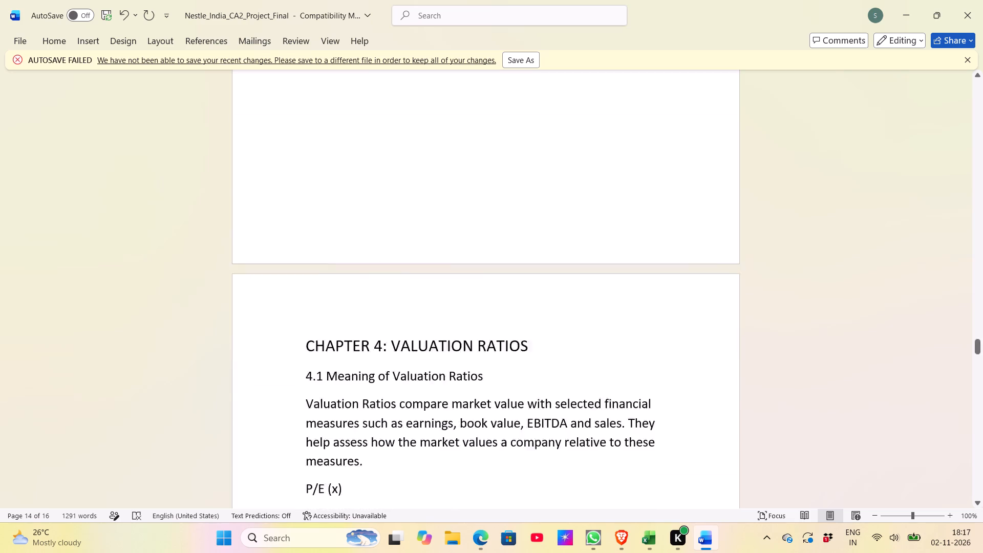
scroll(423, 269, down, 10)
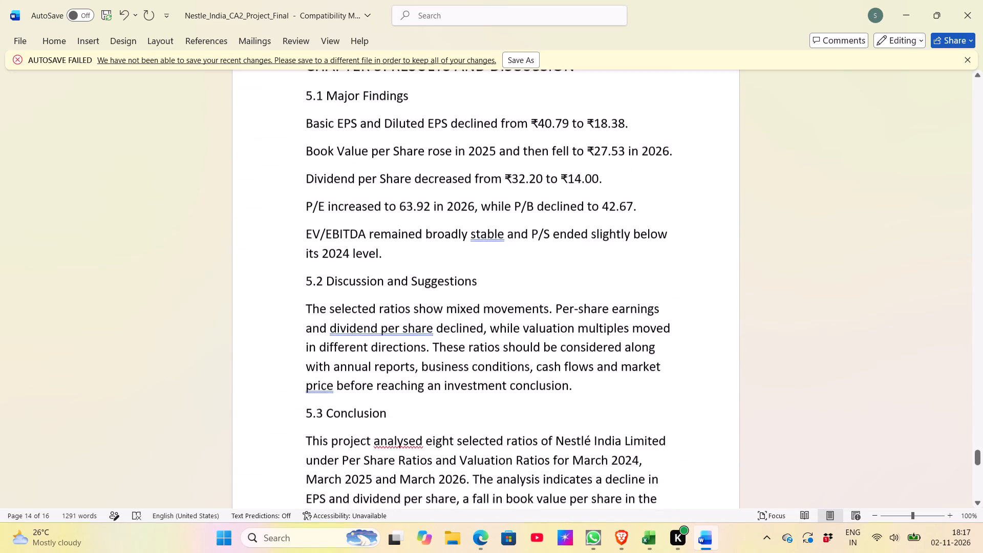
scroll(423, 269, down, 9)
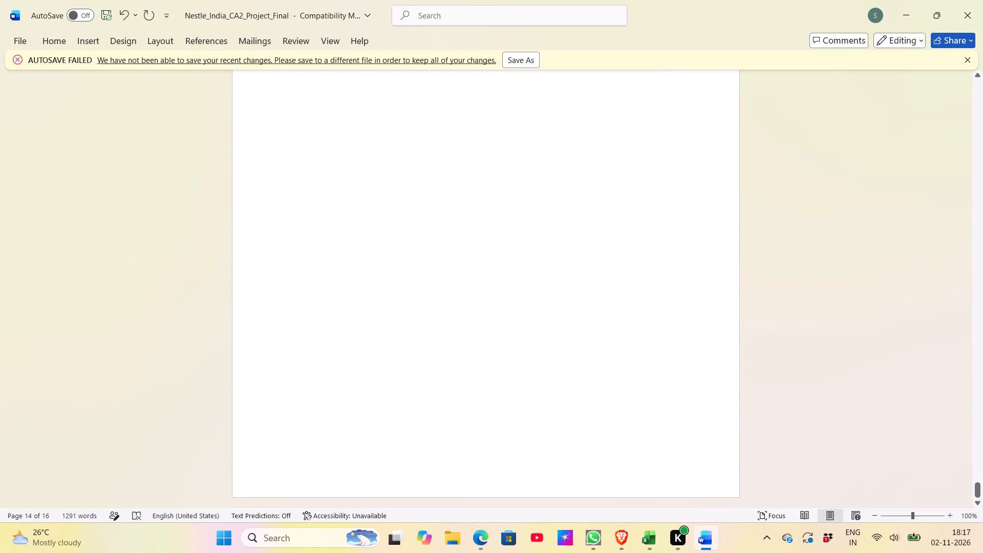
scroll(423, 269, up, 3)
scroll(423, 269, down, 1)
scroll(423, 269, up, 17)
scroll(423, 269, up, 8)
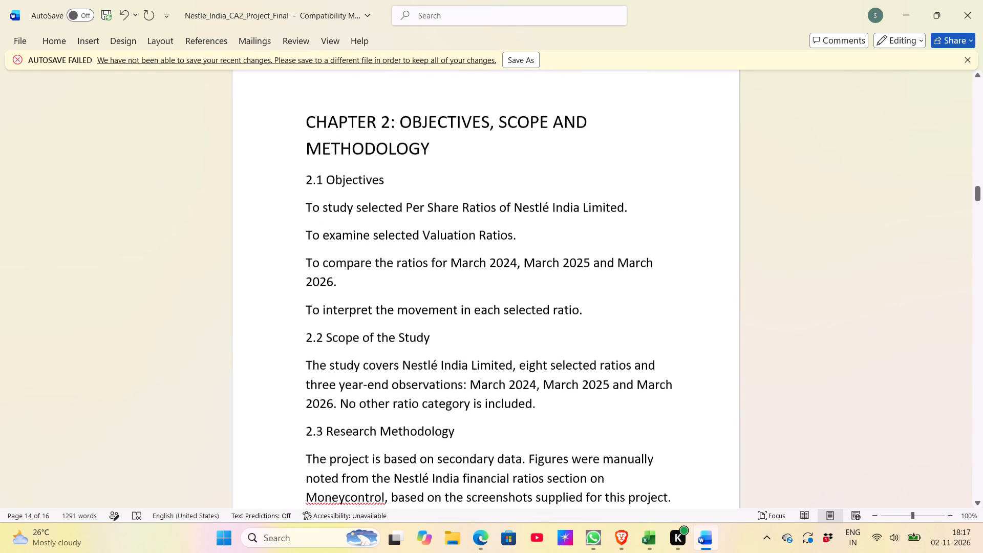
scroll(423, 269, up, 8)
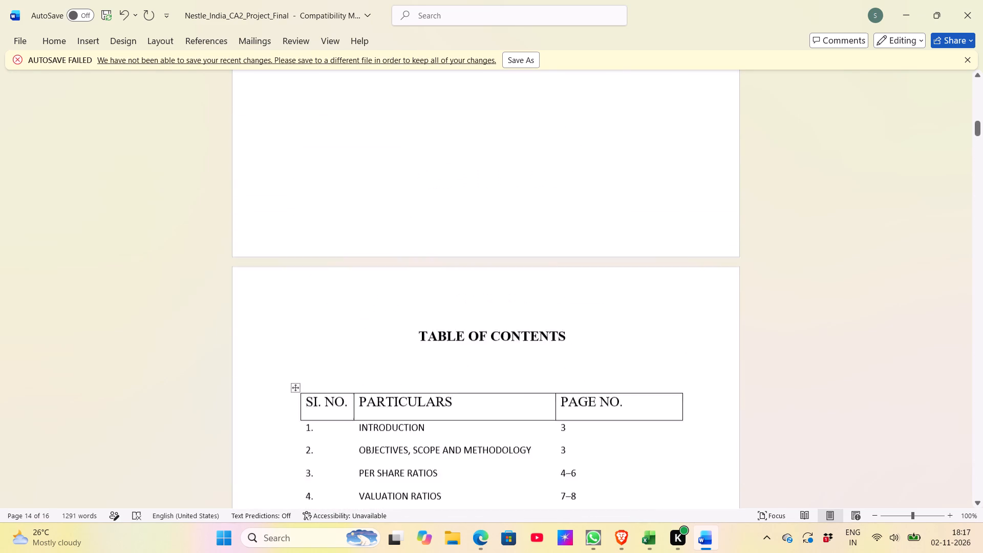
scroll(423, 269, up, 4)
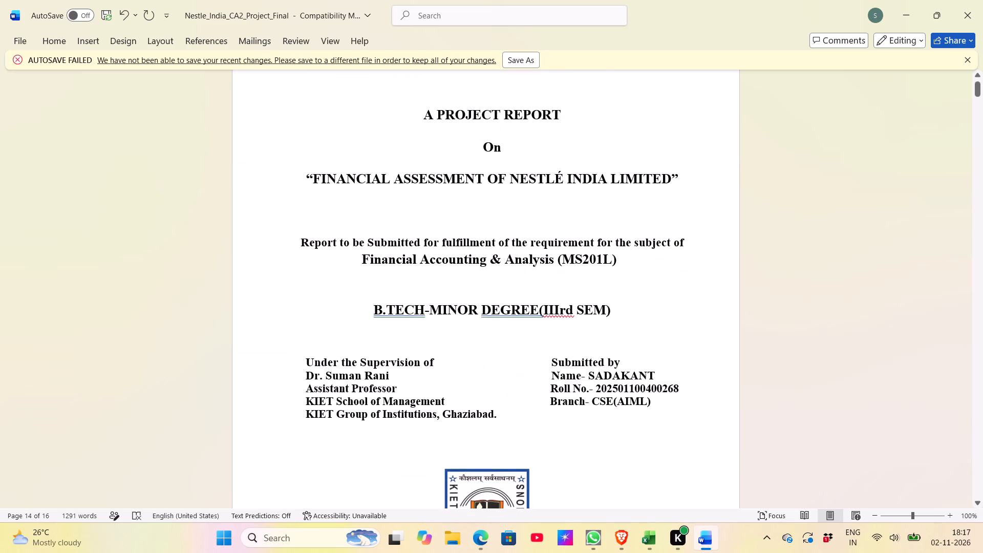
Check the formatting from the cover page through the Chapter 3 heading, comparing the chapter heading styles.
scroll(423, 269, down, 1)
click(630, 224)
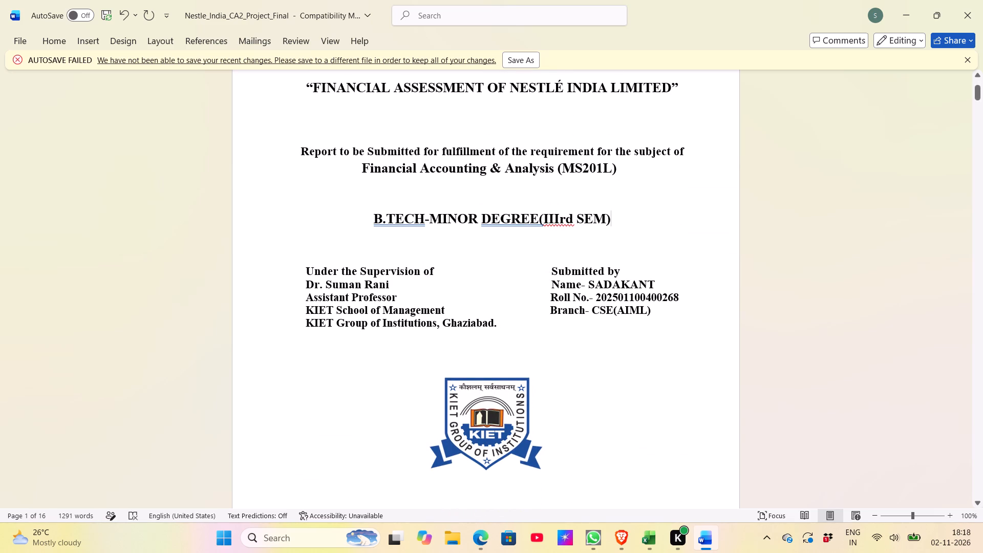
scroll(457, 237, down, 2)
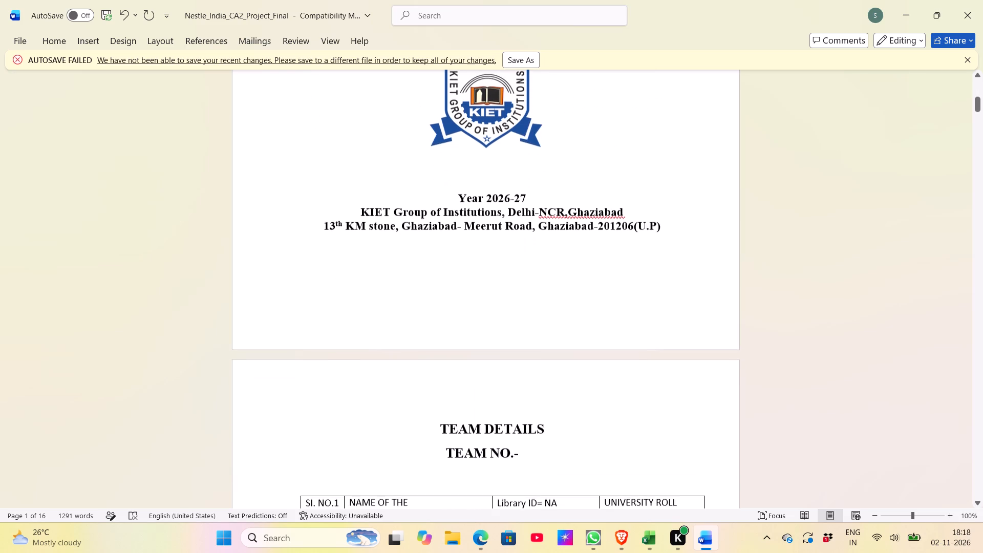
scroll(457, 237, up, 2)
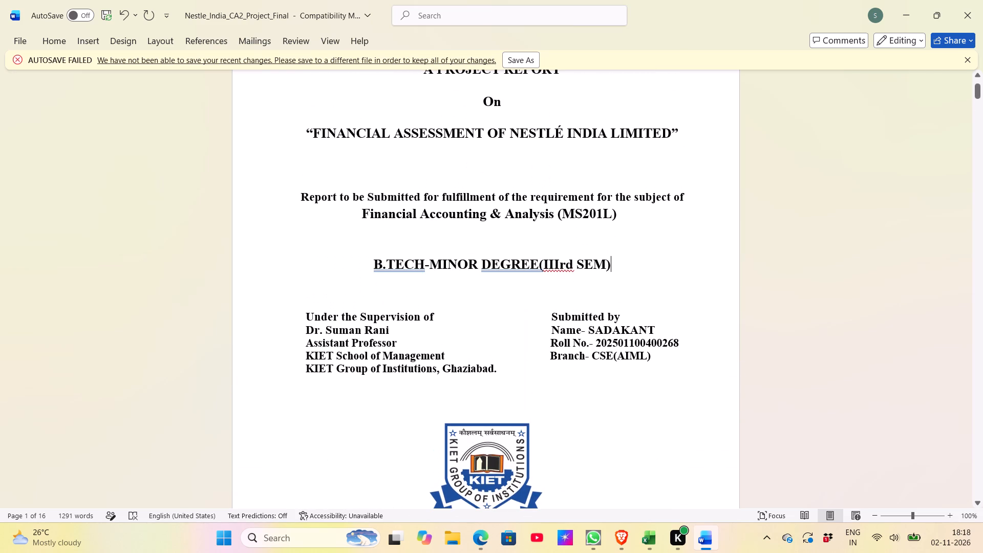
scroll(457, 237, down, 4)
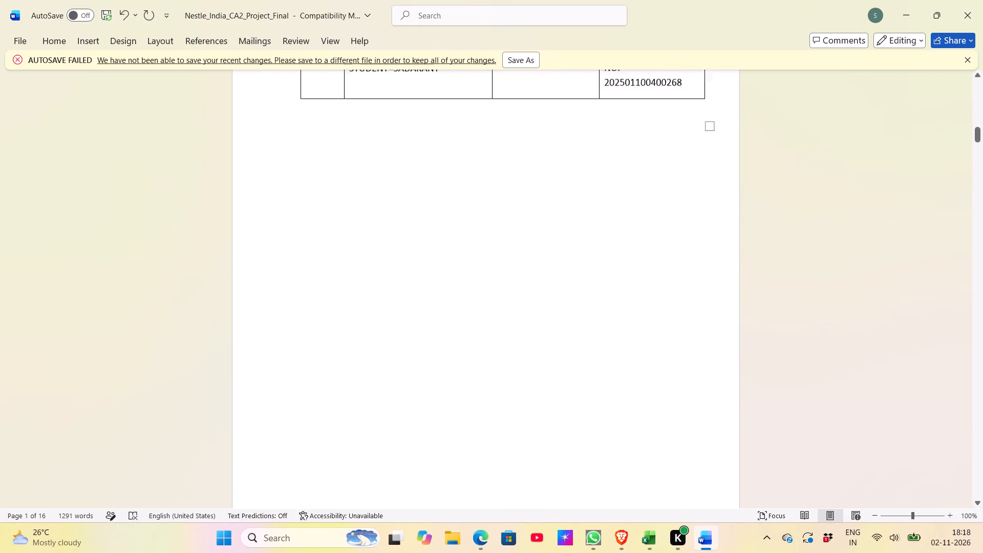
scroll(457, 237, down, 7)
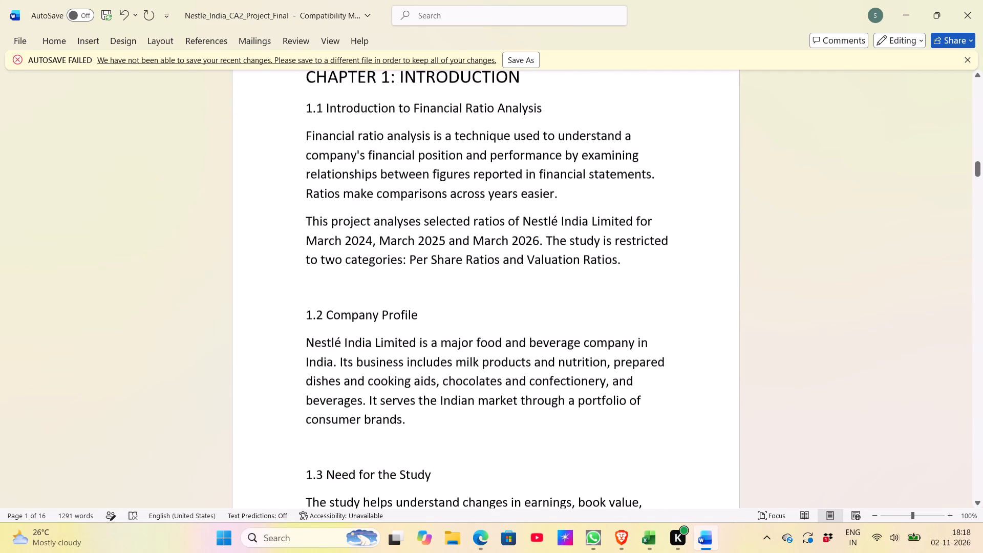
scroll(457, 237, down, 2)
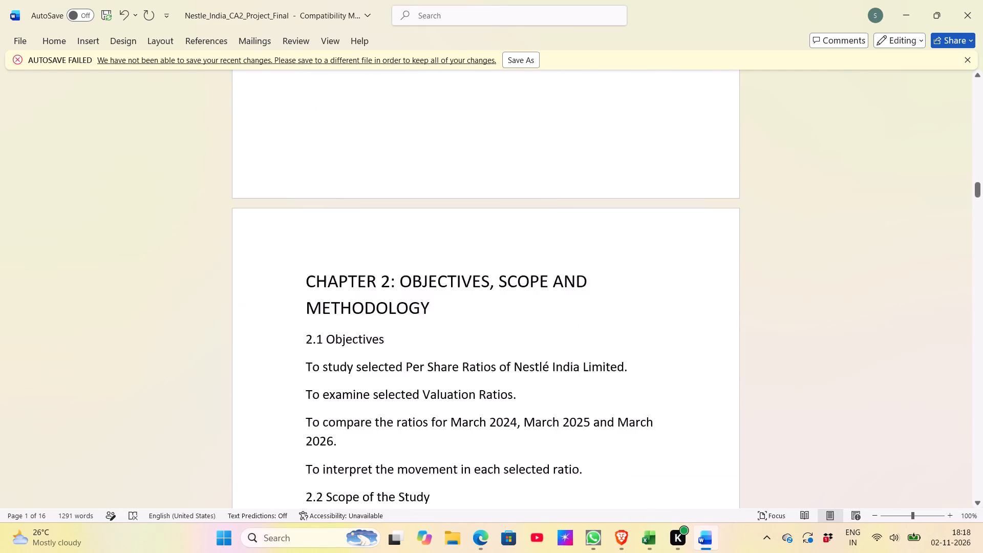
scroll(457, 237, down, 4)
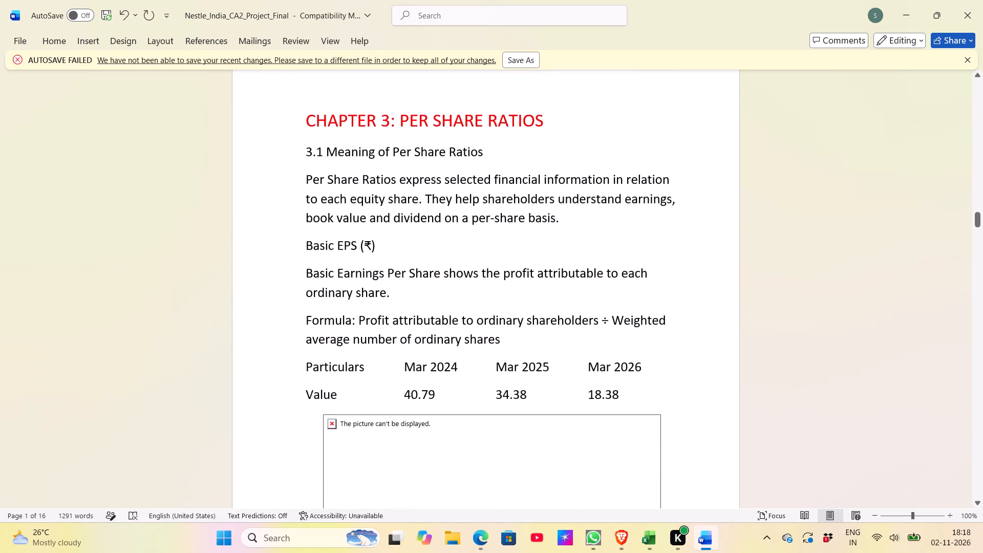
Colour the heading "CHAPTER 1: INTRODUCTION" red.
scroll(470, 131, up, 4)
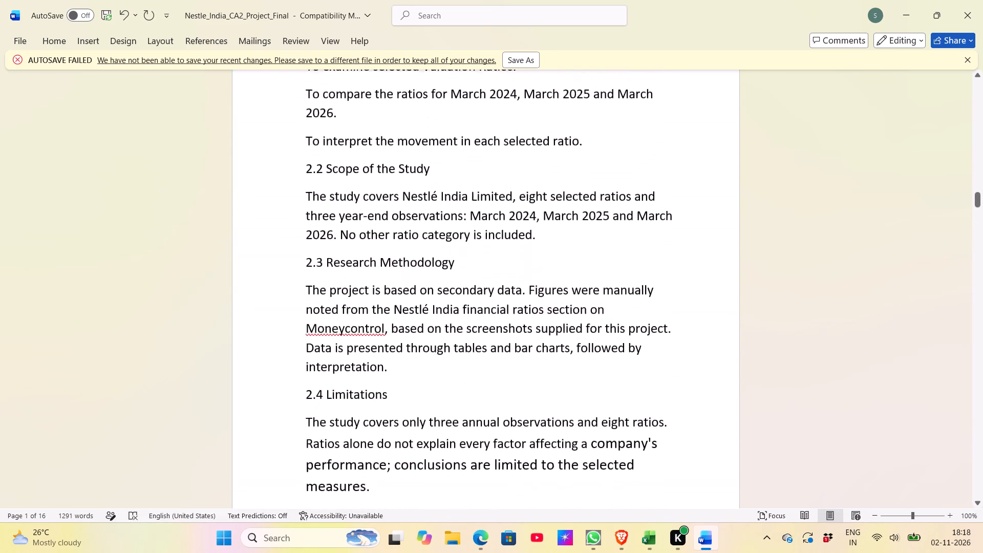
scroll(470, 131, up, 4)
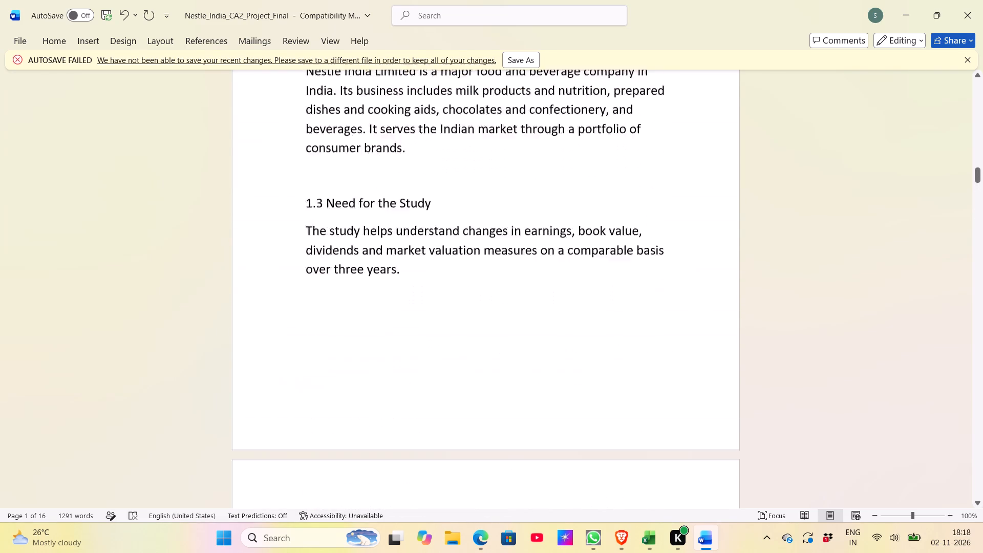
scroll(470, 131, up, 2)
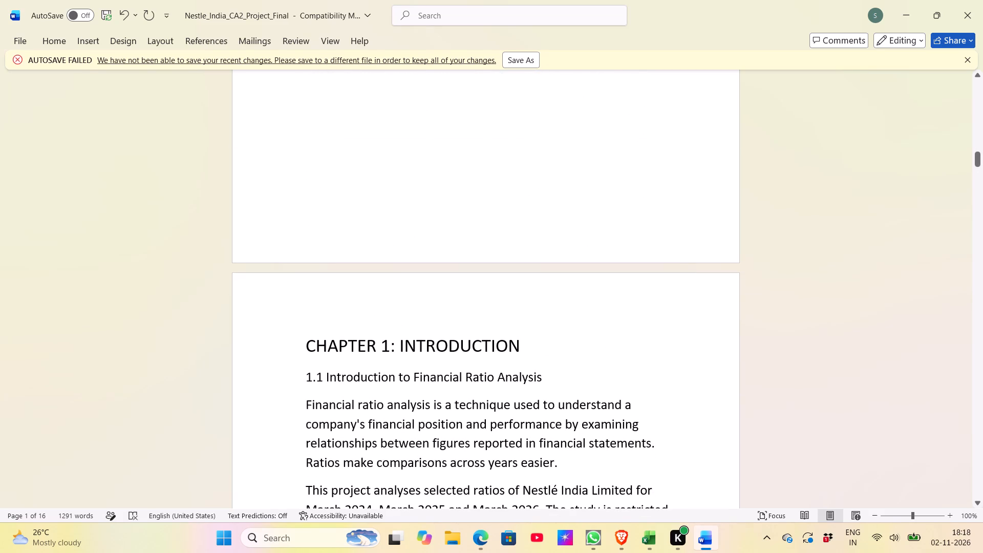
drag(304, 347, 526, 356)
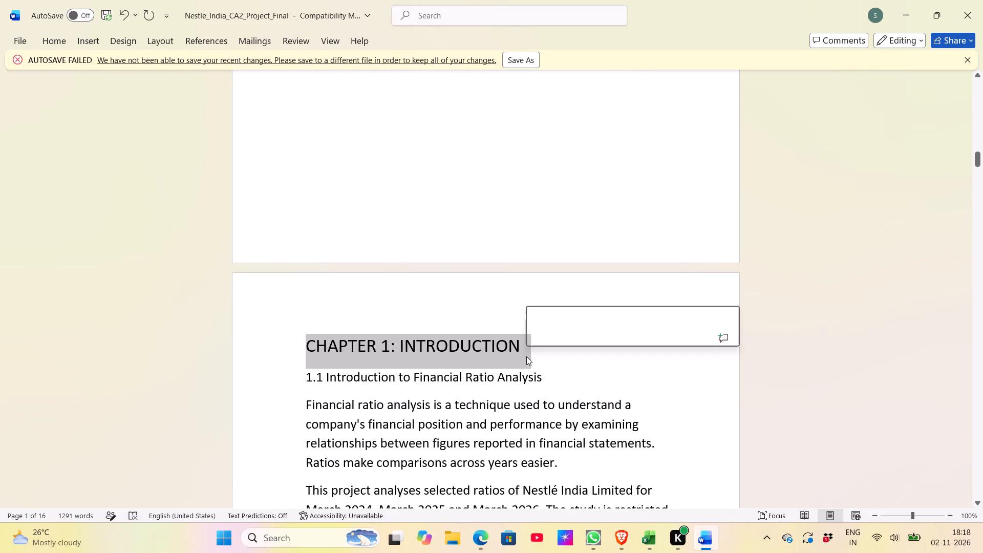
click(608, 335)
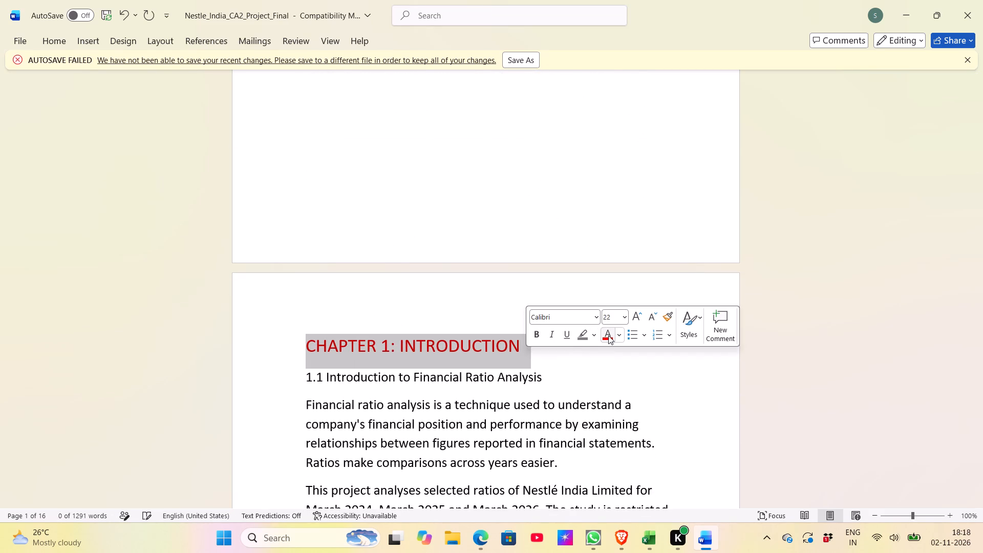
click(482, 305)
Colour the heading "CHAPTER 2: OBJECTIVES, SCOPE AND METHODOLOGY" red.
scroll(482, 305, down, 2)
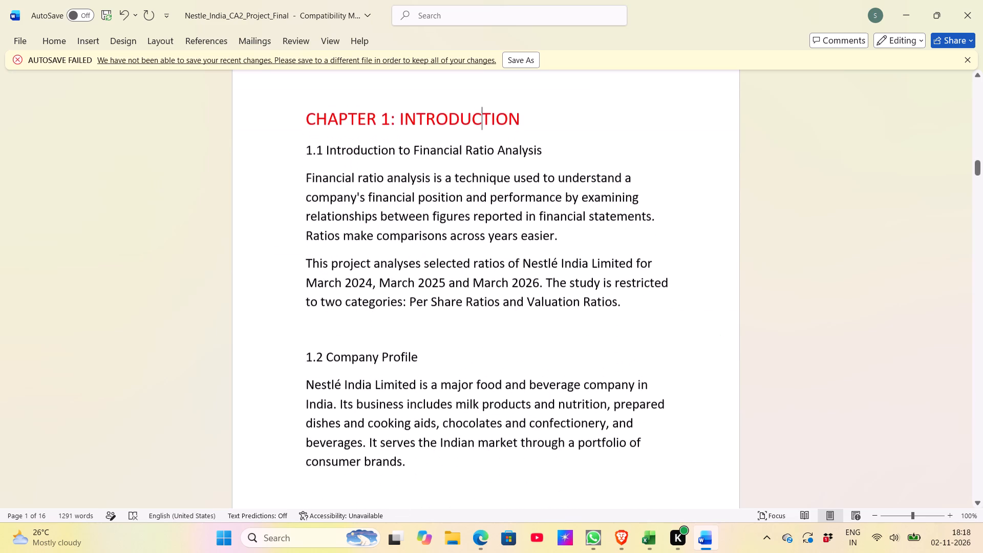
scroll(482, 305, down, 3)
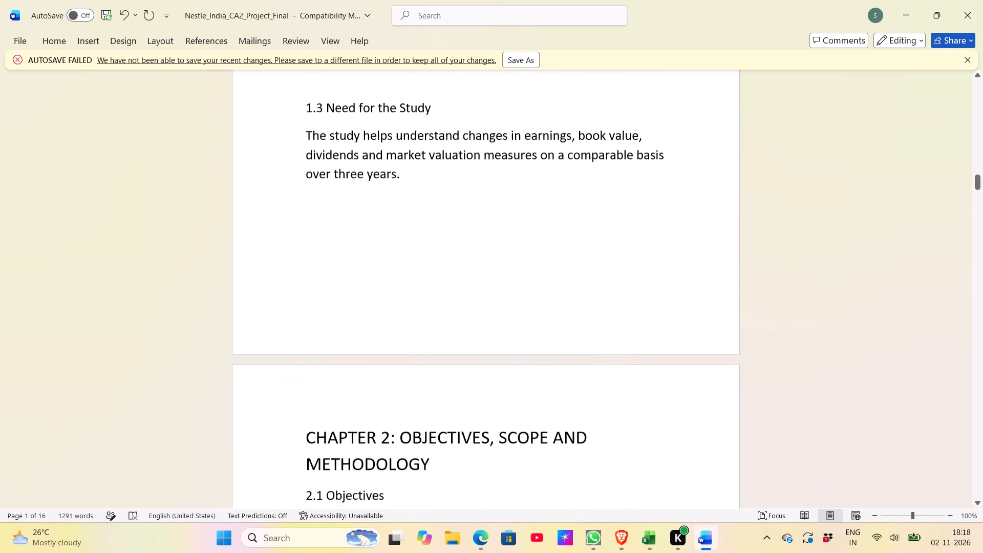
scroll(482, 305, up, 2)
scroll(482, 305, down, 2)
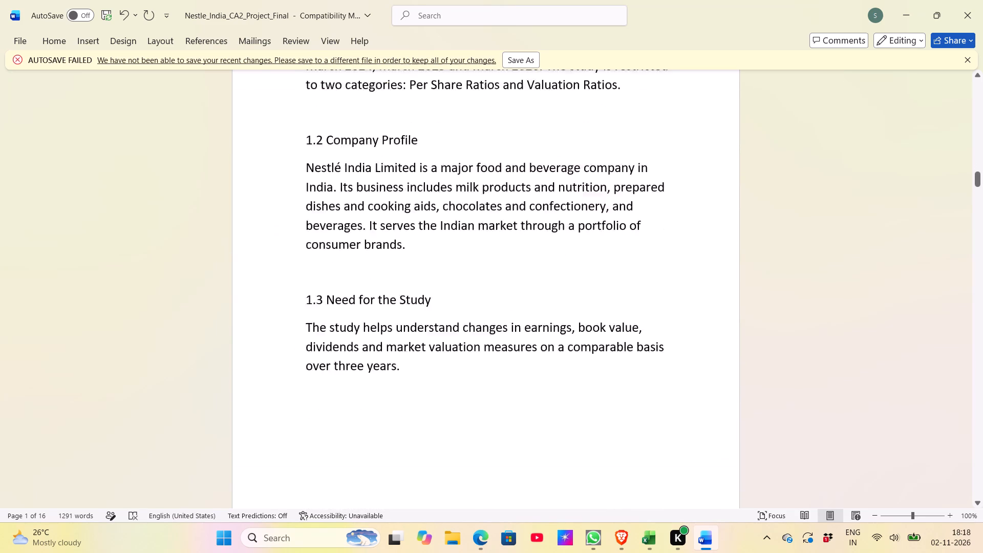
scroll(482, 305, down, 1)
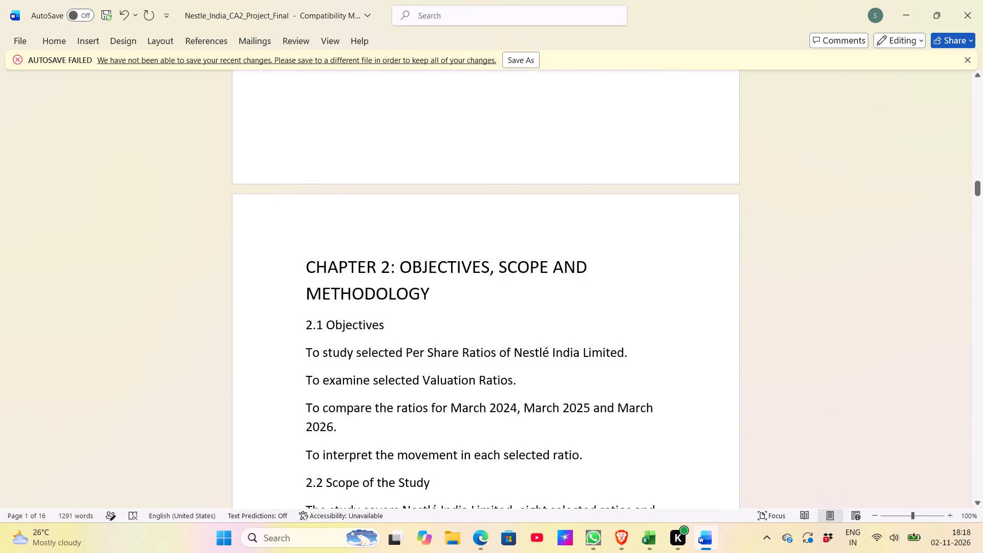
drag(300, 265, 474, 290)
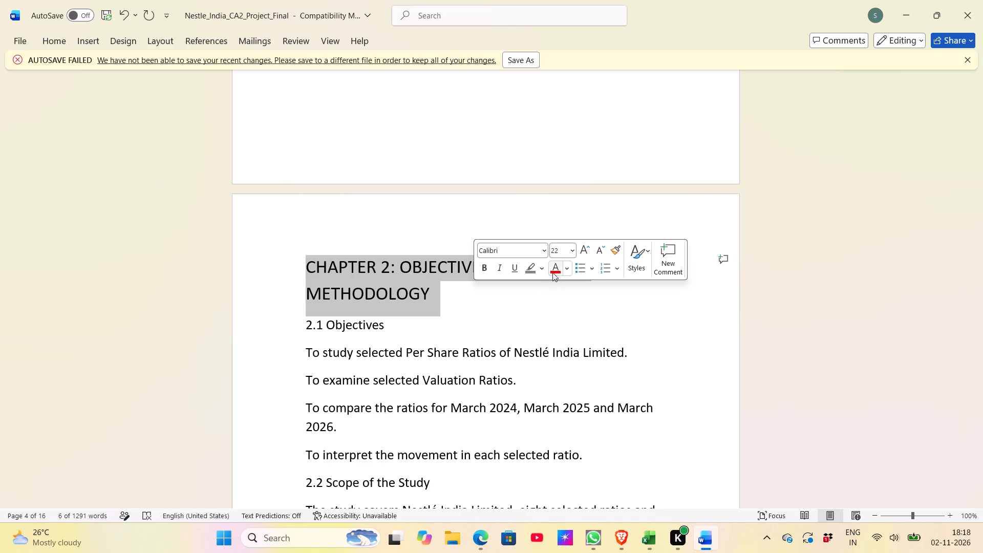
click(557, 269)
click(519, 312)
Colour the heading "CHAPTER 3: PER SHARE RATIOS (CONTINUED)" and the "Diluted EPS (₹)" line below it red.
scroll(519, 312, down, 1)
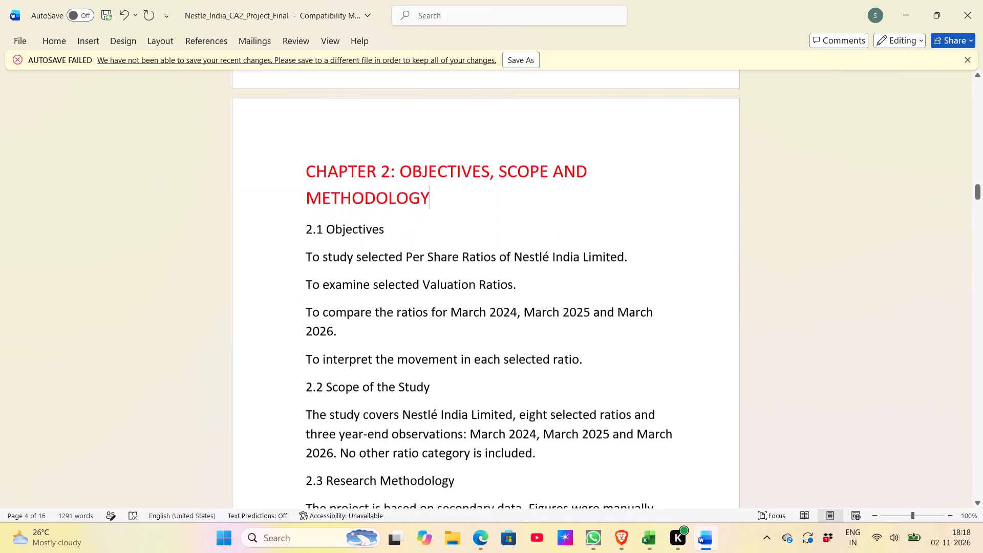
scroll(519, 312, down, 4)
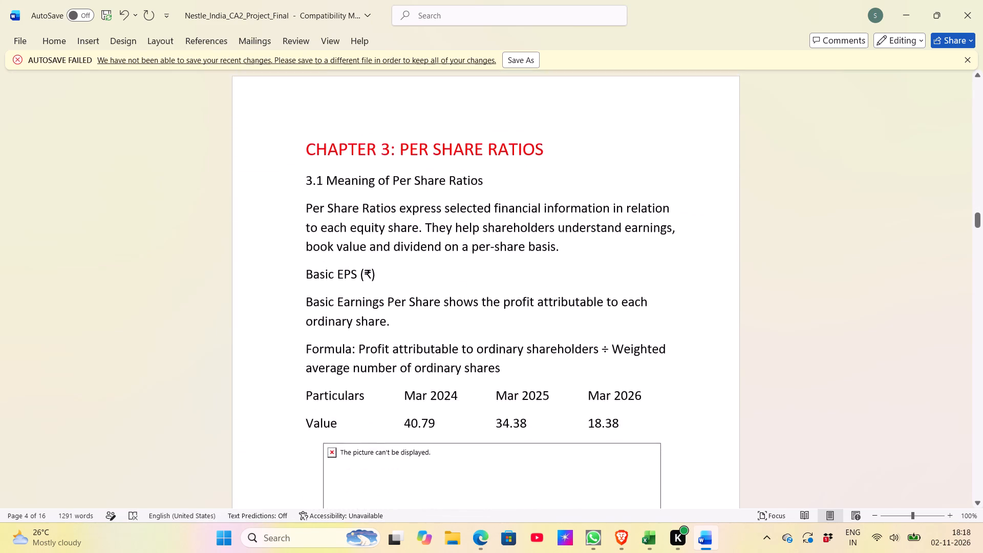
scroll(519, 312, down, 3)
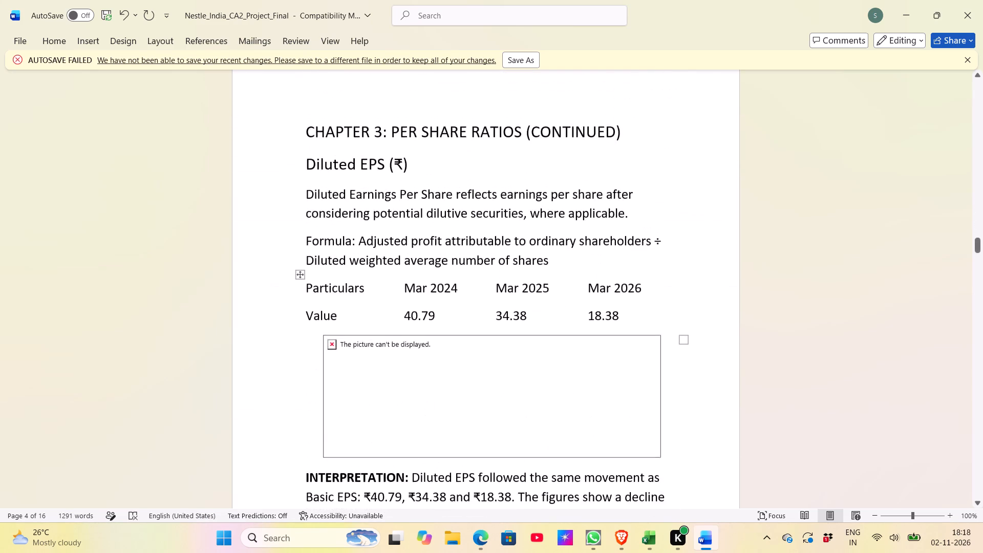
scroll(519, 312, up, 1)
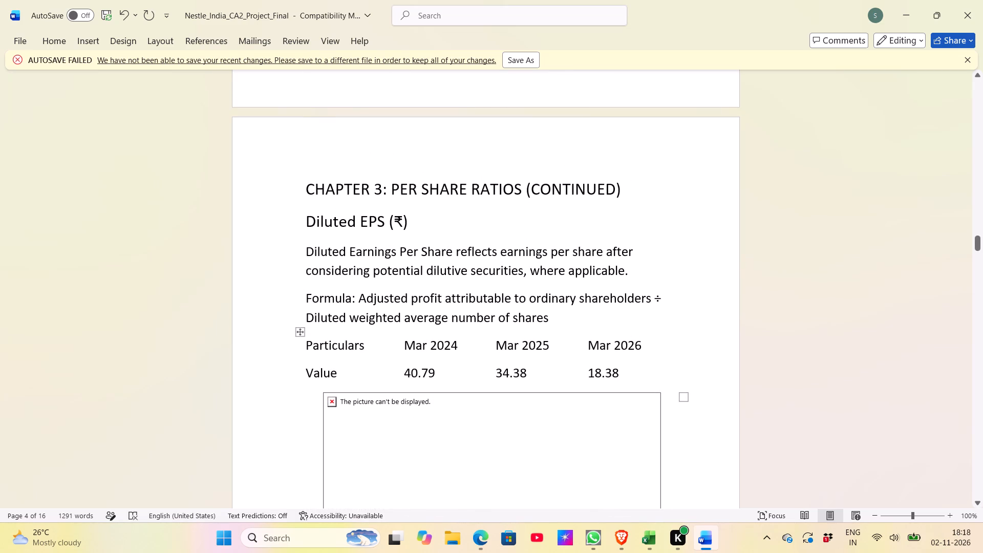
drag(303, 186, 441, 214)
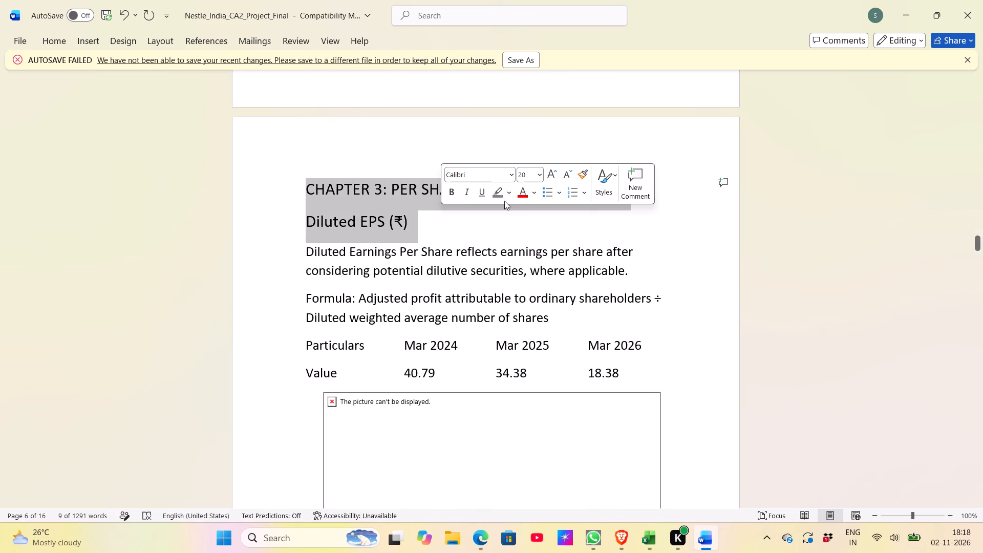
click(526, 195)
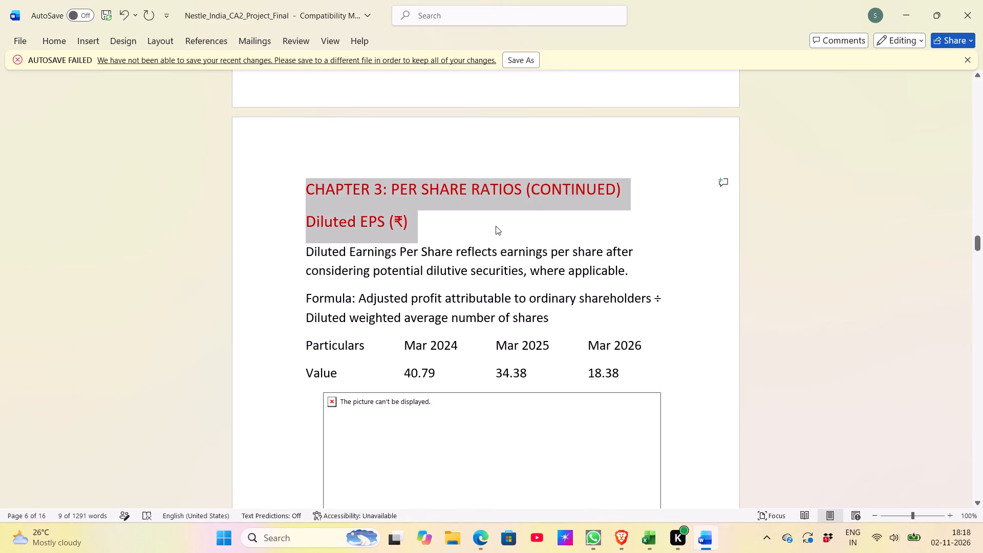
click(496, 226)
Colour the heading "CHAPTER 3: PER SHARE RATIOS (CONTINUED)" and the "Dividend per Share (₹)" line below it red.
scroll(496, 226, down, 2)
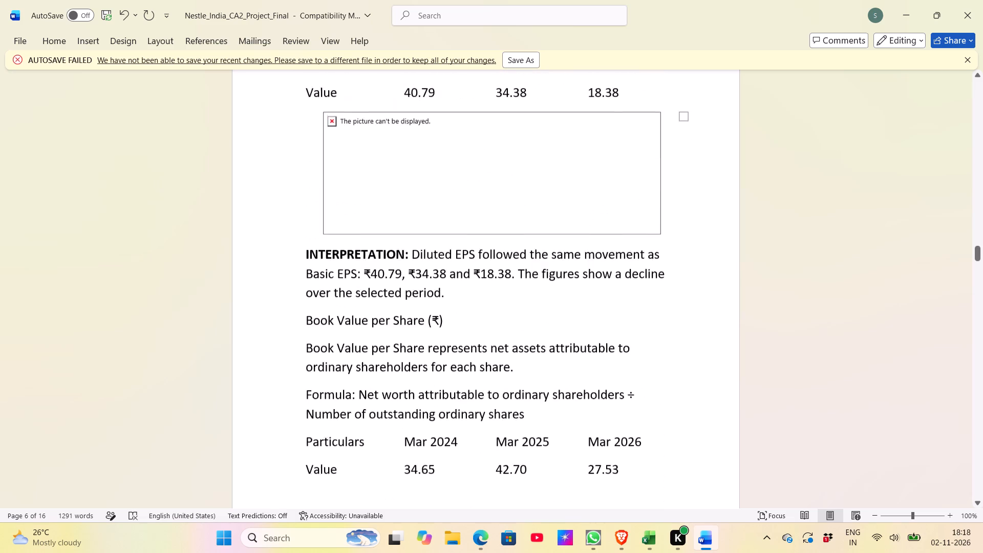
scroll(496, 226, down, 3)
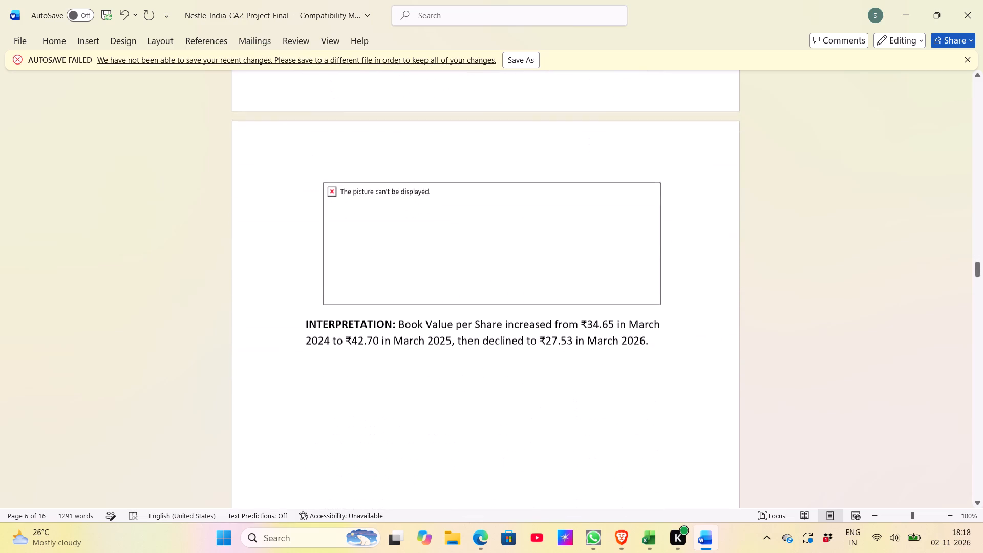
scroll(496, 226, down, 2)
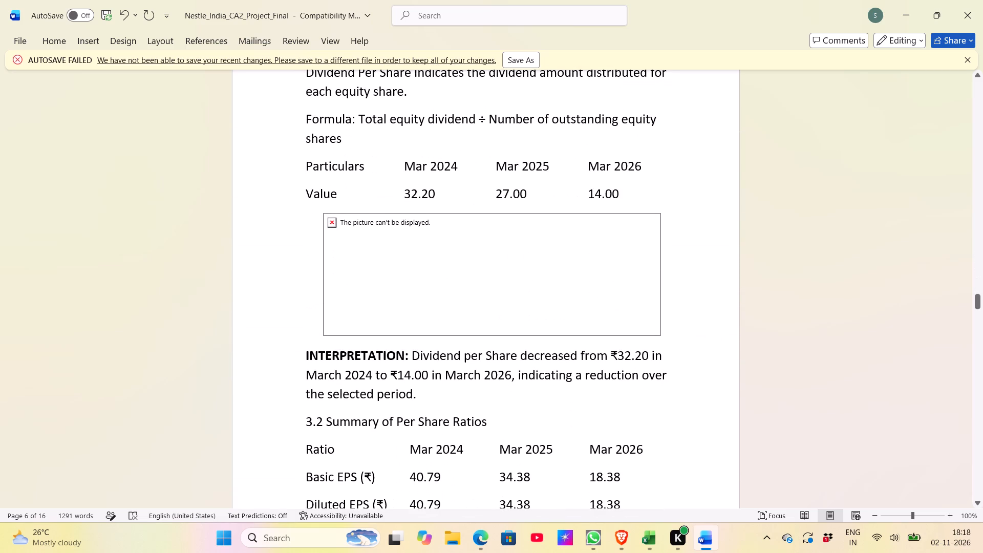
scroll(496, 226, down, 3)
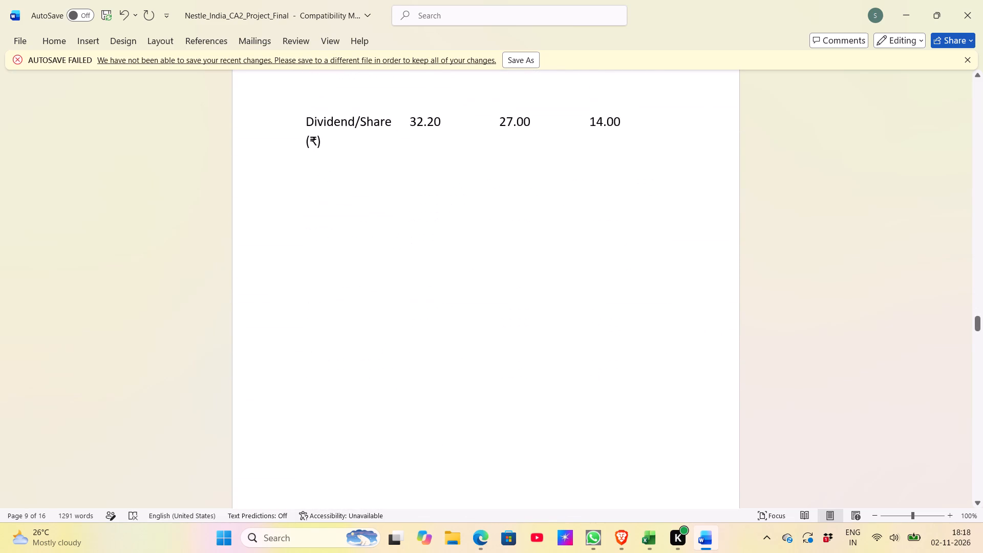
scroll(496, 226, down, 2)
scroll(496, 226, up, 1)
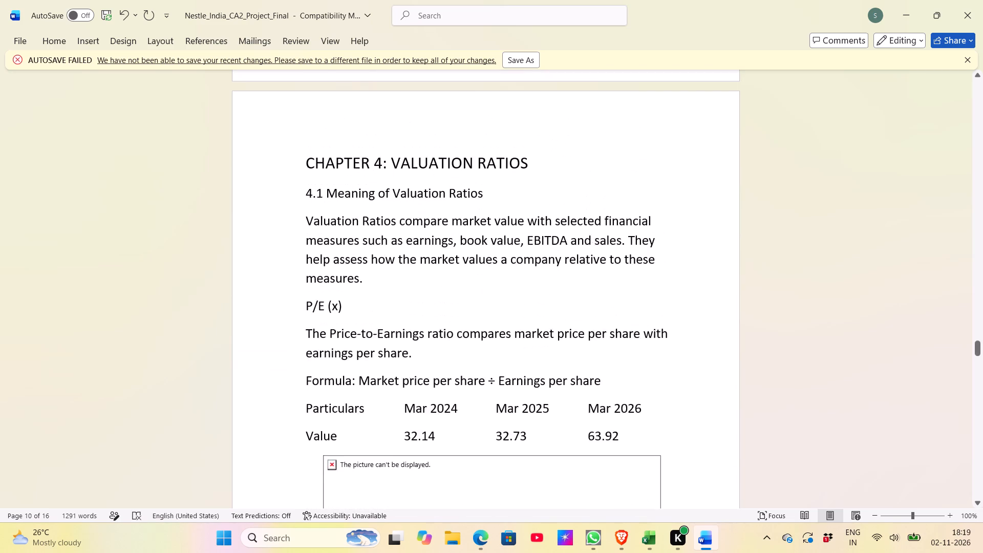
scroll(496, 226, up, 2)
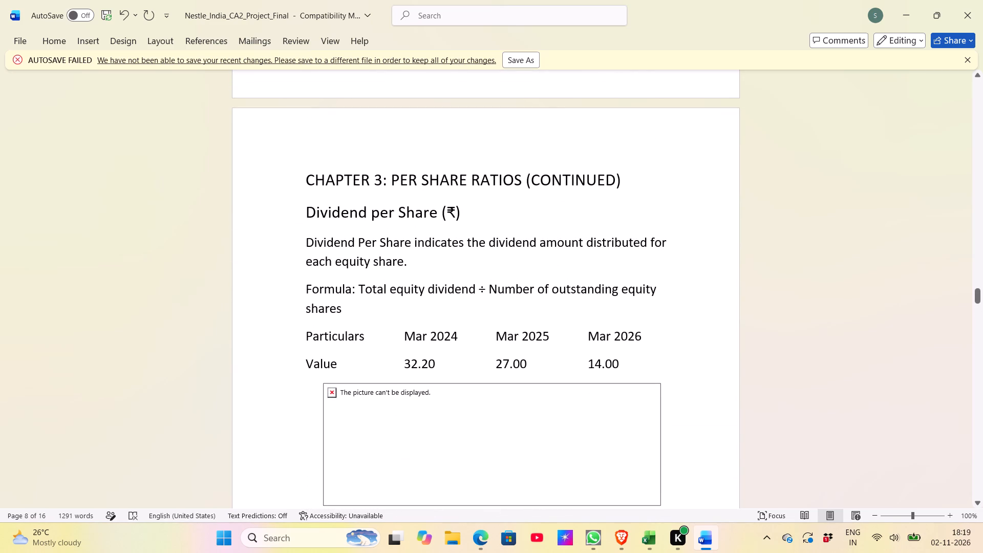
drag(287, 172, 498, 207)
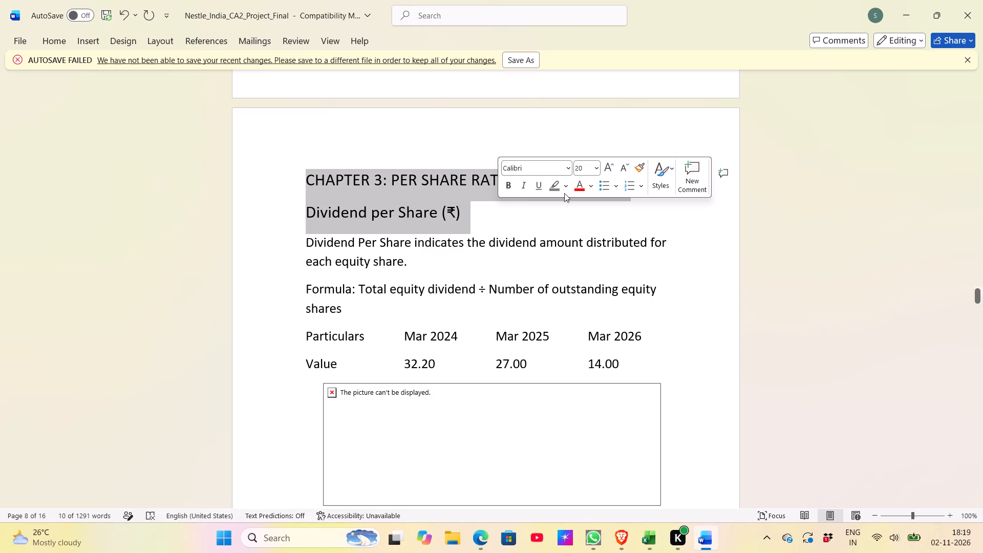
click(584, 183)
click(566, 227)
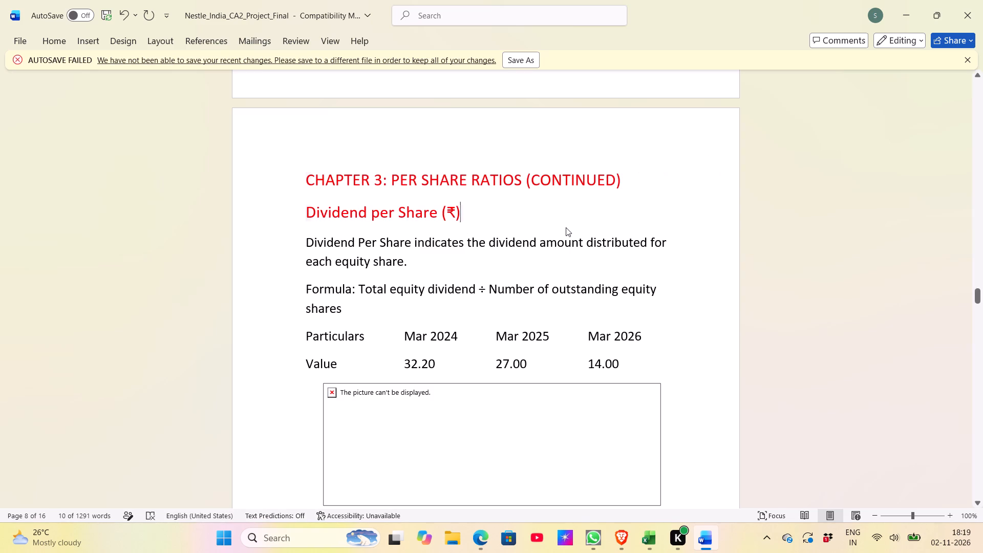
Review the Chapter 3 pages from "Diluted EPS (₹)" to the per share ratios summary, checking the colours of the headings.
scroll(566, 227, up, 1)
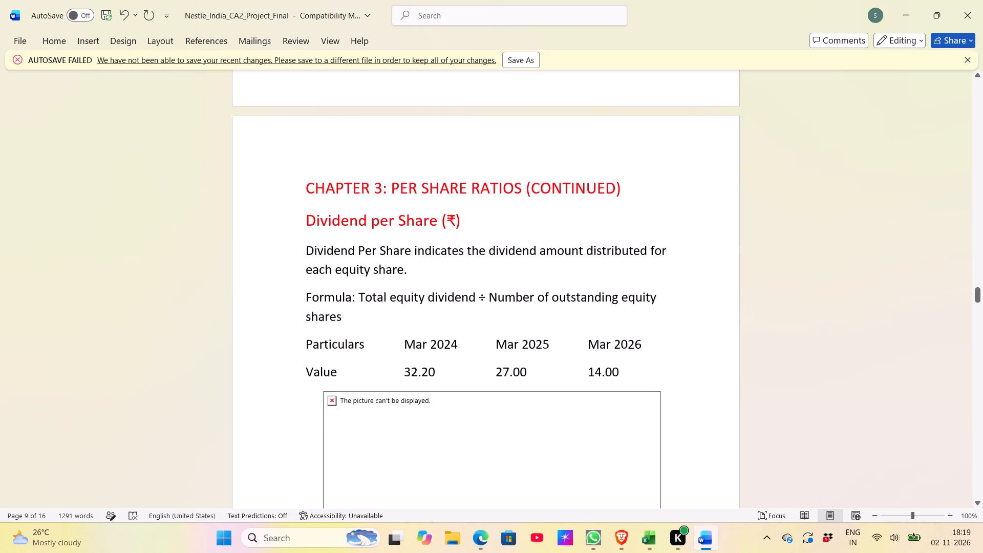
scroll(566, 227, up, 1)
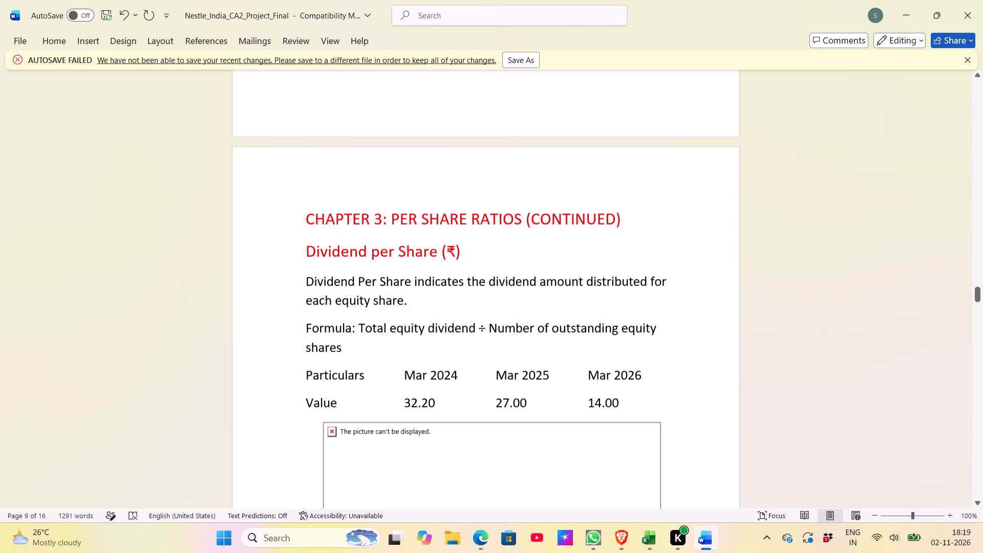
scroll(566, 227, up, 4)
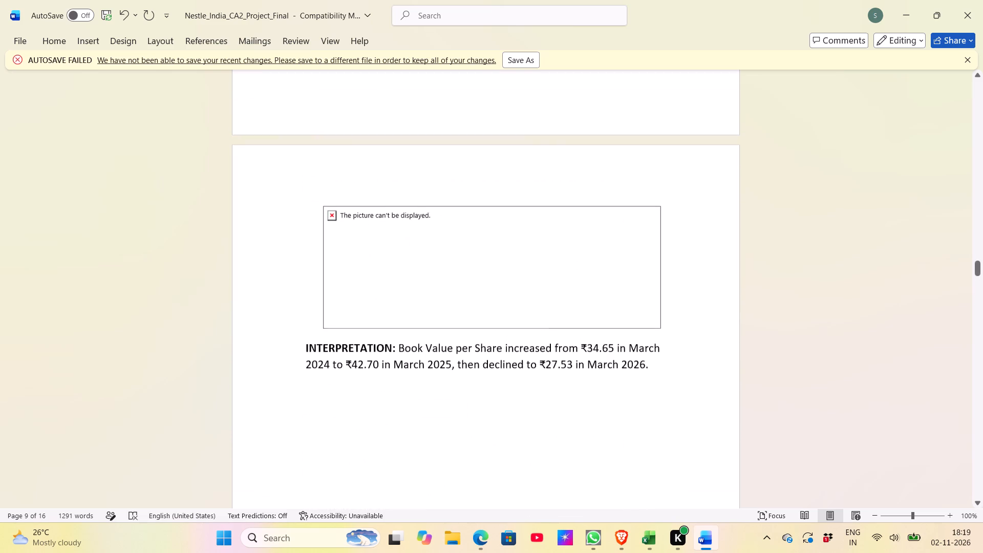
scroll(566, 227, up, 3)
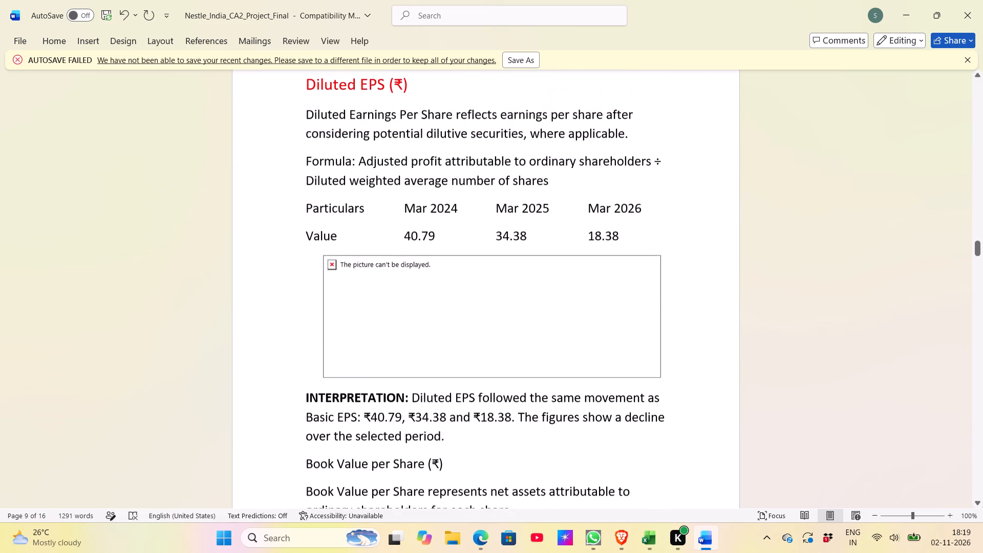
scroll(566, 227, up, 1)
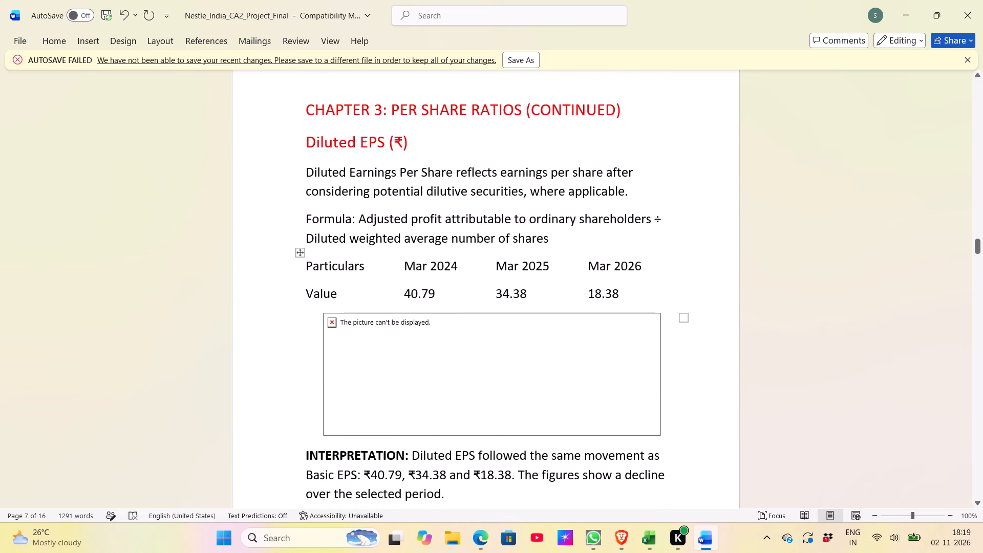
scroll(558, 265, down, 2)
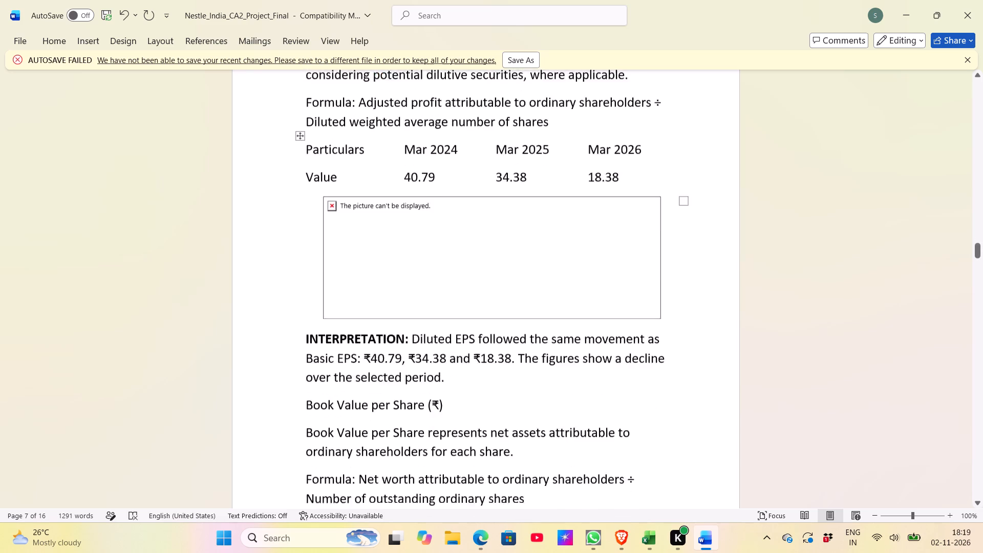
scroll(558, 265, down, 5)
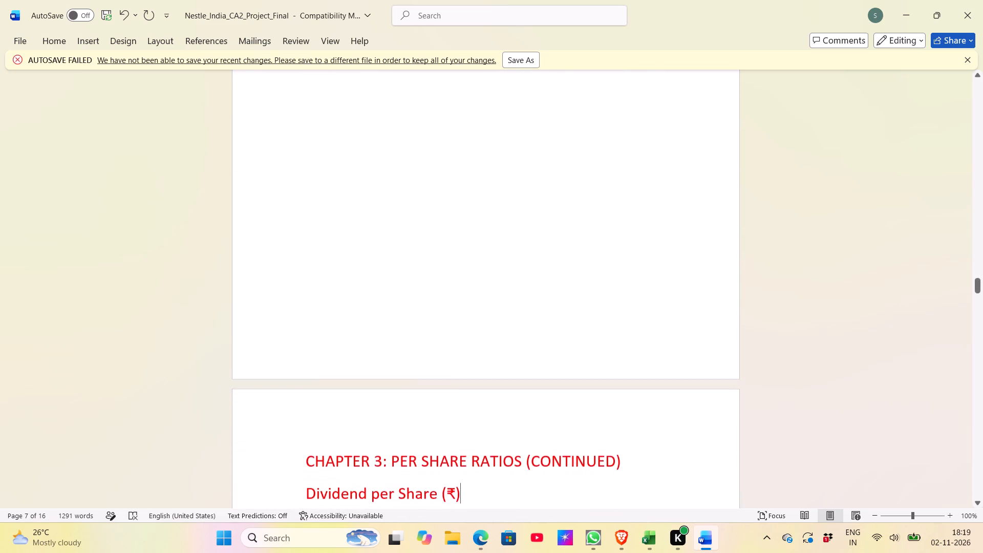
scroll(558, 265, down, 4)
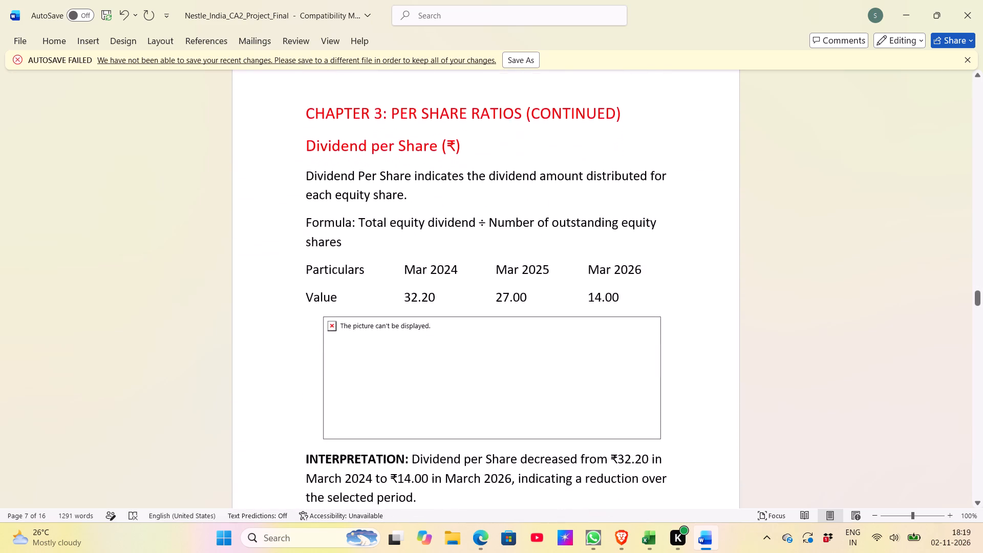
scroll(558, 265, down, 3)
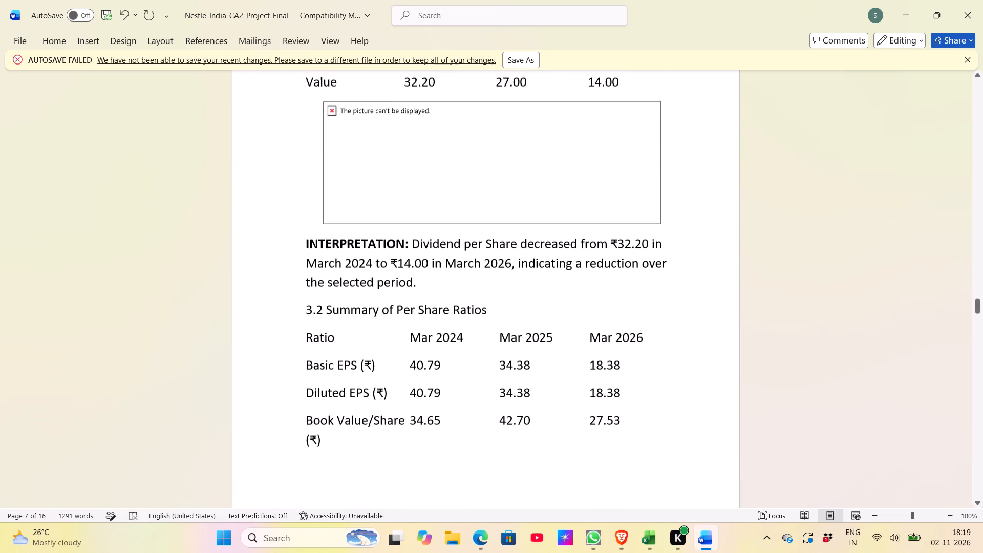
scroll(558, 265, down, 3)
scroll(558, 265, up, 1)
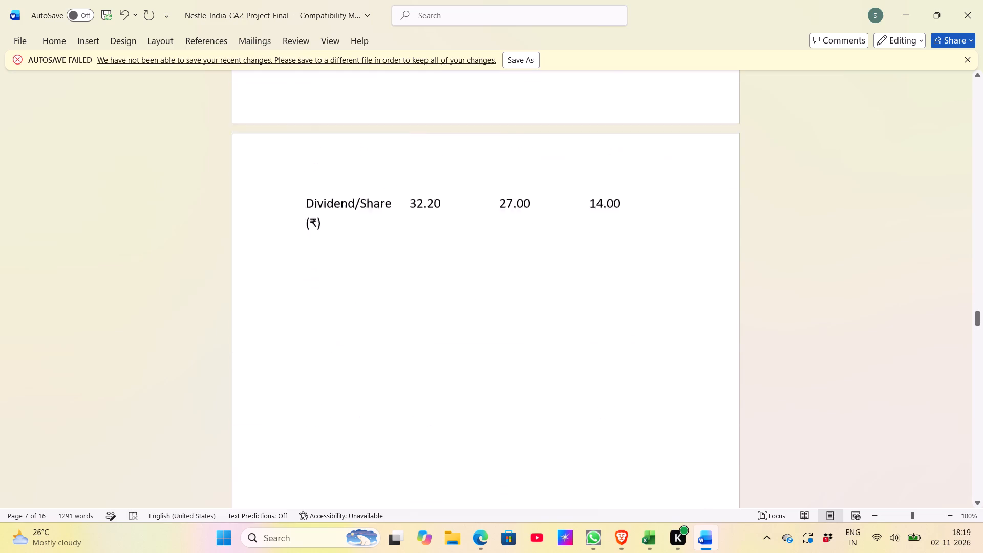
scroll(558, 265, up, 1)
Colour the heading "CHAPTER 4: VALUATION RATIOS" above section 4.1 red.
scroll(558, 265, down, 2)
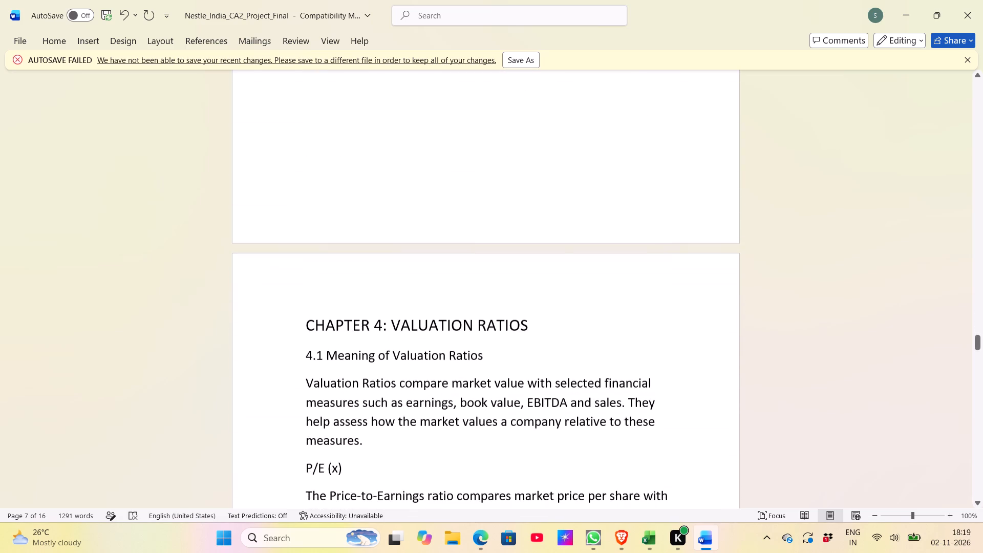
scroll(558, 265, down, 2)
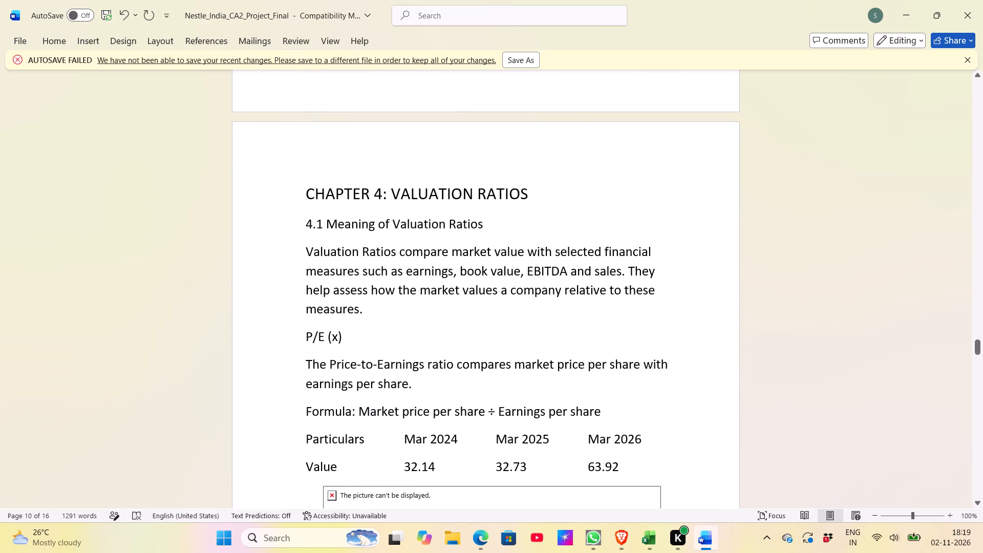
drag(299, 191, 534, 184)
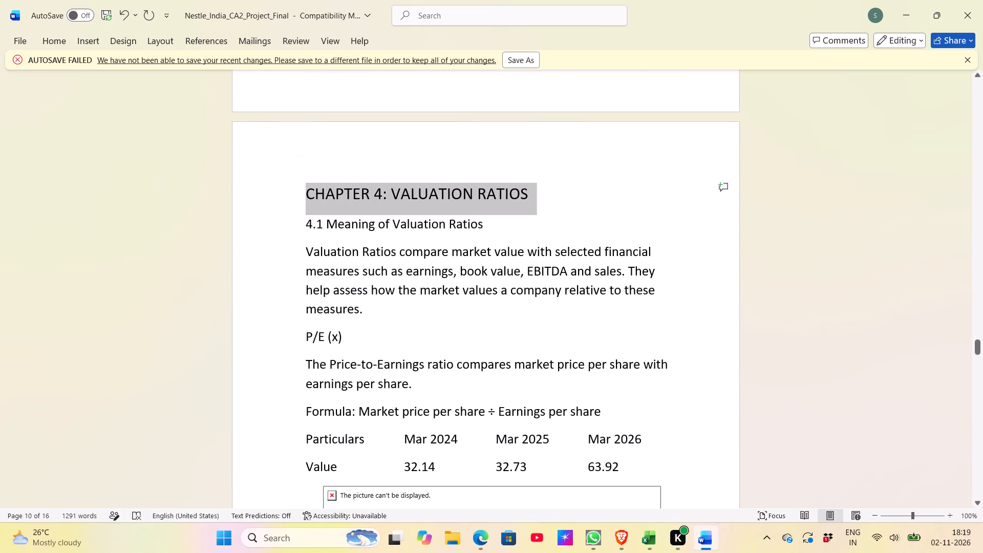
drag(534, 184, 533, 184)
click(611, 161)
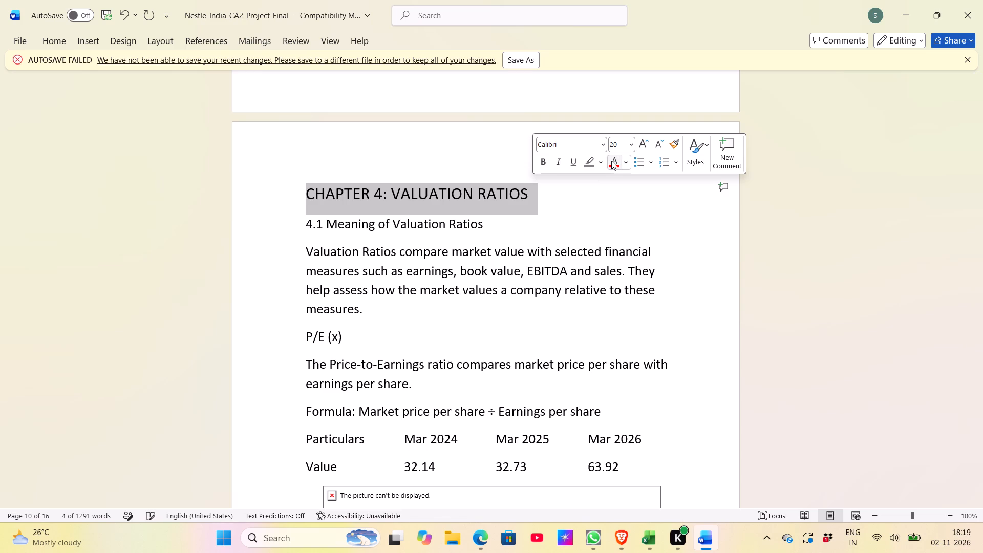
click(582, 203)
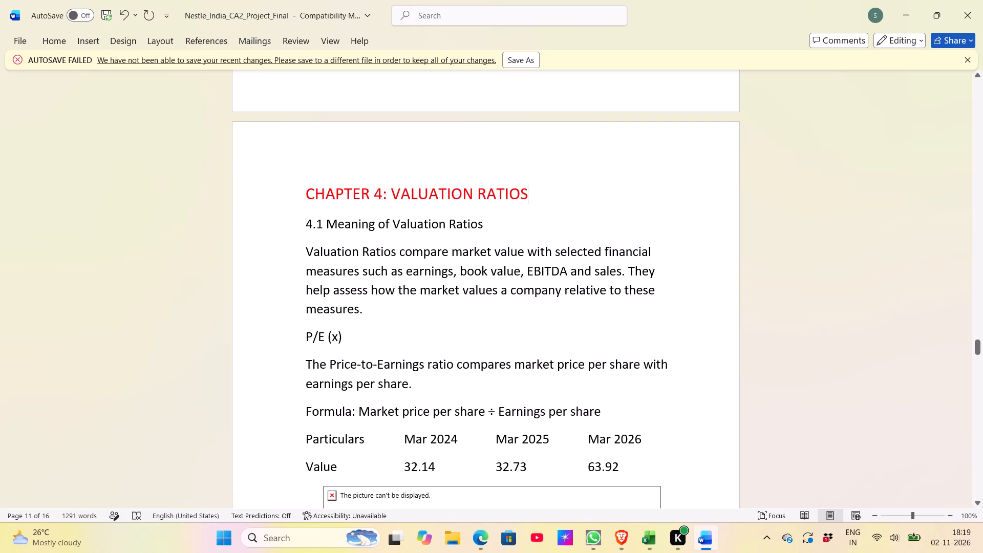
Colour the heading "CHAPTER 4: VALUATION RATIOS (CONTINUED)" above the "P/B (x)" section red.
scroll(582, 203, down, 1)
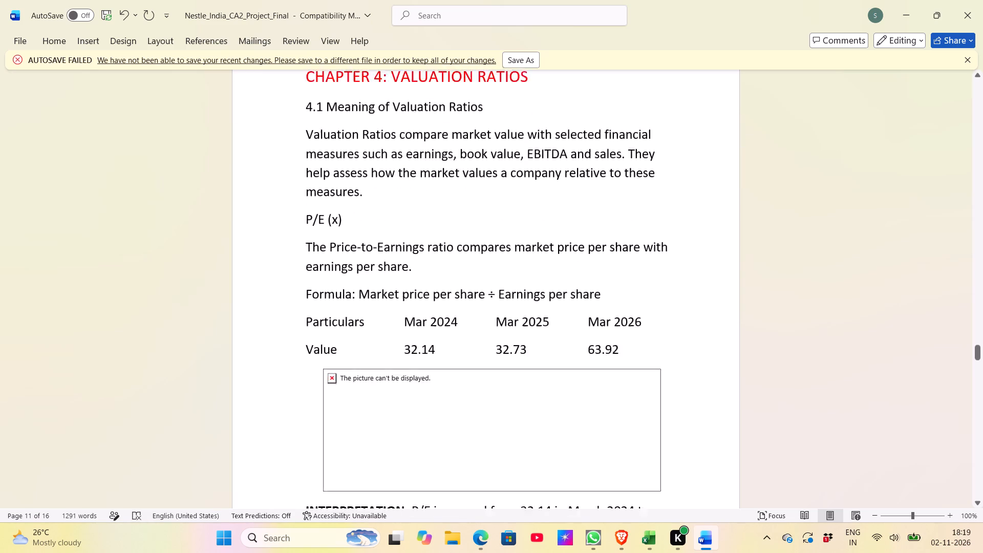
scroll(582, 203, down, 4)
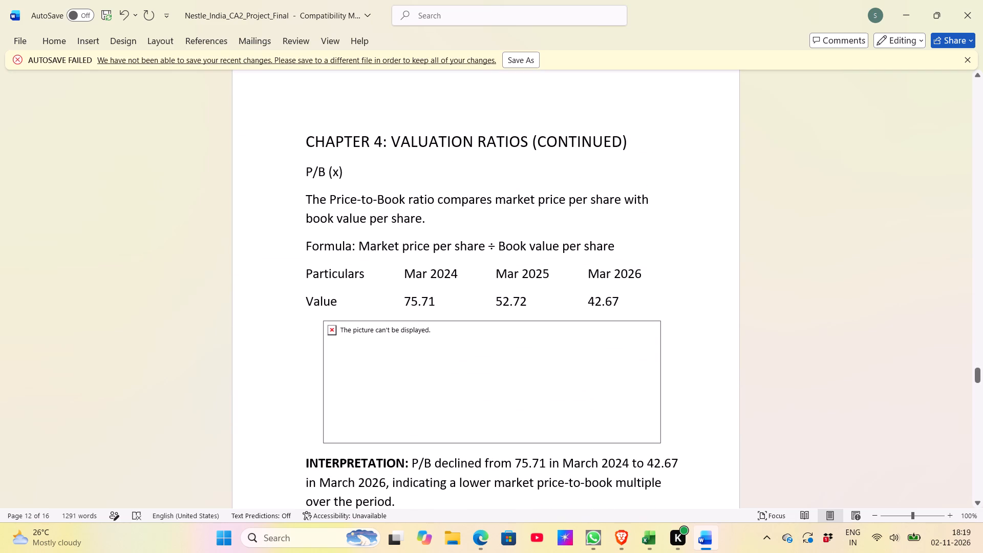
drag(303, 137, 584, 133)
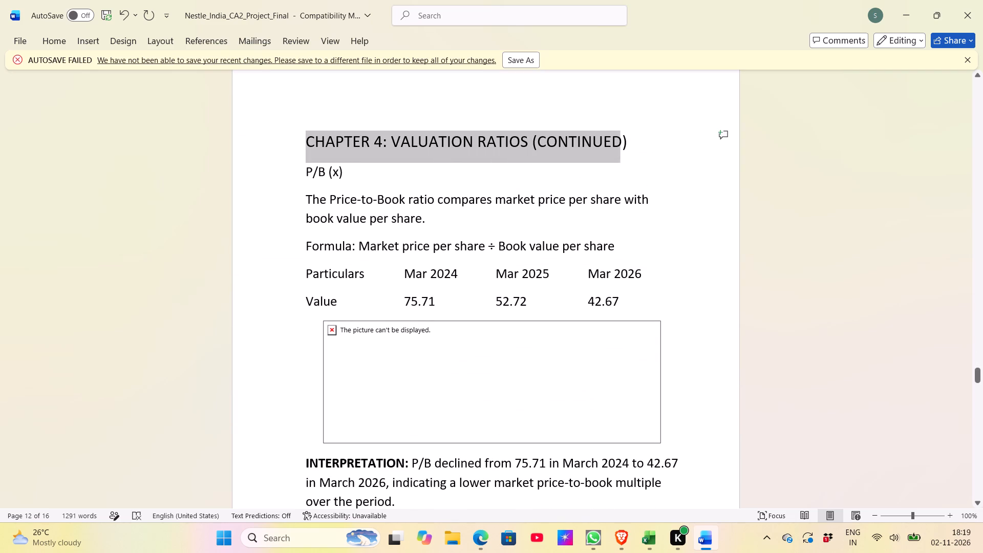
drag(584, 133, 681, 131)
drag(681, 131, 665, 141)
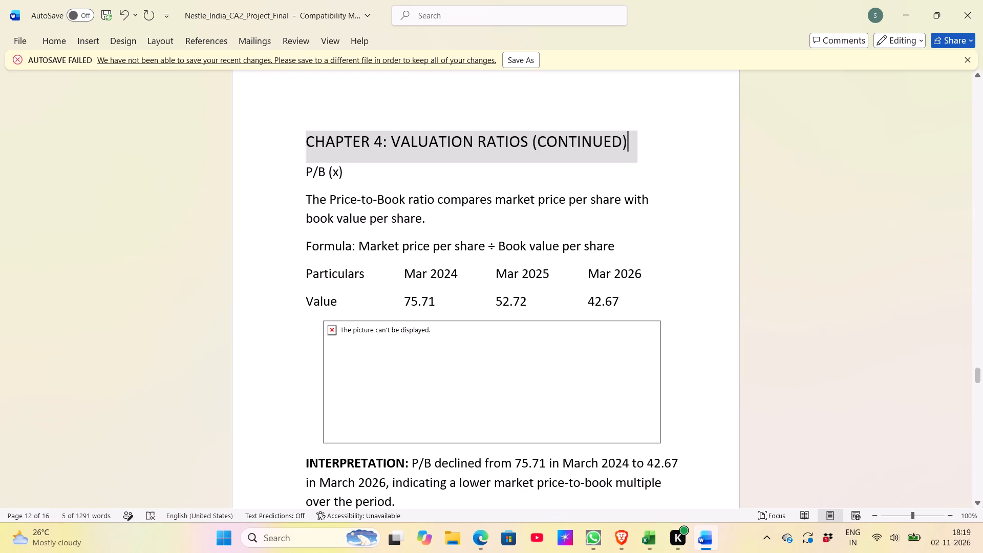
click(505, 165)
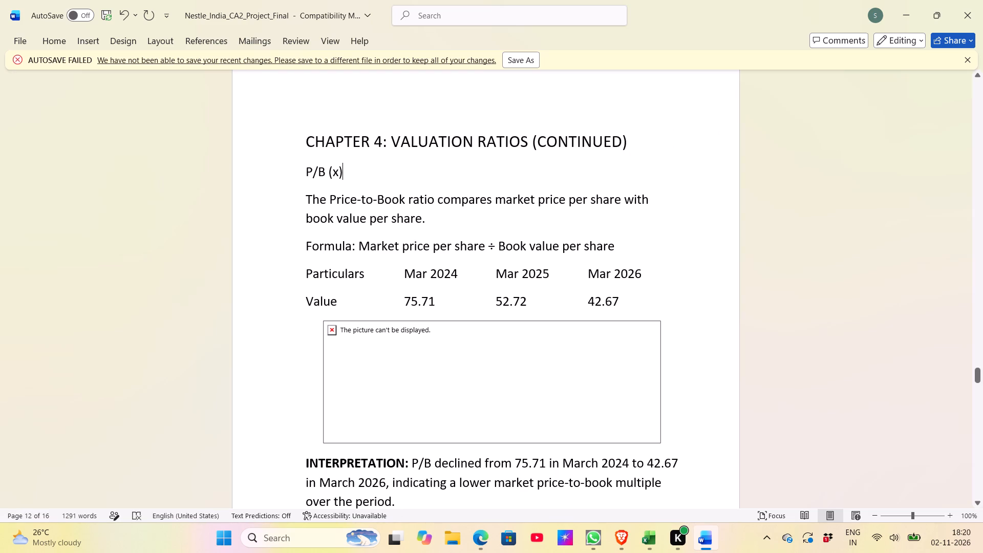
click(303, 138)
click(543, 157)
drag(305, 136, 613, 129)
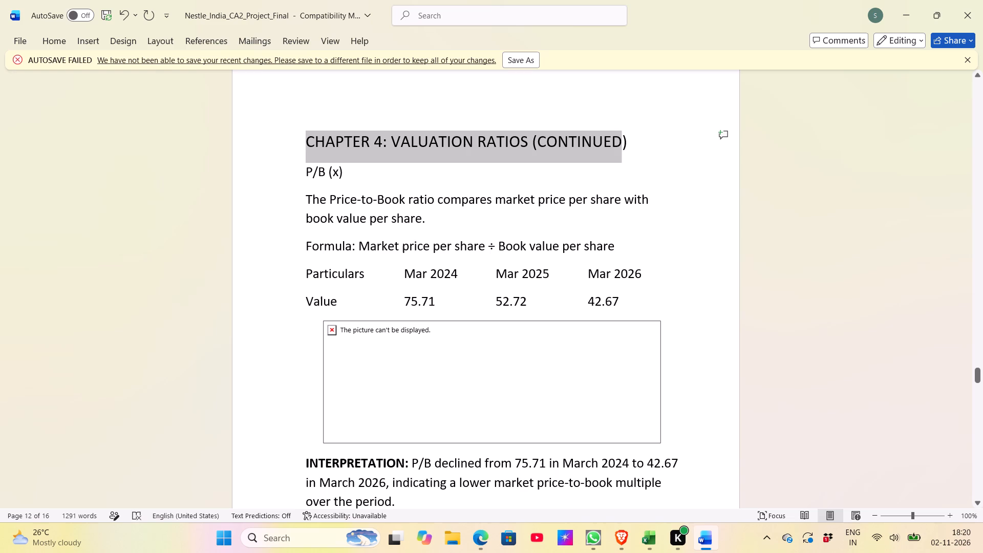
drag(613, 129, 674, 136)
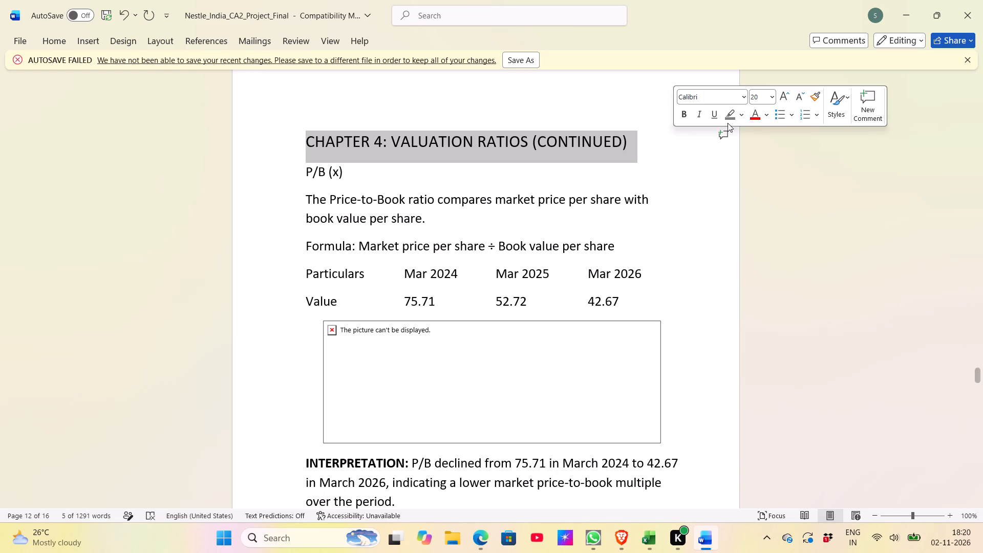
click(754, 115)
click(614, 201)
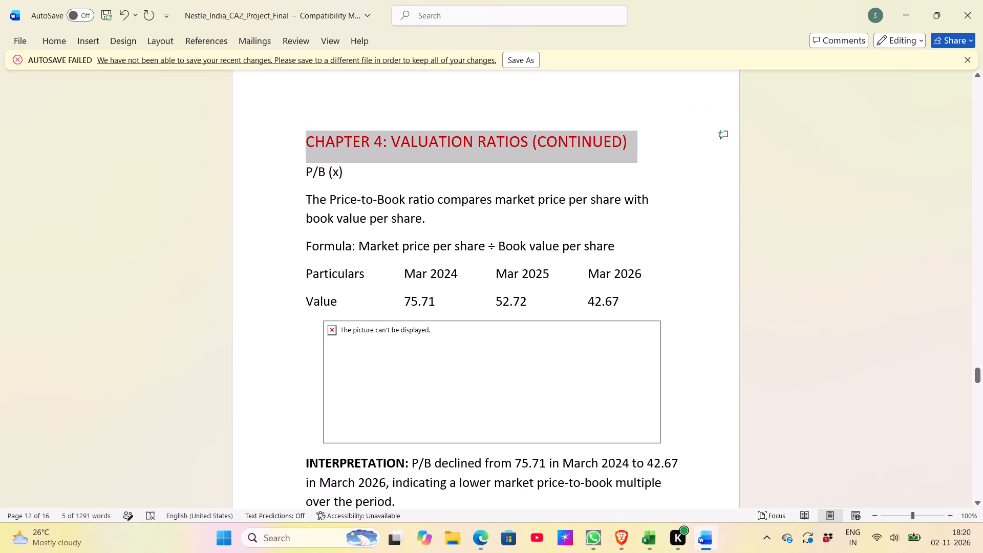
Colour the heading "CHAPTER 4: VALUATION RATIOS (CONTINUED)" above the "P/S (x)" section red.
scroll(614, 201, down, 3)
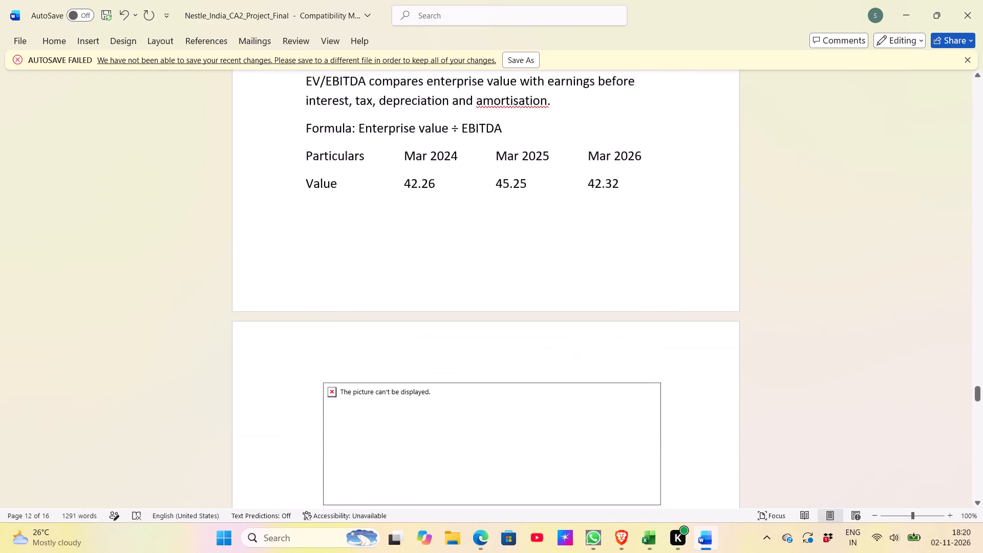
scroll(614, 201, down, 3)
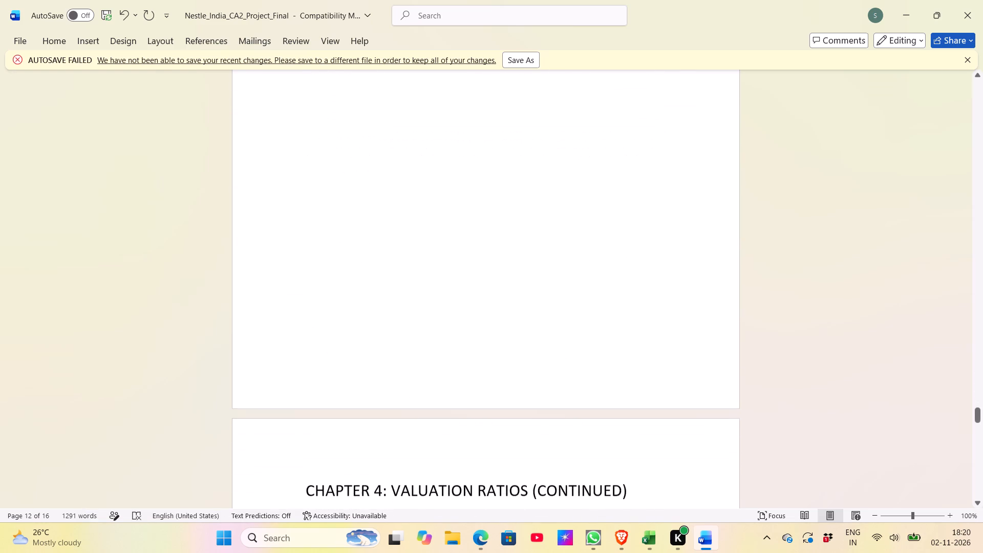
scroll(614, 201, down, 2)
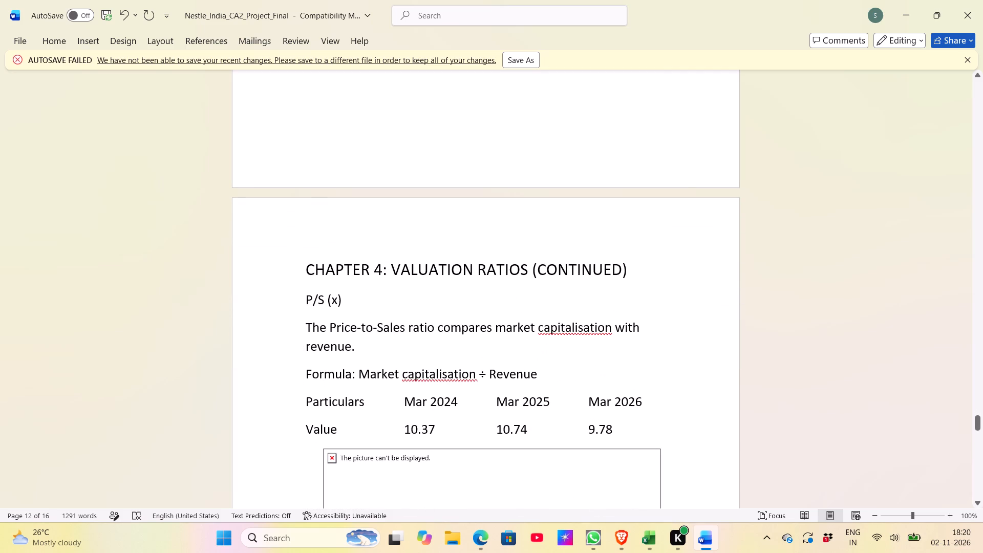
drag(300, 270, 598, 268)
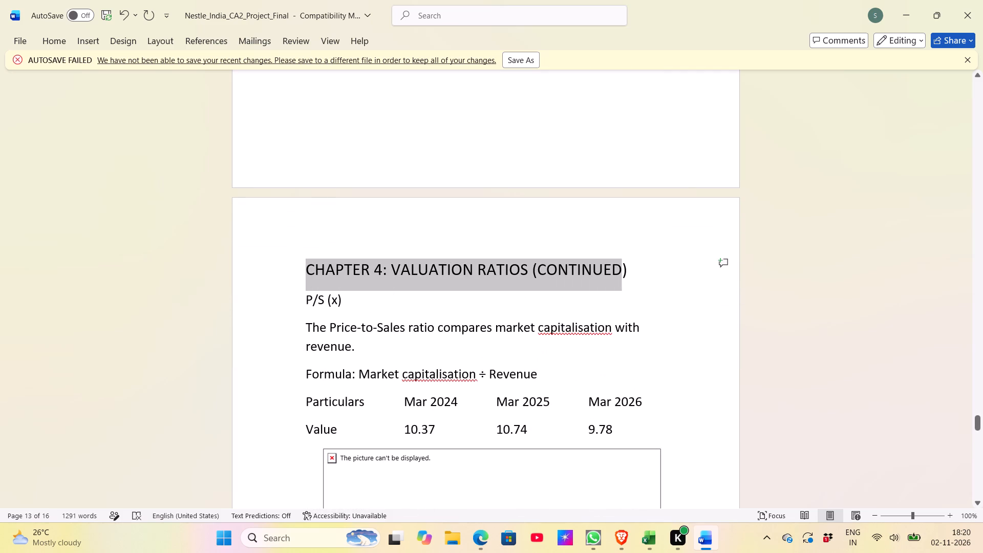
drag(598, 268, 634, 269)
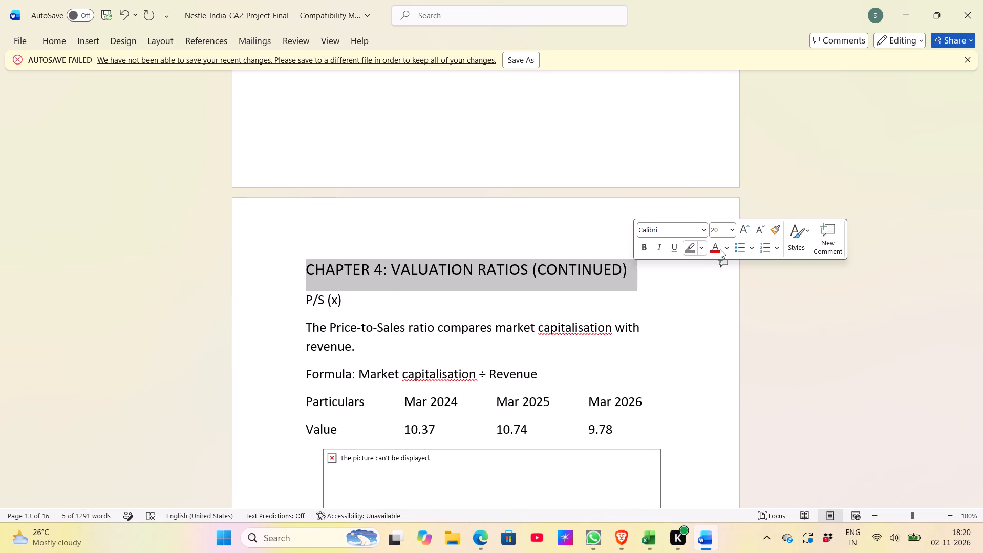
click(719, 250)
click(544, 242)
Colour the heading "CHAPTER 5: RESULTS AND DISCUSSION" above section 5.1 red.
scroll(544, 242, down, 2)
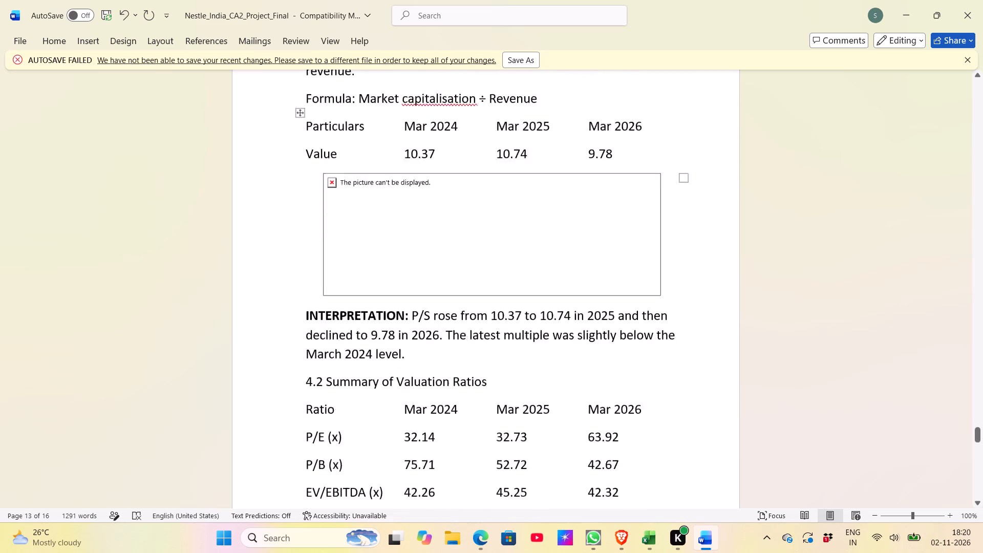
scroll(544, 242, down, 2)
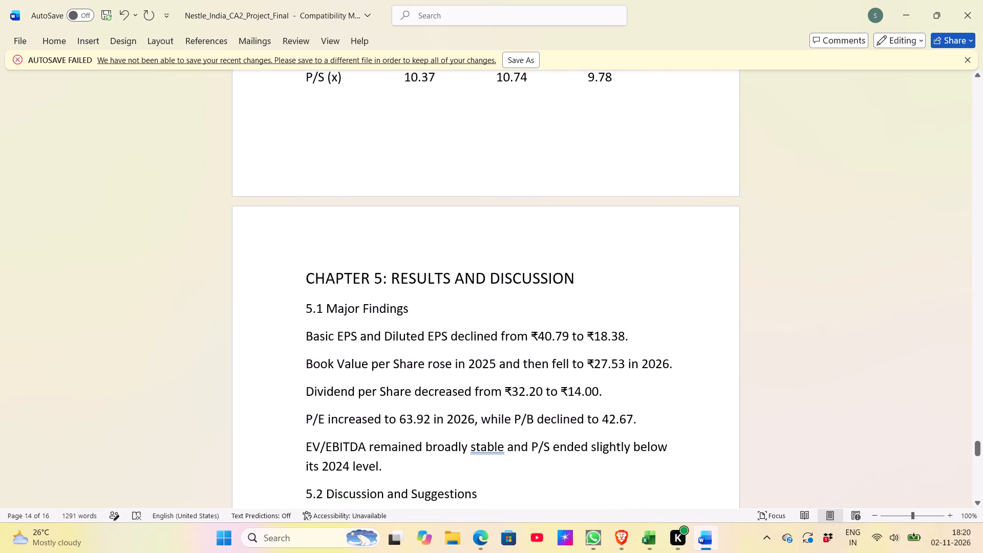
drag(299, 277, 568, 274)
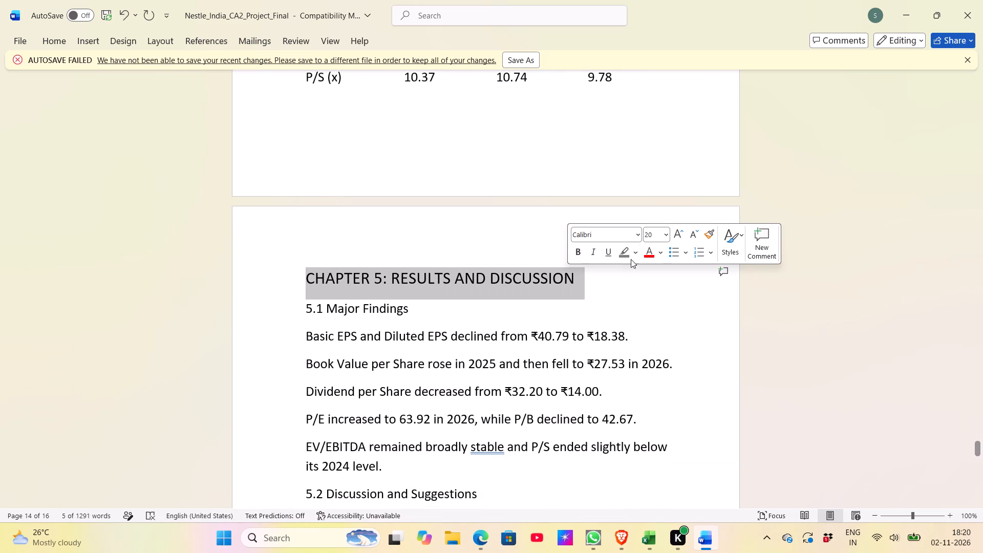
click(645, 253)
click(515, 247)
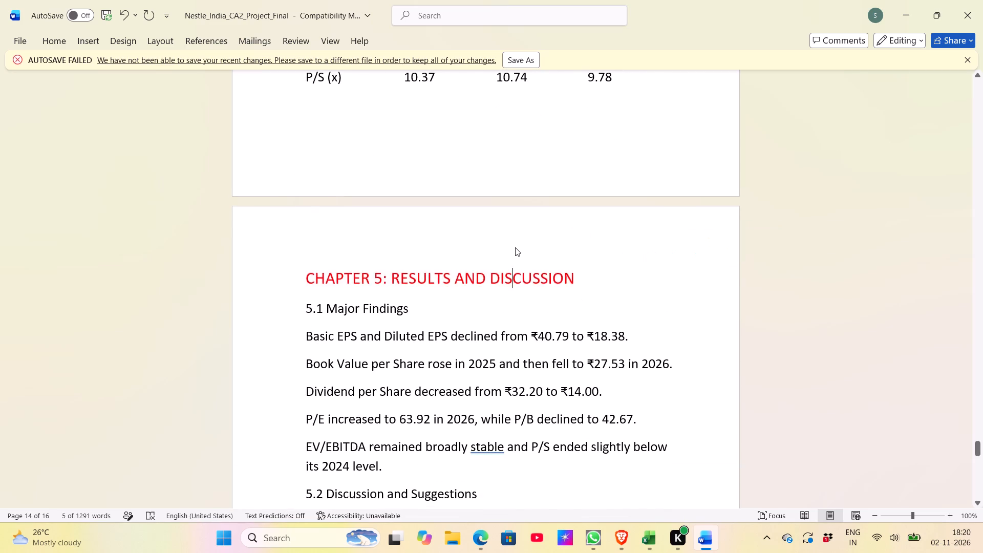
Review the report from the end of Chapter 5 back to the cover page, checking the headings and layout.
scroll(515, 247, down, 5)
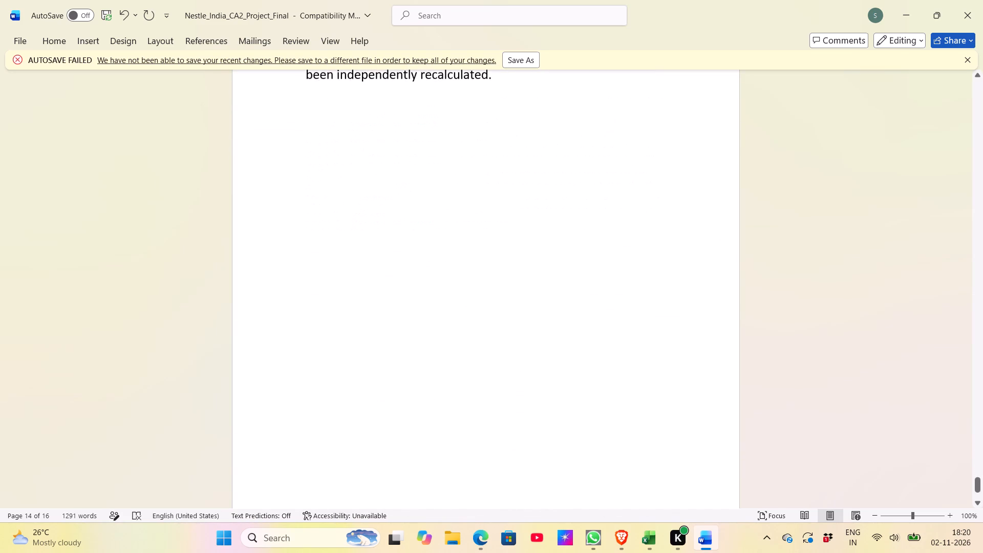
scroll(515, 247, down, 4)
scroll(515, 247, up, 7)
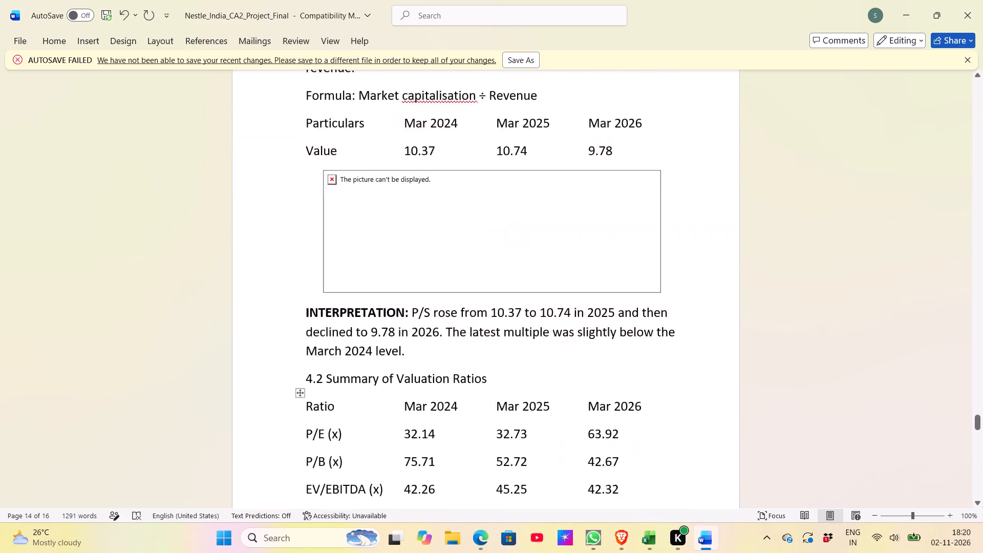
scroll(515, 247, up, 10)
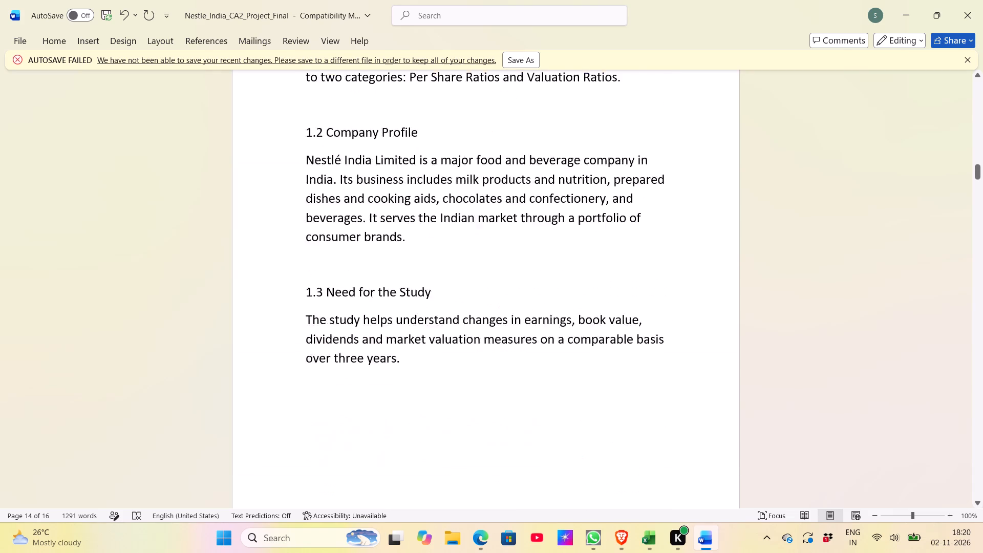
scroll(515, 247, up, 8)
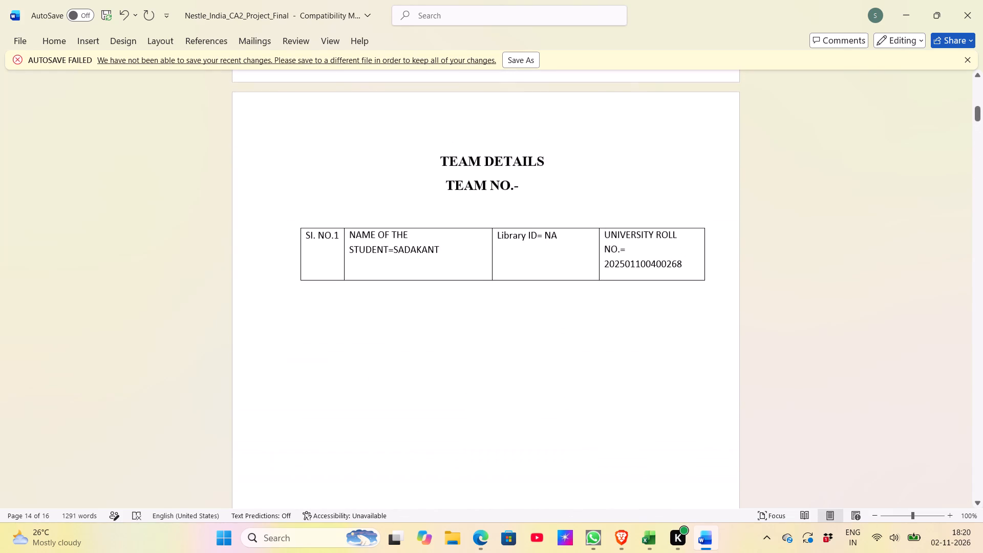
scroll(515, 247, down, 2)
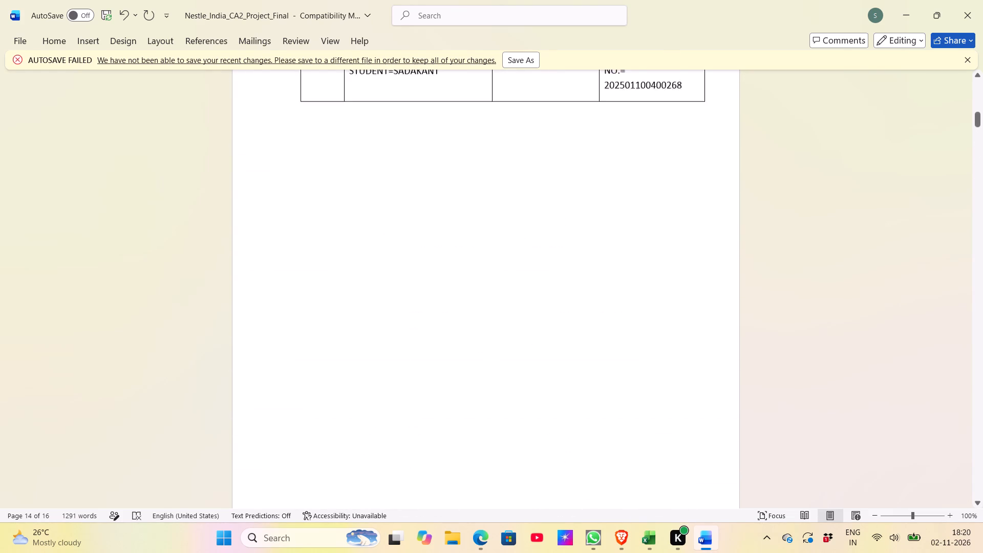
scroll(515, 247, up, 5)
scroll(515, 247, down, 5)
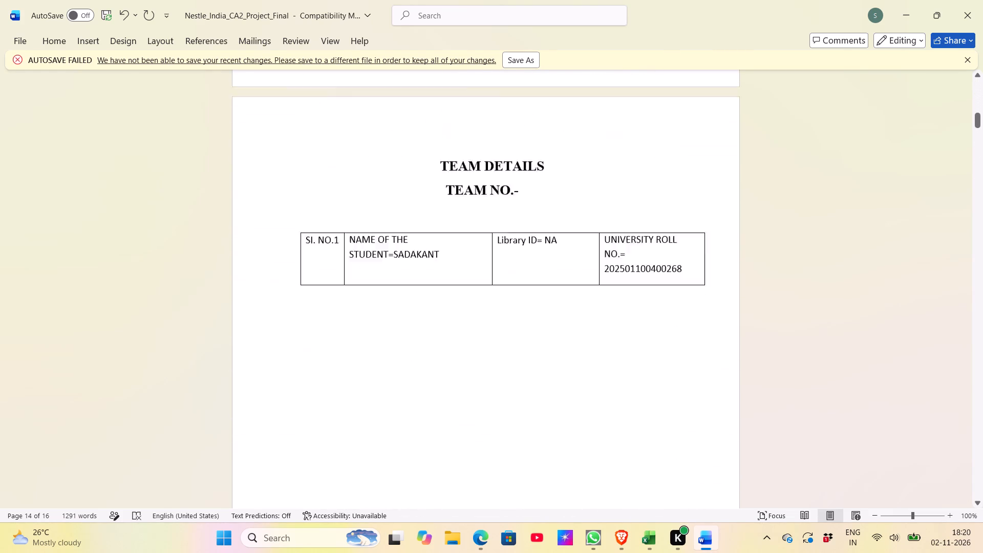
scroll(515, 247, down, 3)
scroll(515, 247, up, 1)
scroll(515, 247, down, 1)
scroll(515, 247, up, 1)
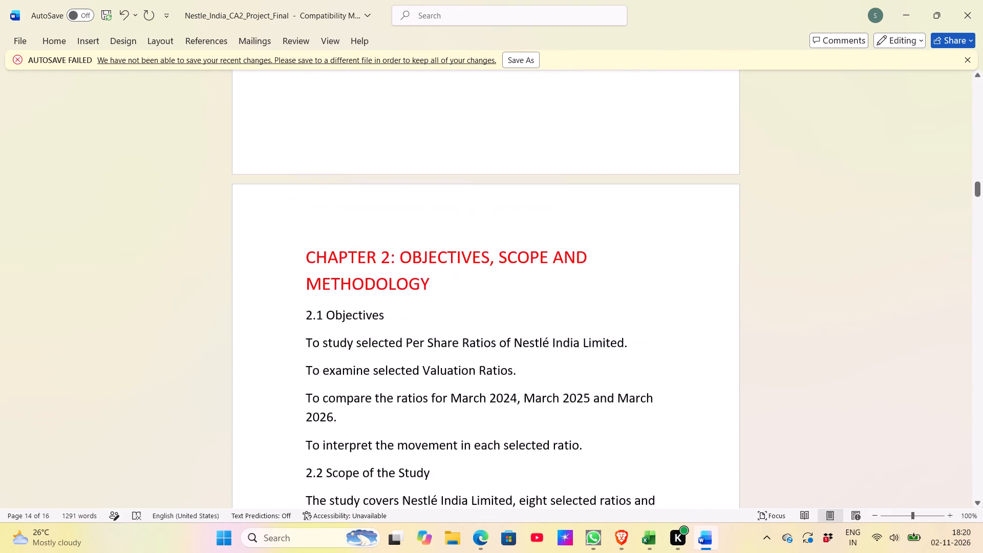
scroll(515, 247, up, 2)
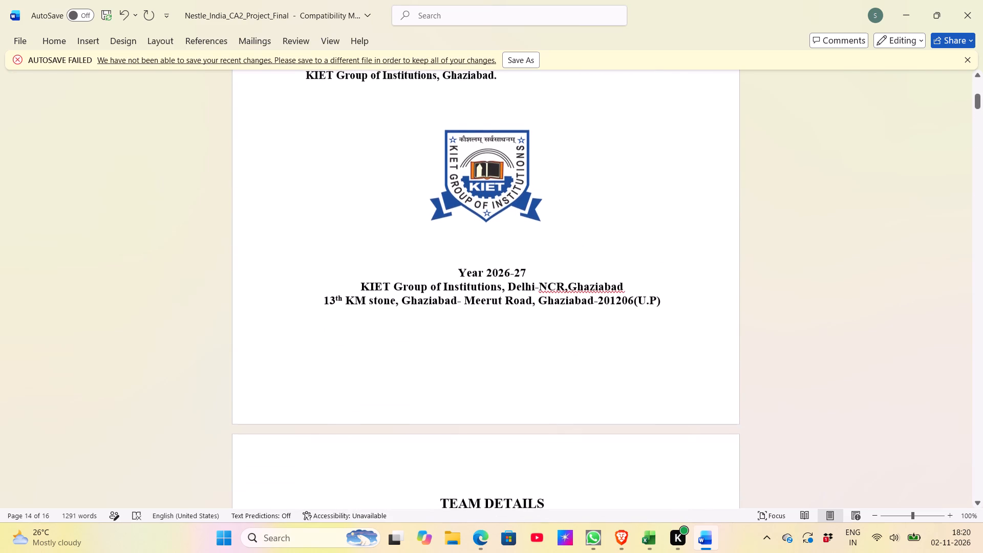
scroll(515, 247, up, 1)
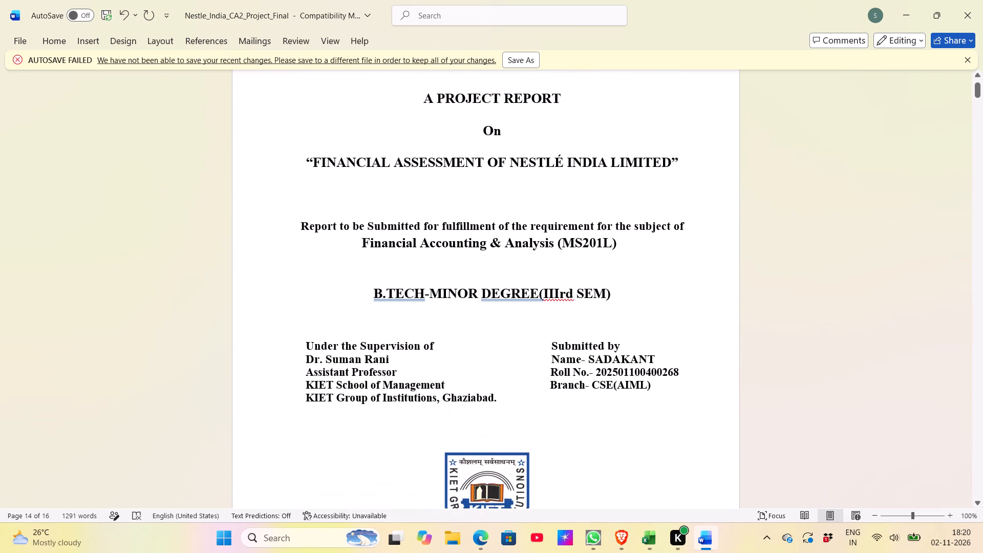
Open the Save As dialog to save the report to a different file.
click(519, 62)
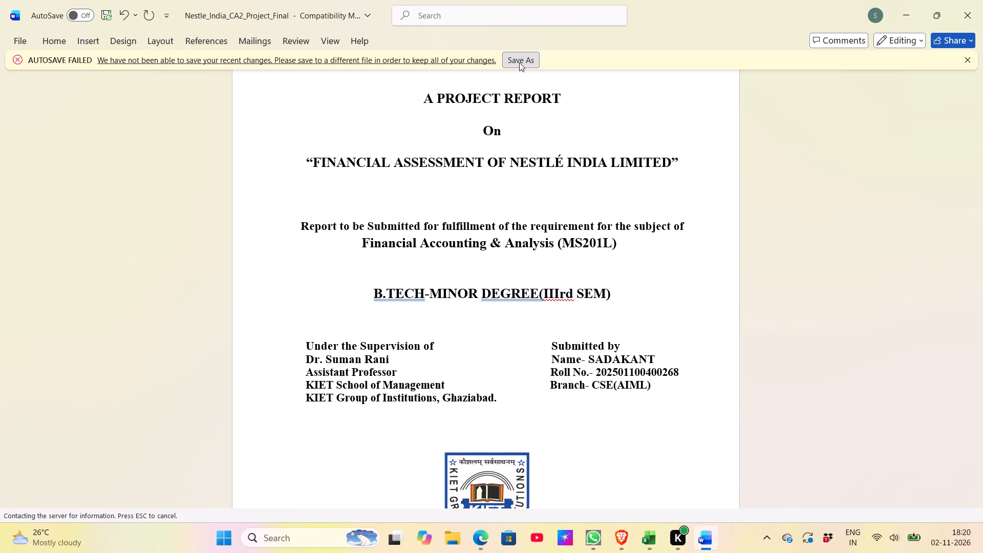
click(519, 62)
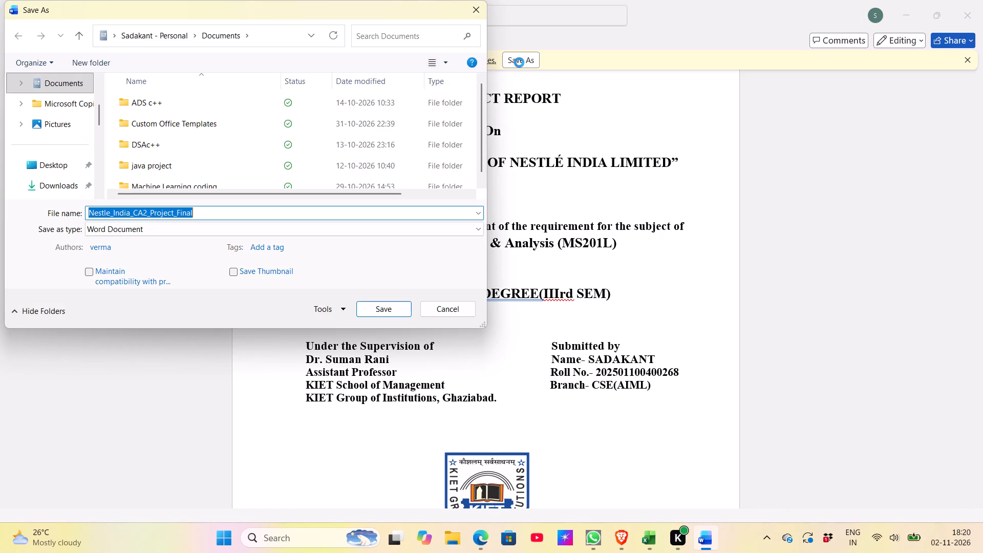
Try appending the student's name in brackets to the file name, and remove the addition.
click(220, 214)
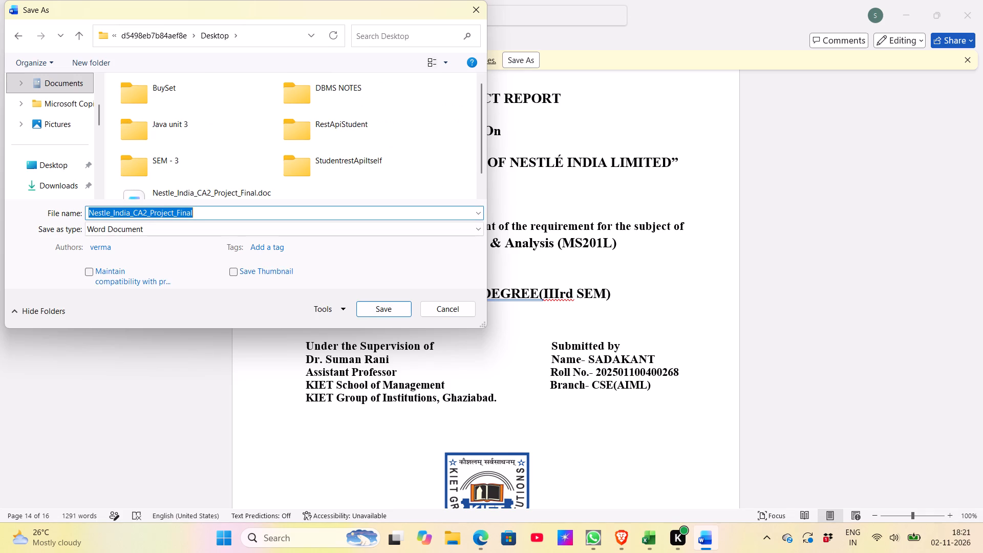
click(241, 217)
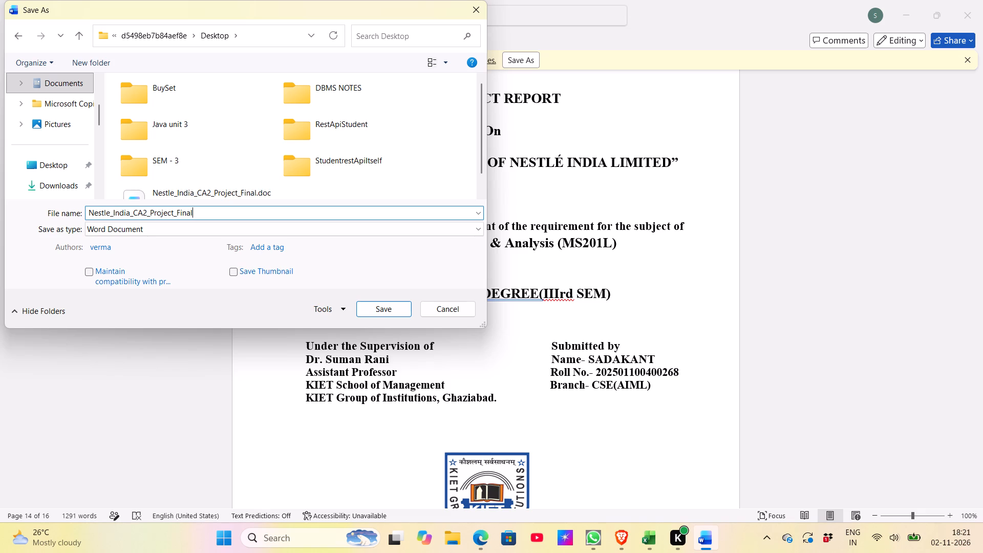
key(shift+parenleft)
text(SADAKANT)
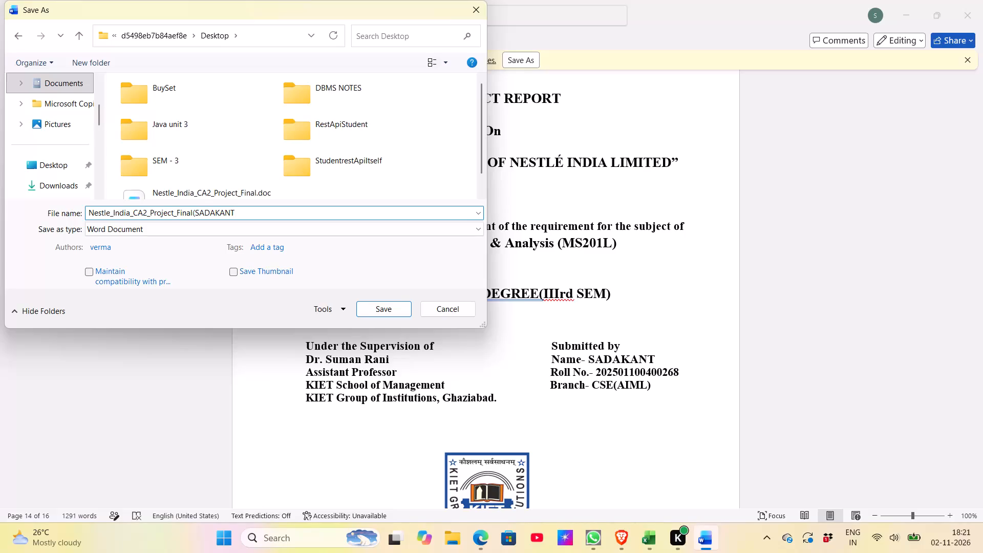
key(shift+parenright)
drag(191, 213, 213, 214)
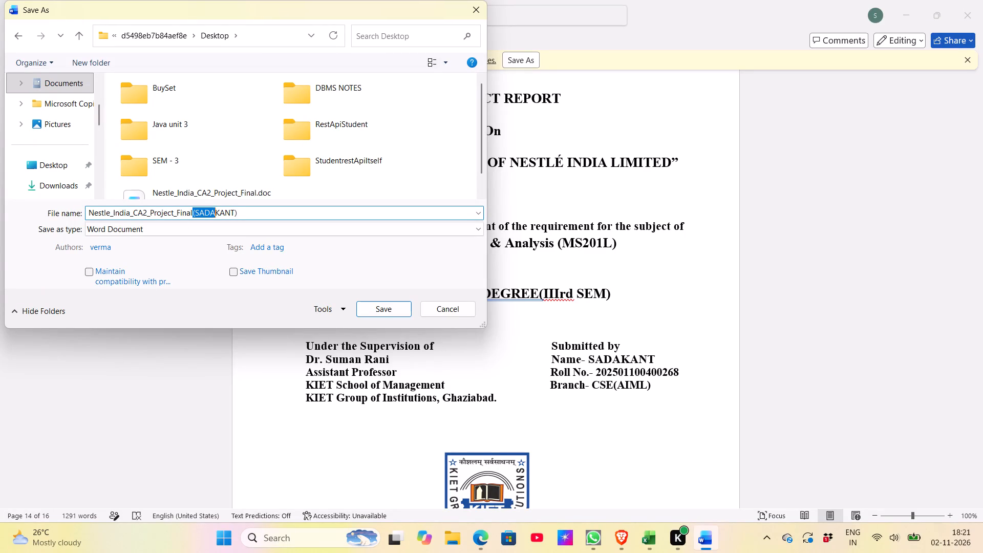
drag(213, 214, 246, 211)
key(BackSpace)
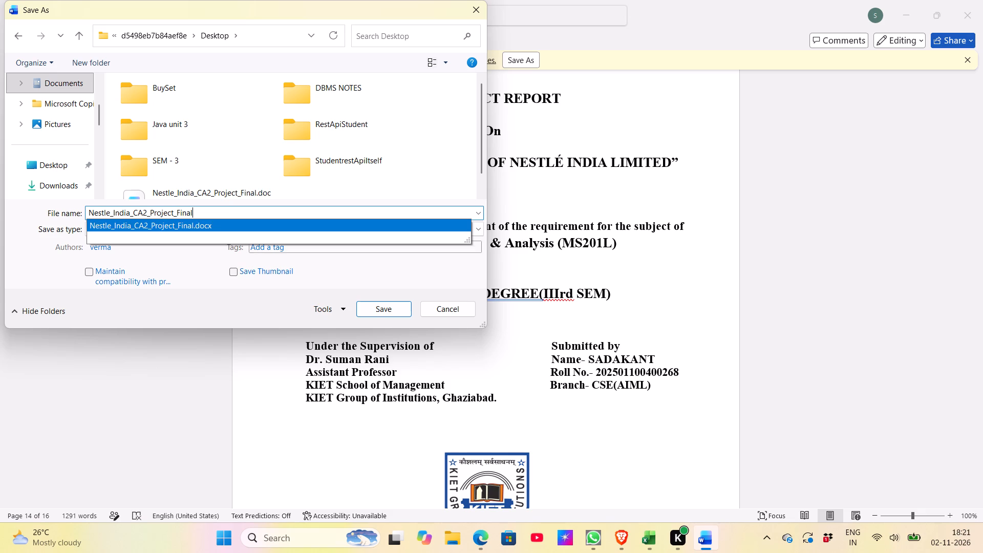
Save the report to the Desktop as a Word Document named Nestle_India_CA2_Project_Final, replacing the existing file.
click(383, 307)
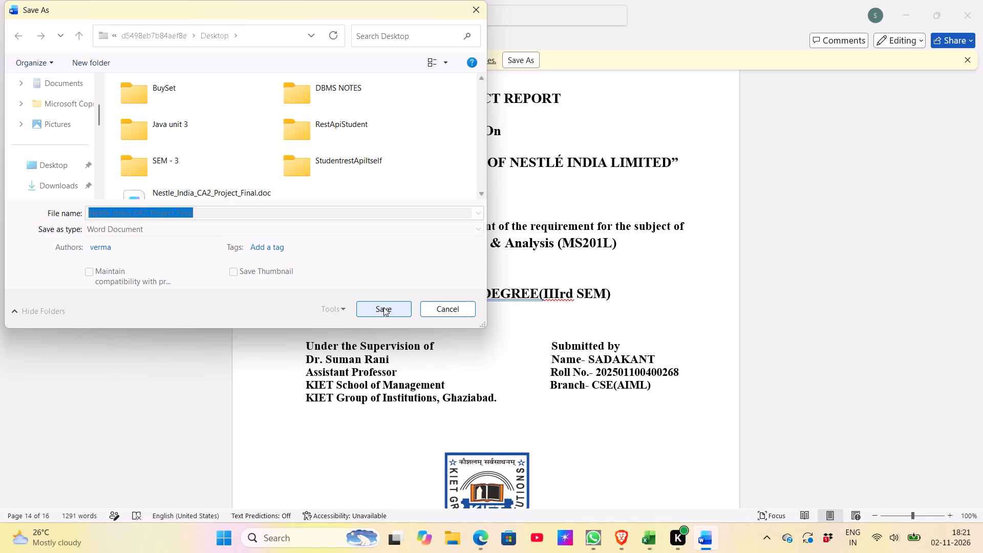
right_click(383, 307)
click(393, 311)
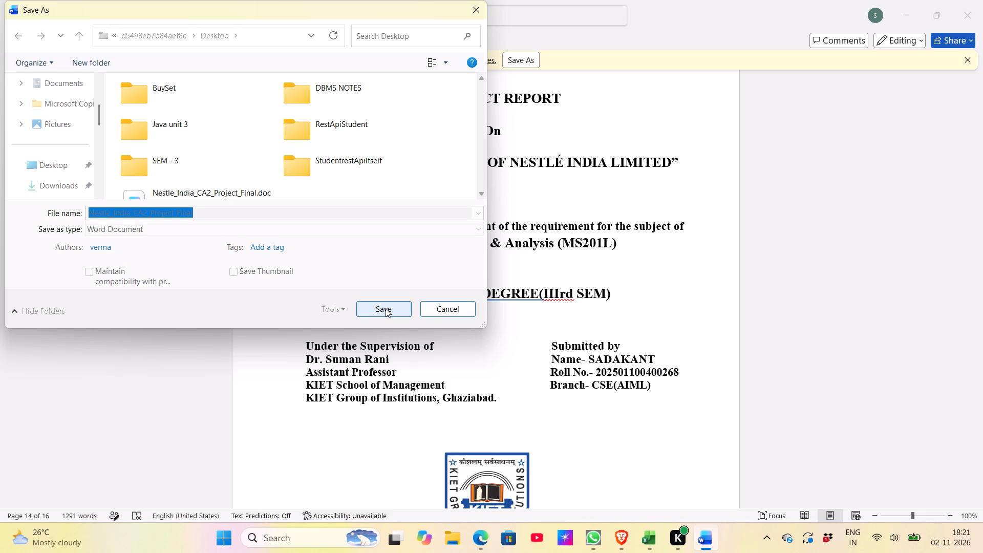
click(386, 308)
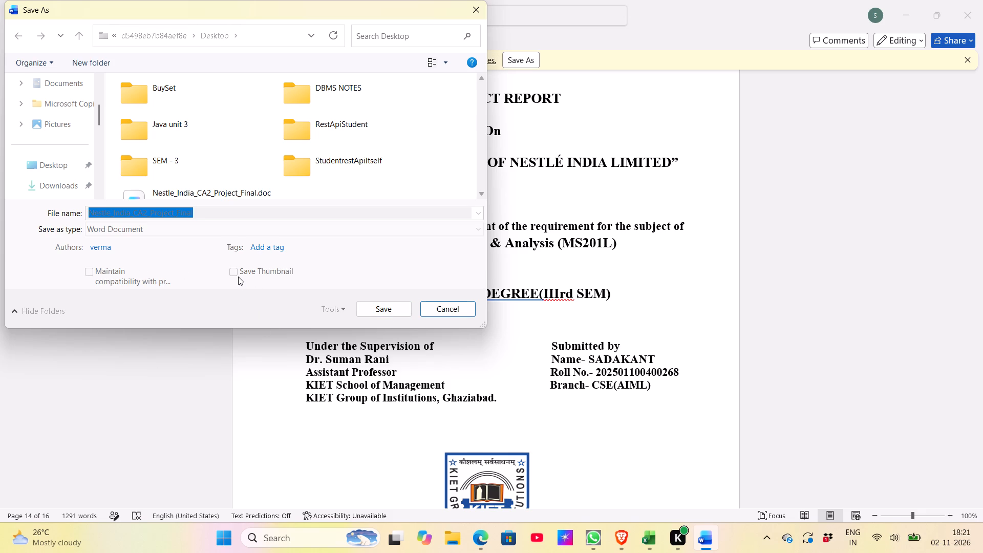
click(89, 271)
click(96, 272)
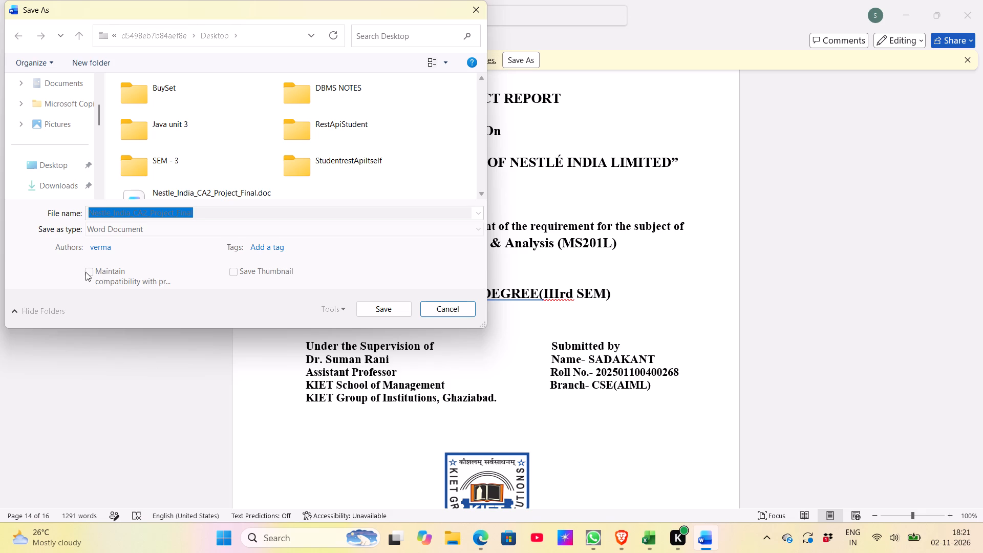
click(90, 272)
click(287, 201)
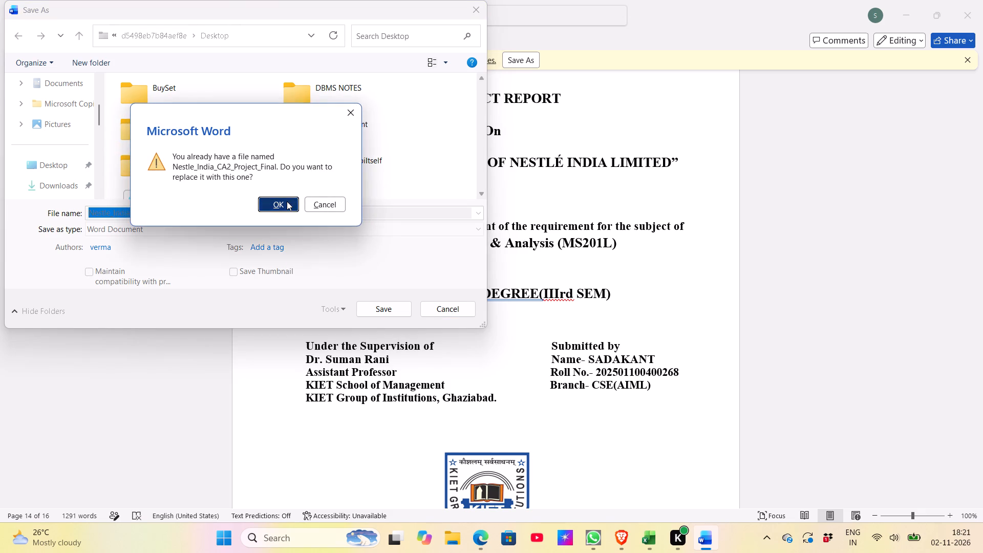
click(95, 272)
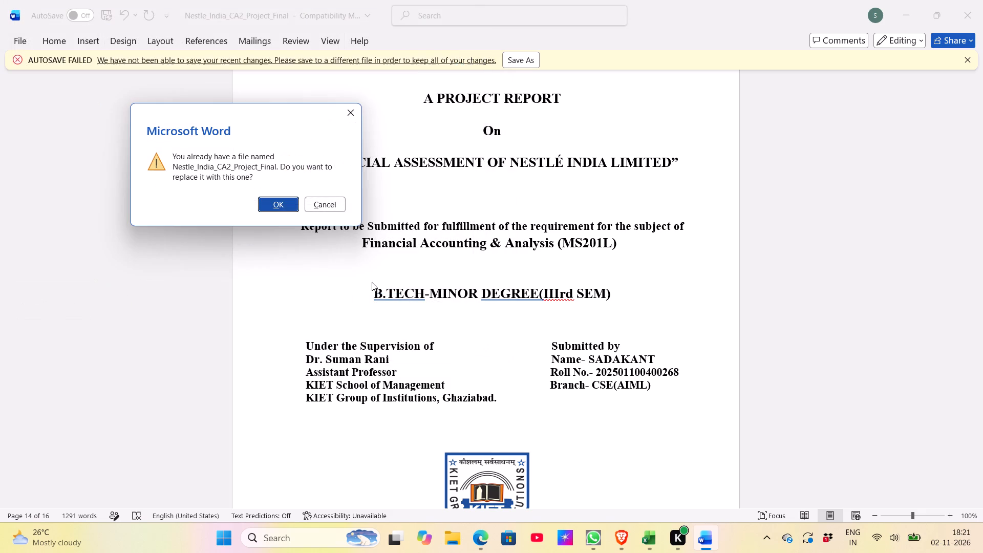
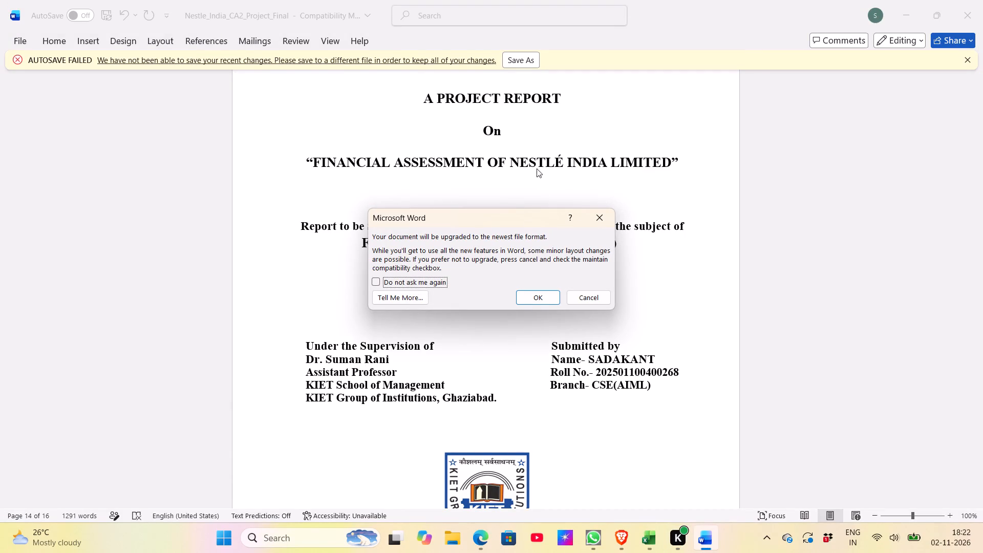
Accept upgrading the document to the newest file format to complete the save.
click(544, 295)
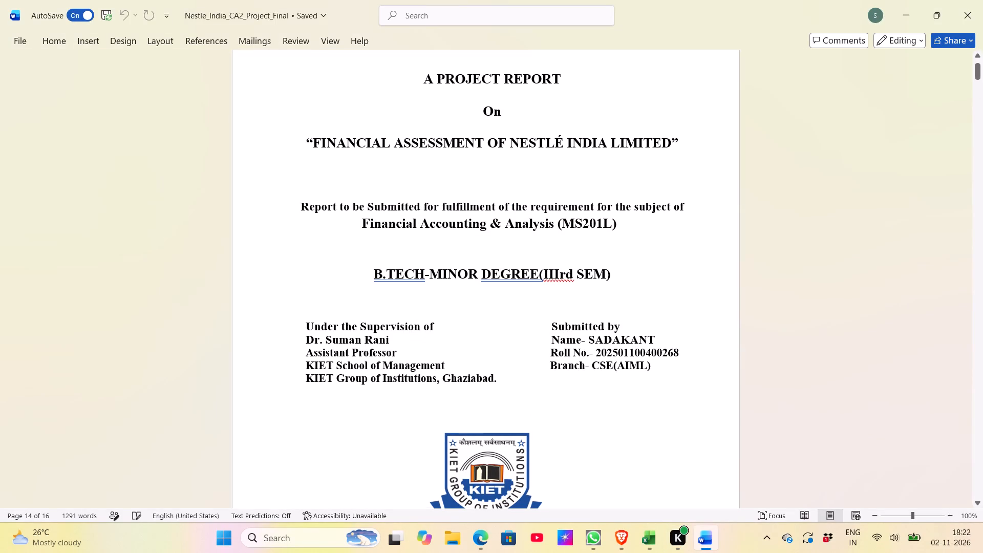
Review the saved report from the cover page through Chapters 1 to 5 to the final page, checking headings, tables and charts.
scroll(450, 105, down, 1)
scroll(450, 105, up, 1)
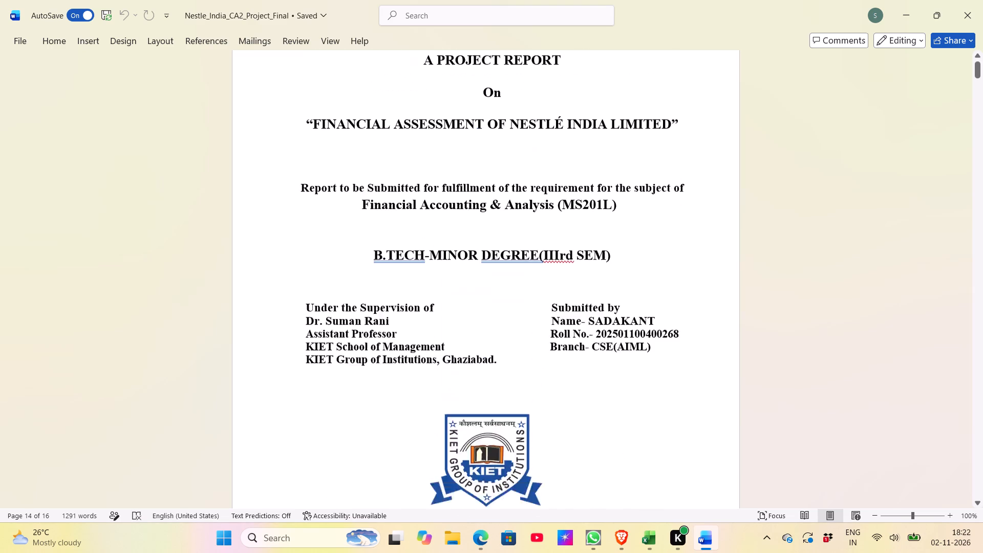
scroll(450, 105, up, 1)
scroll(450, 105, down, 8)
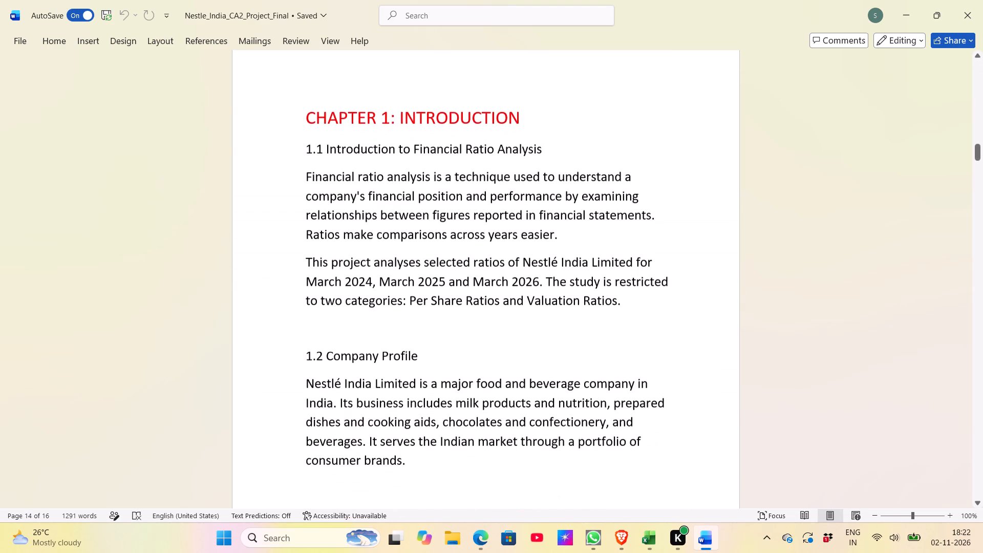
scroll(450, 105, down, 4)
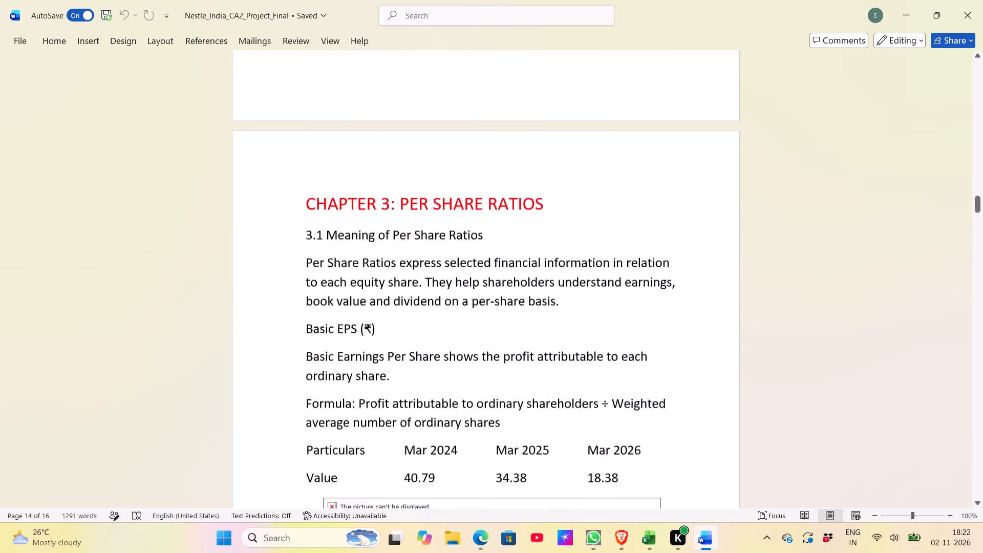
scroll(450, 105, down, 4)
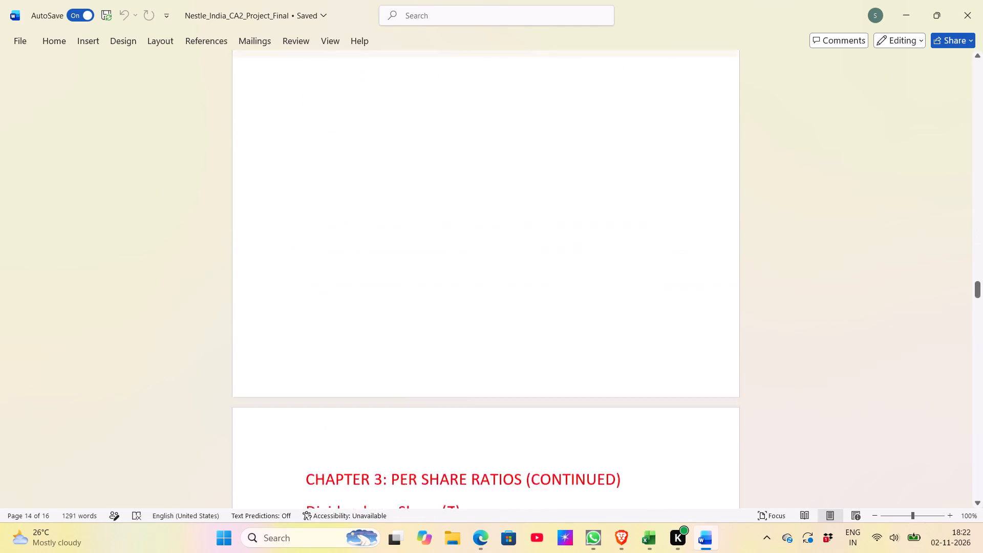
scroll(450, 105, down, 1)
scroll(450, 105, up, 5)
scroll(450, 105, down, 1)
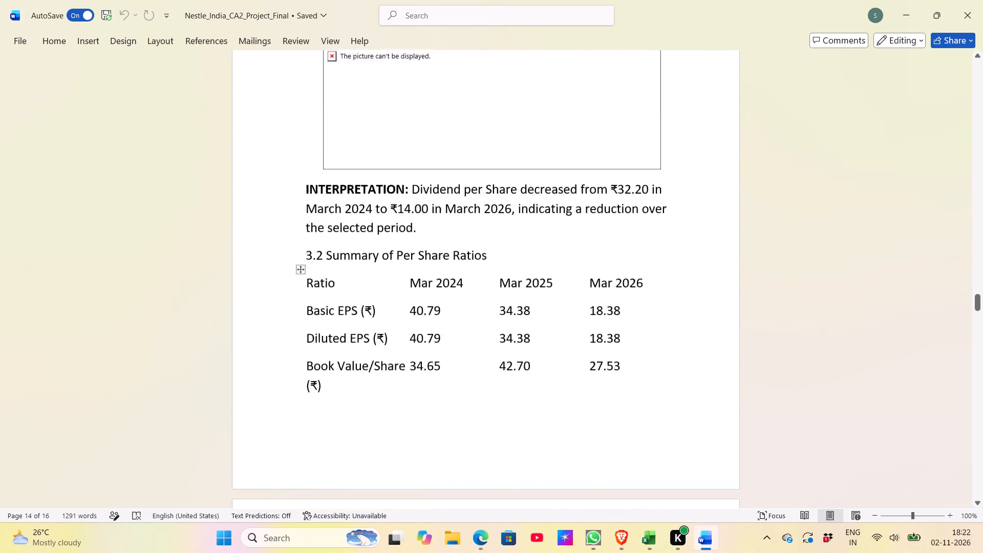
scroll(450, 105, down, 3)
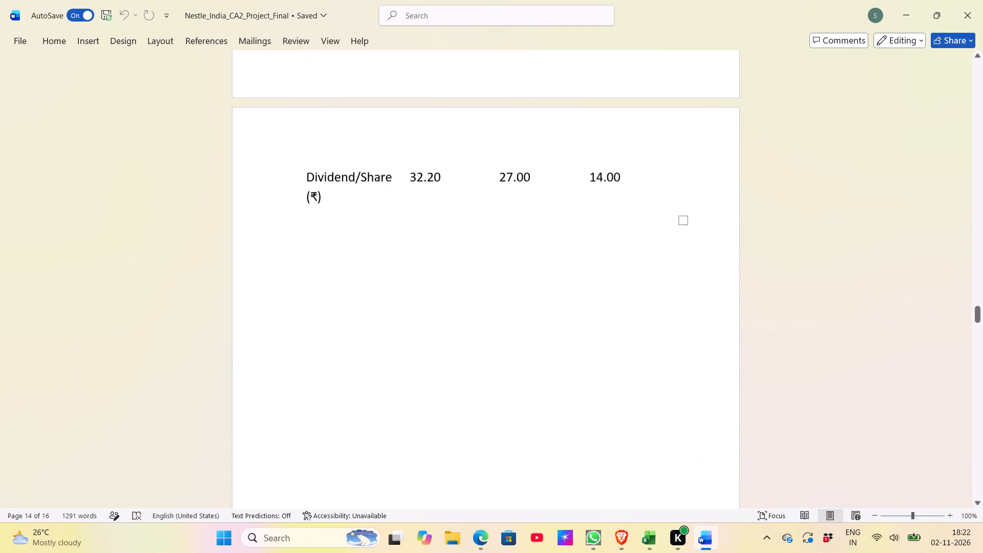
scroll(450, 105, down, 11)
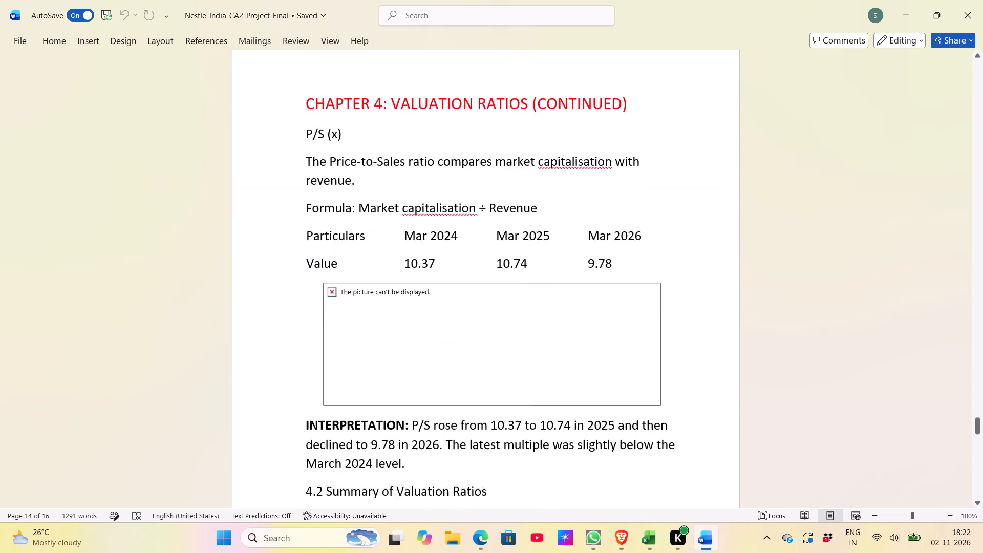
scroll(450, 105, down, 4)
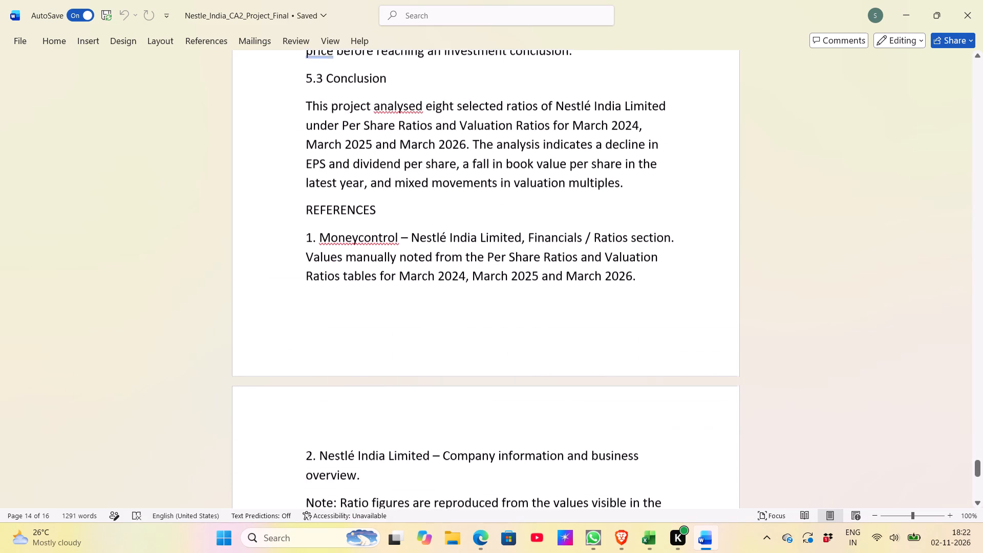
scroll(450, 105, down, 3)
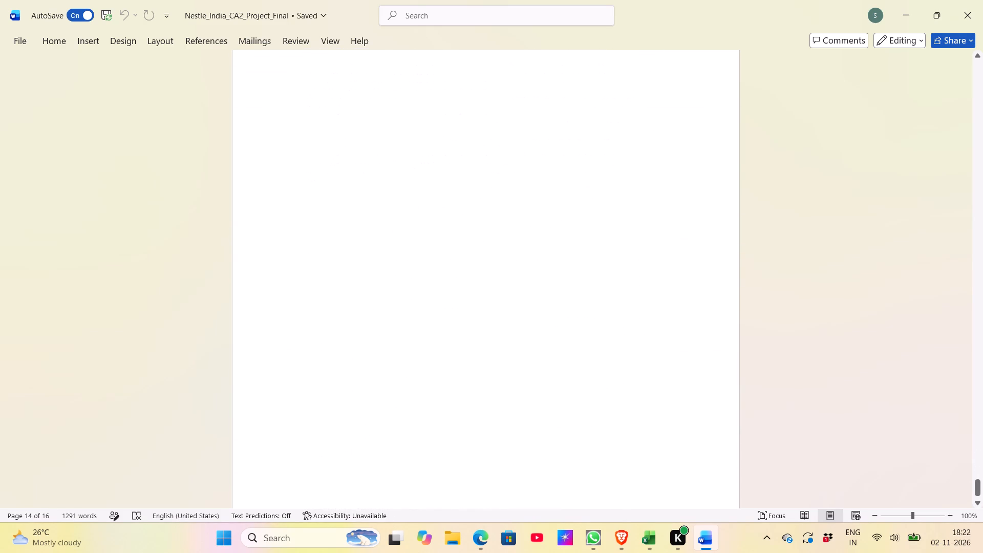
Recheck the closing pages of the report around the references and the note.
scroll(450, 105, up, 1)
scroll(450, 105, down, 2)
scroll(450, 105, up, 6)
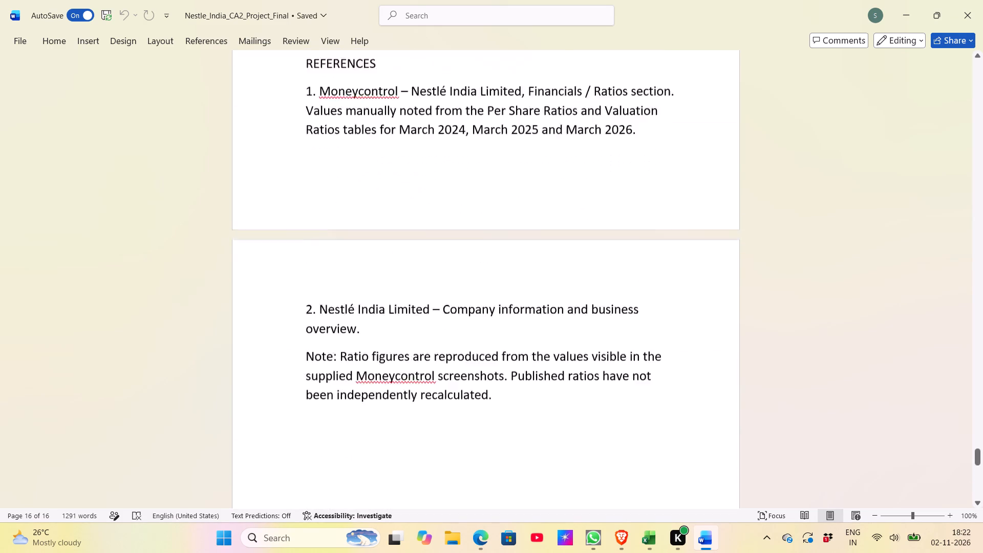
scroll(450, 105, up, 11)
scroll(450, 105, down, 20)
scroll(450, 105, down, 20)
scroll(450, 105, down, 5)
scroll(450, 105, up, 3)
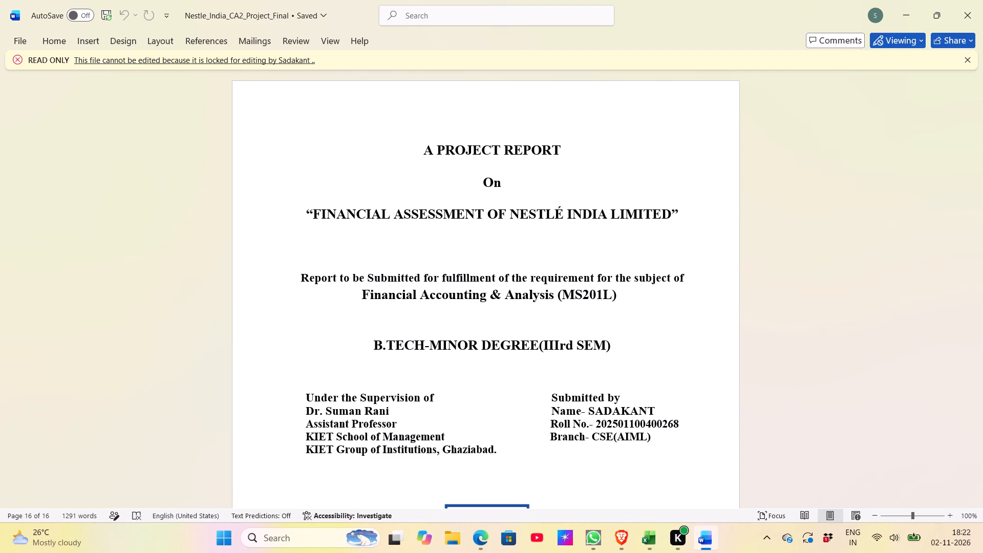
Check the file name and location details of the read-only report.
click(310, 16)
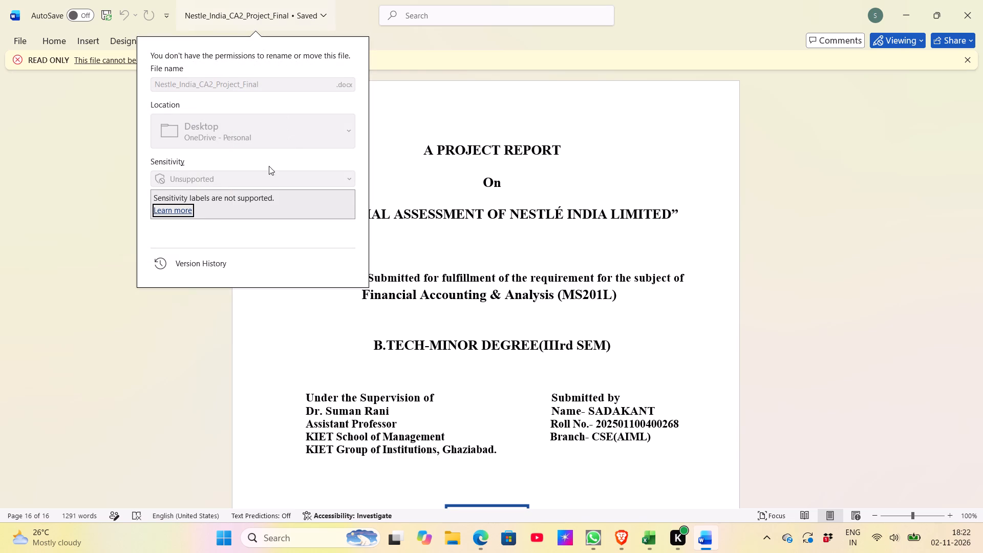
click(5, 247)
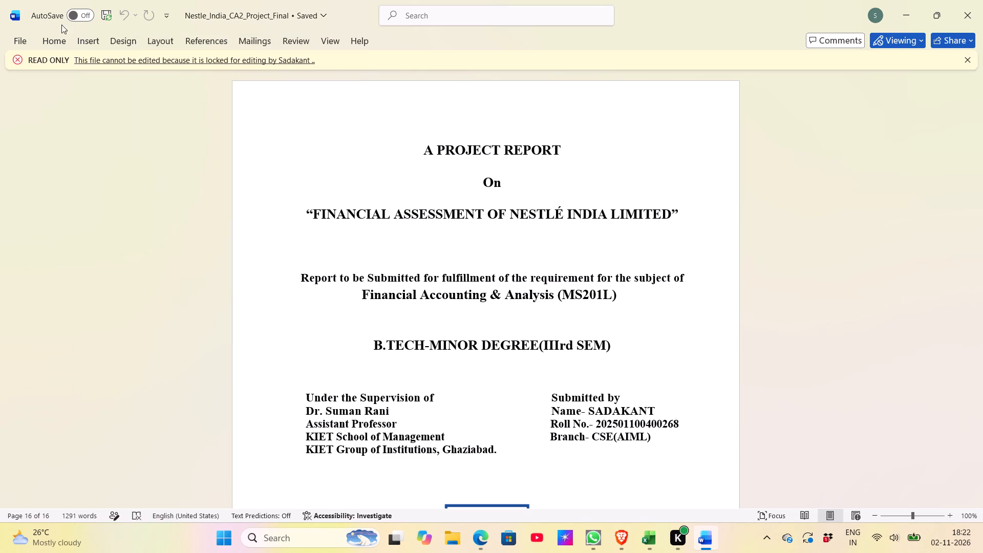
Try to save and refresh the read-only report.
click(106, 13)
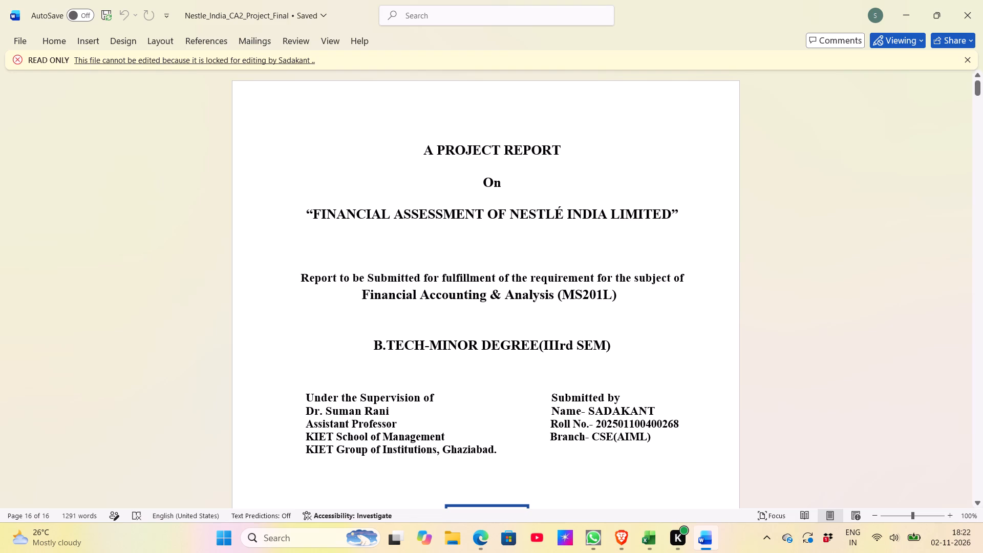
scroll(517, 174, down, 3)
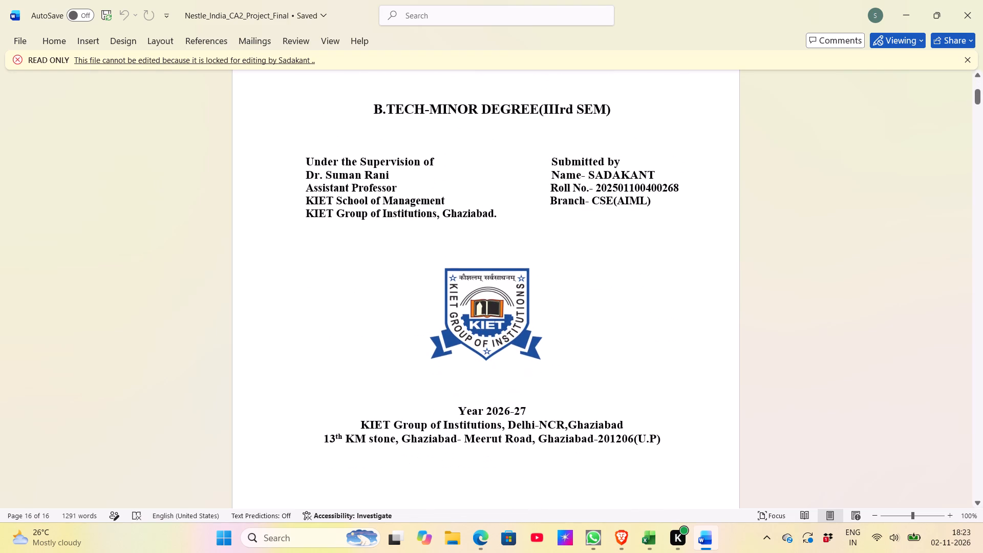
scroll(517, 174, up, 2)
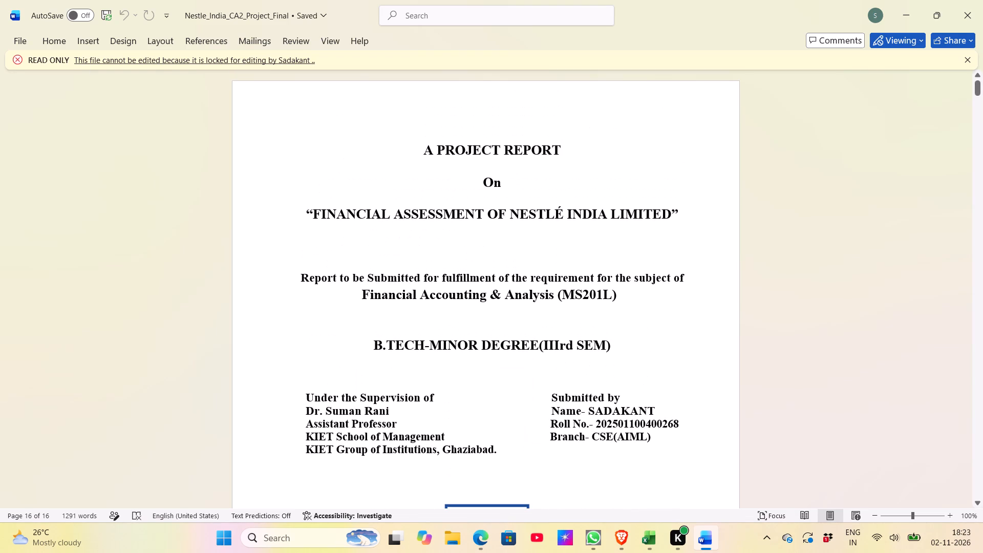
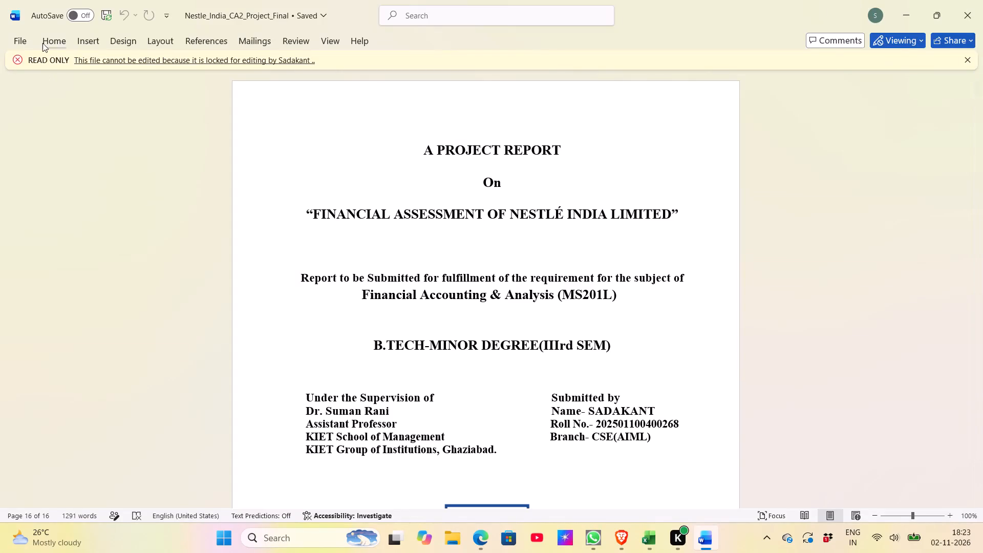
Reopen Nestle_India_CA2_Project_Final from the recent documents.
click(19, 38)
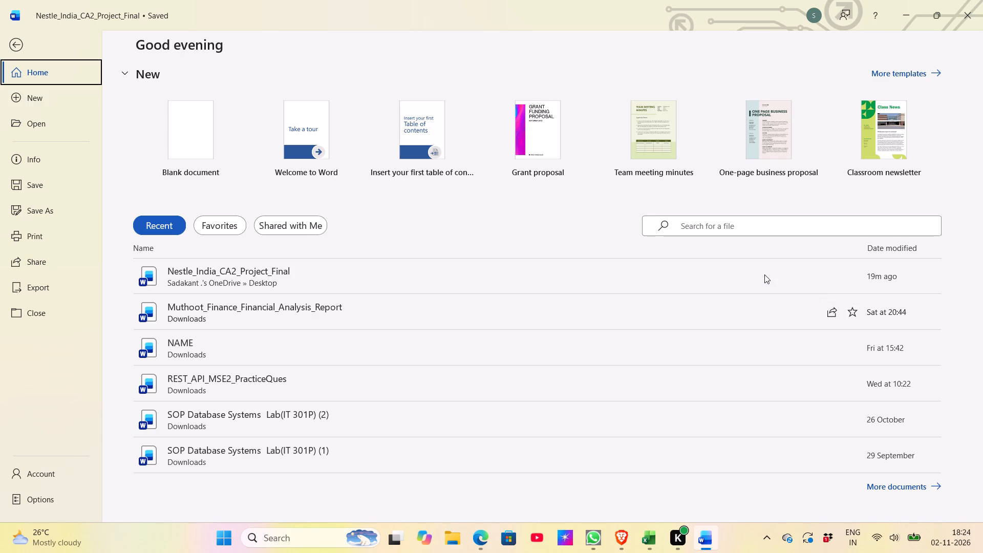
right_click(638, 279)
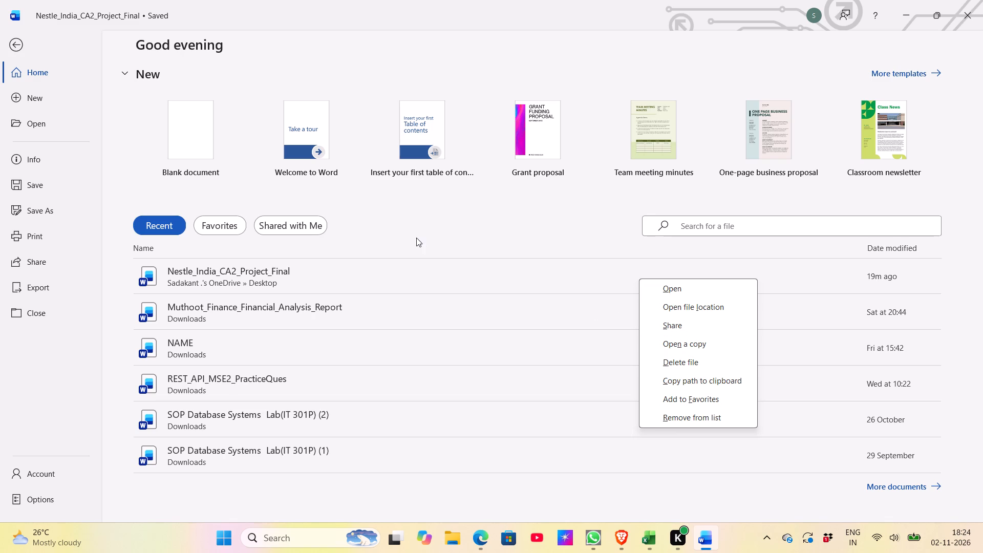
click(487, 229)
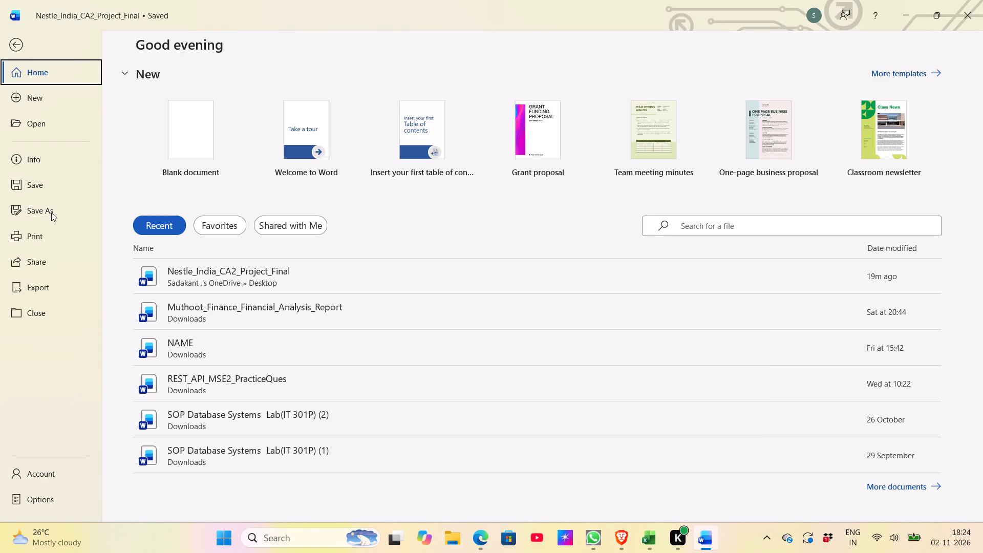
click(332, 283)
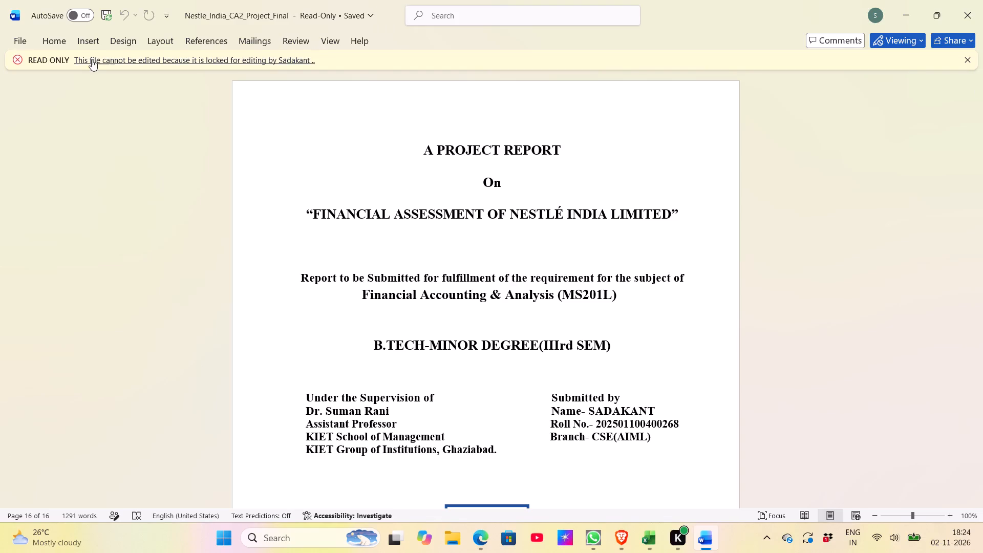
Save the report as Word document Nestle_India_CA2_Project_Final in the OneDrive Desktop folder, replacing the existing file.
click(22, 38)
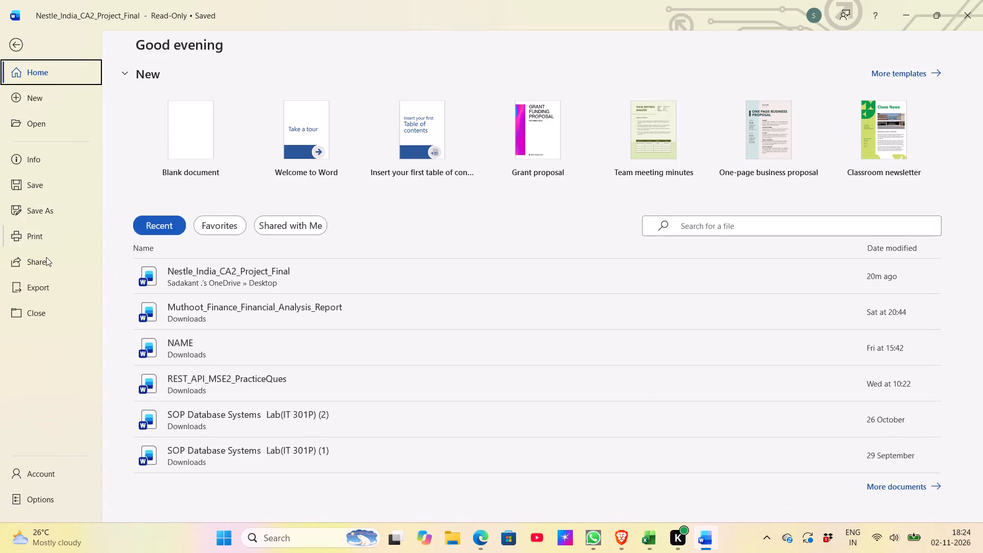
click(45, 209)
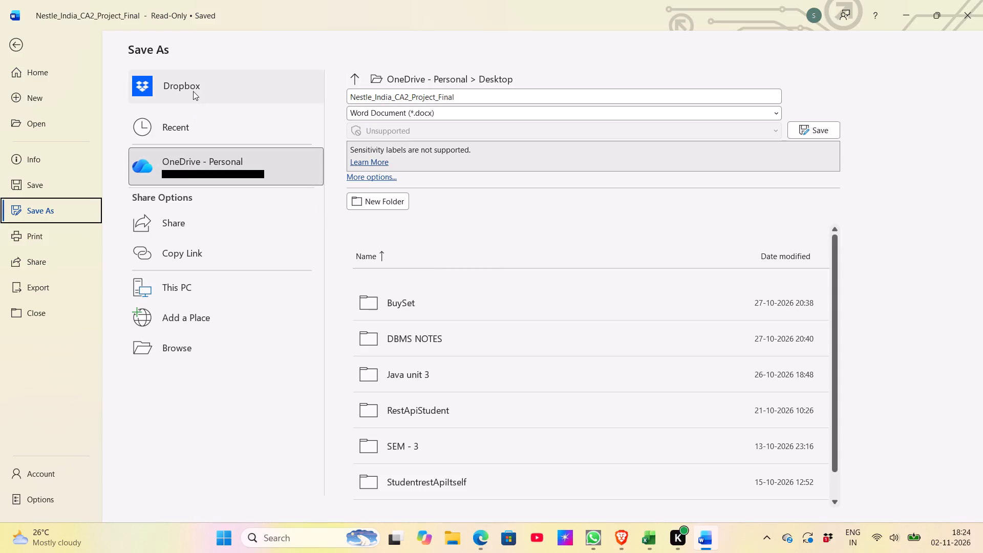
click(823, 129)
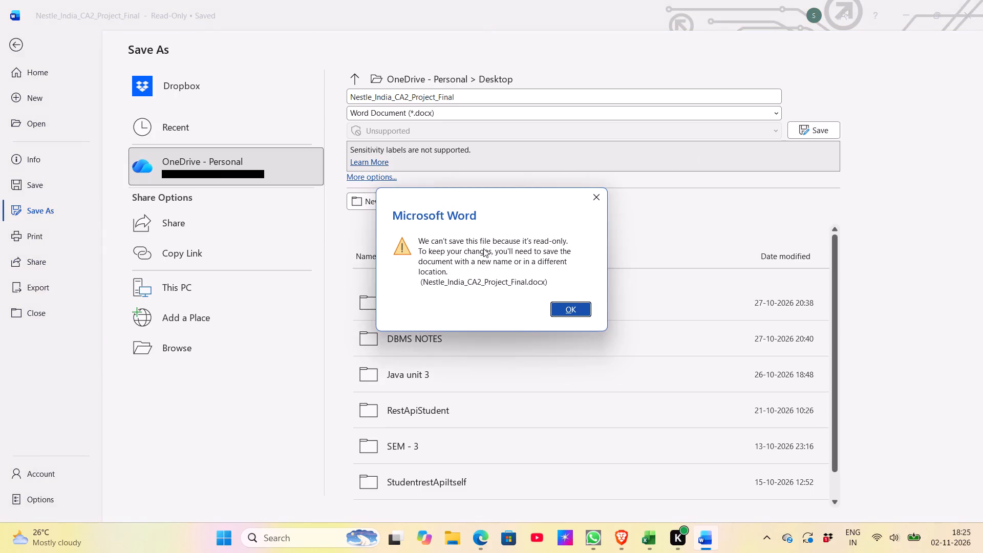
click(572, 314)
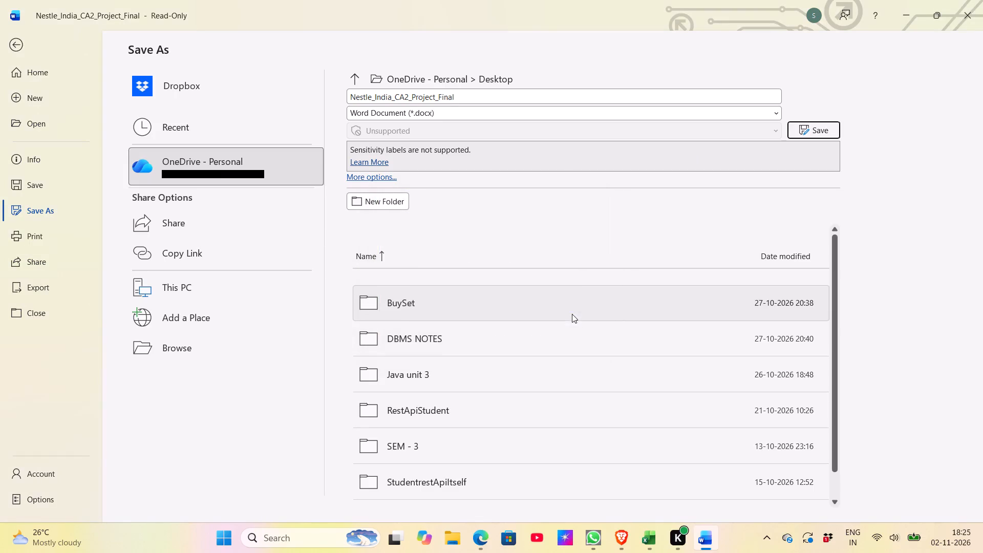
click(806, 131)
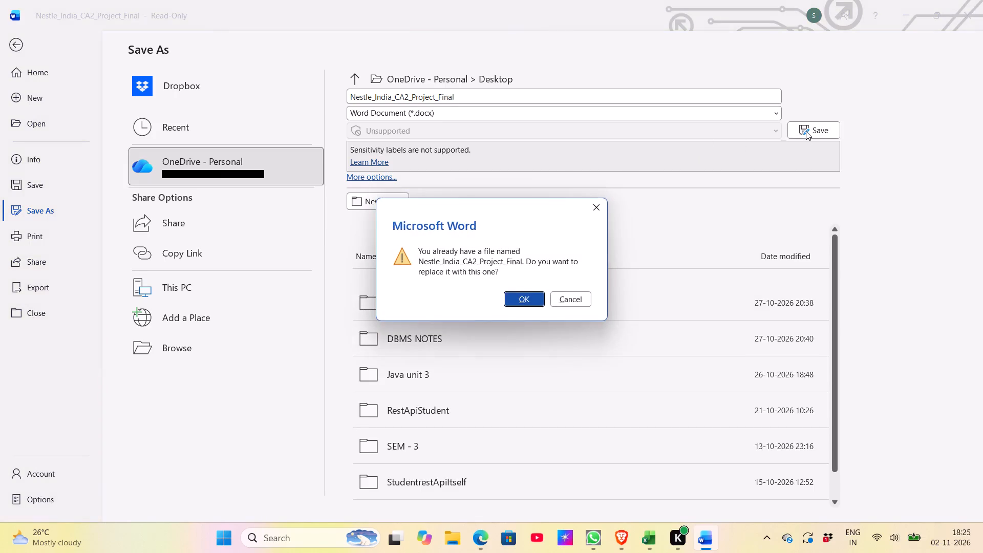
click(528, 296)
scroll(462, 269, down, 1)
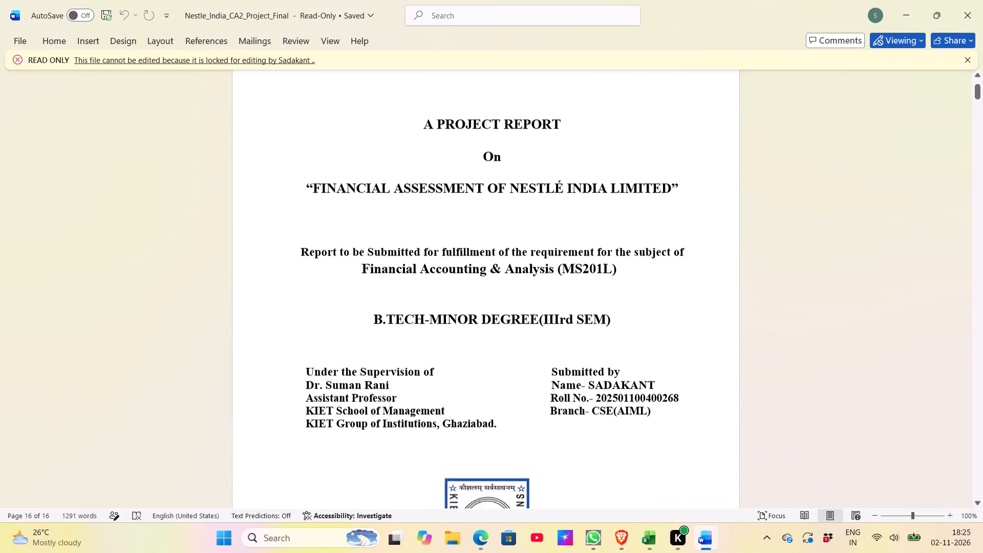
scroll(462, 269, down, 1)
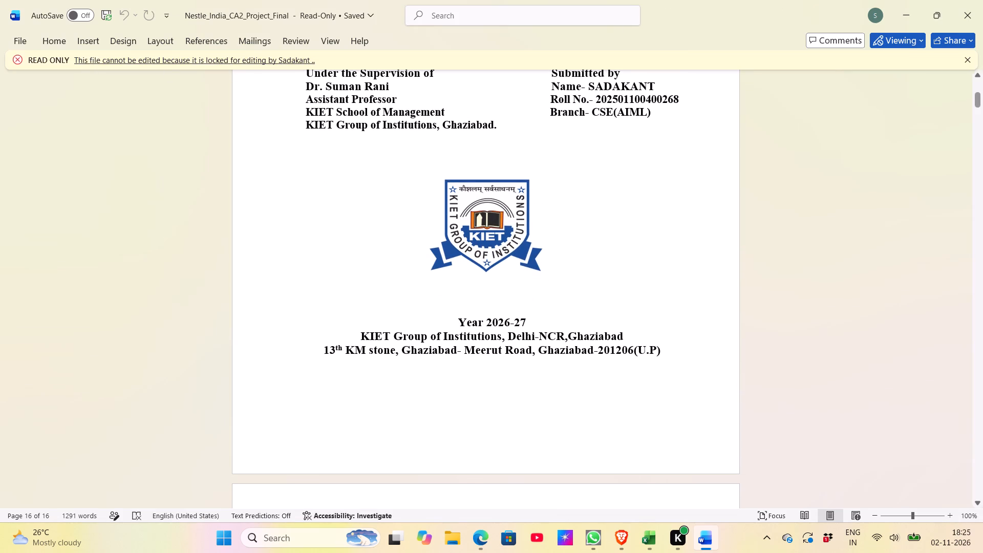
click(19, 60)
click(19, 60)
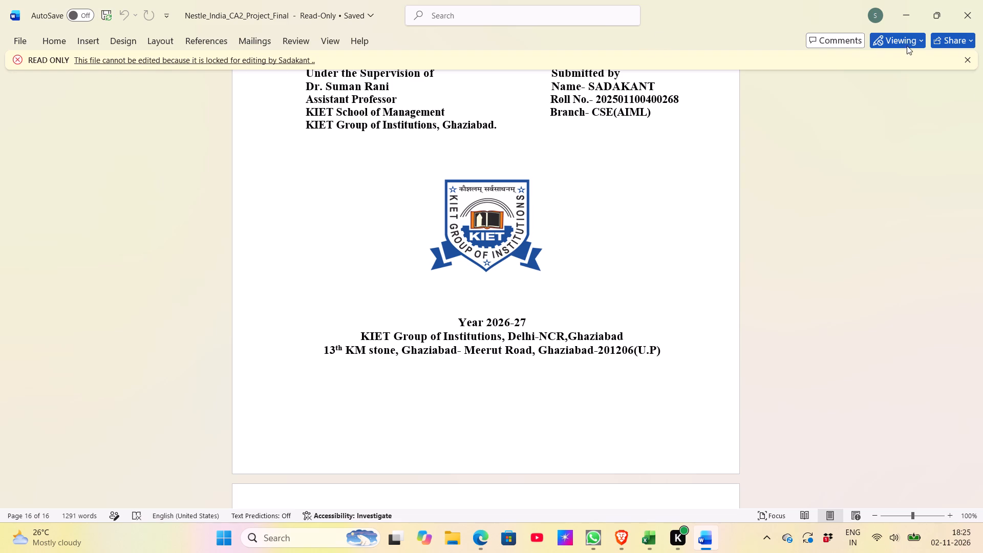
Start sharing the report document.
click(952, 39)
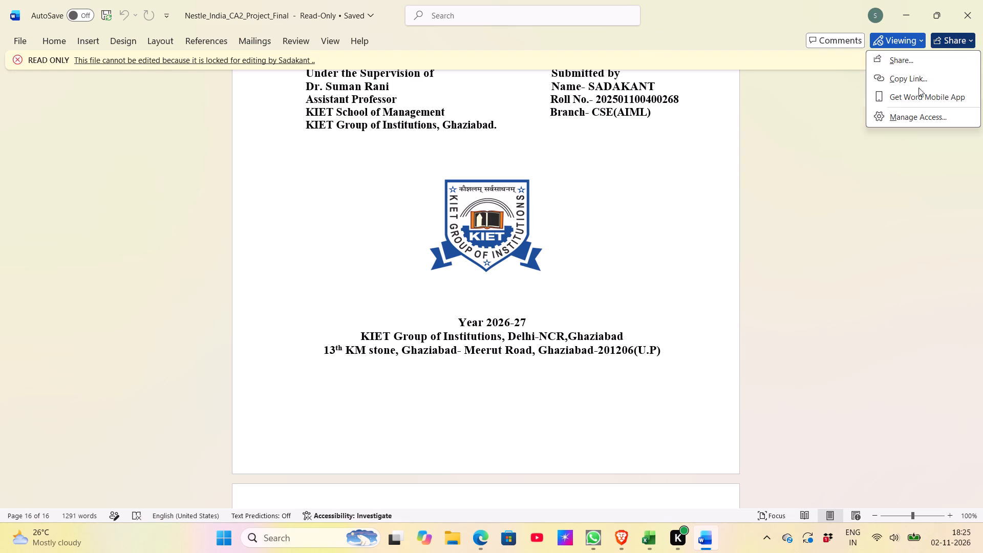
click(897, 60)
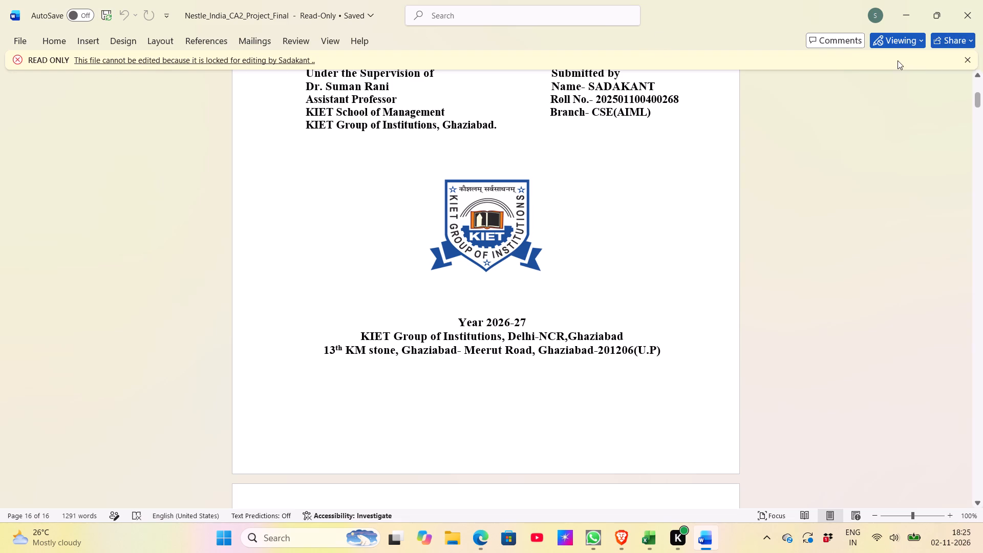
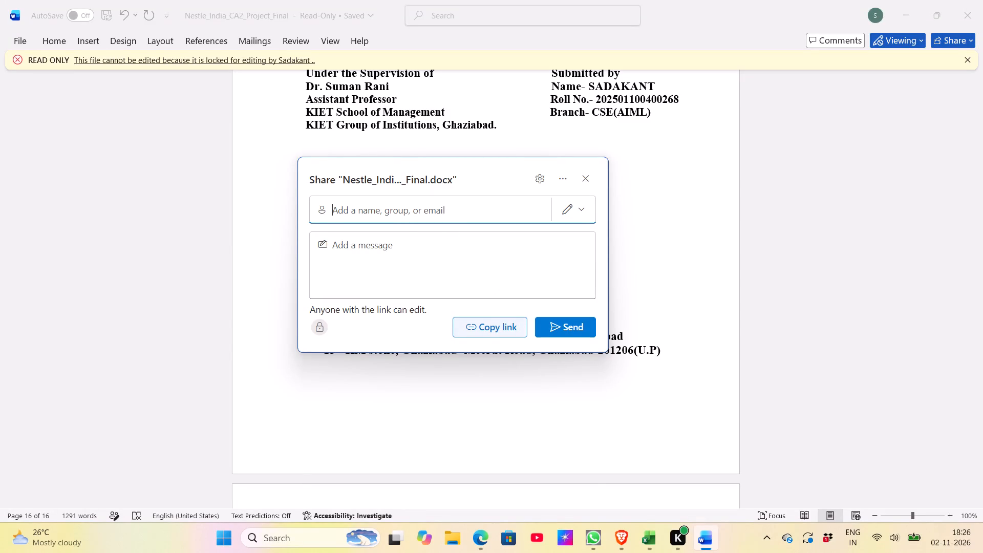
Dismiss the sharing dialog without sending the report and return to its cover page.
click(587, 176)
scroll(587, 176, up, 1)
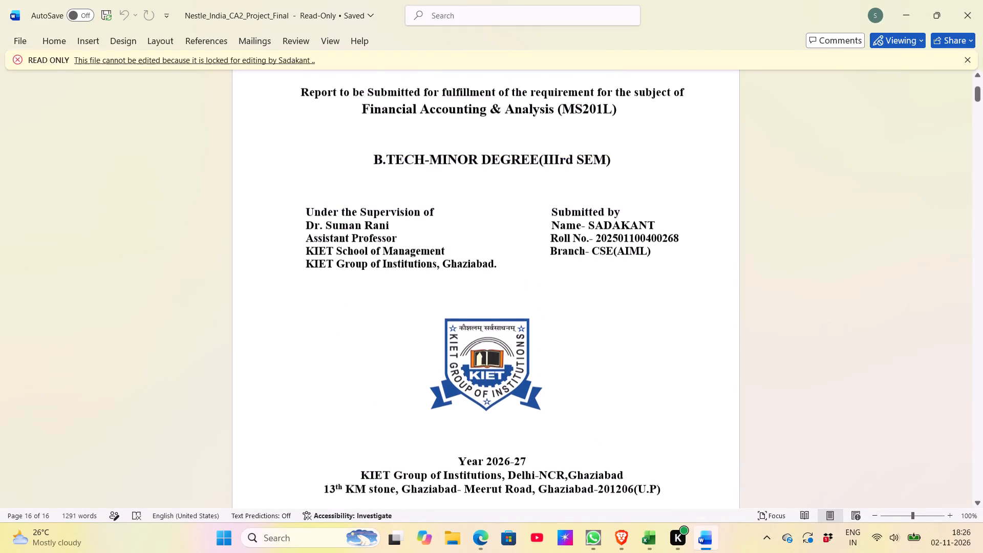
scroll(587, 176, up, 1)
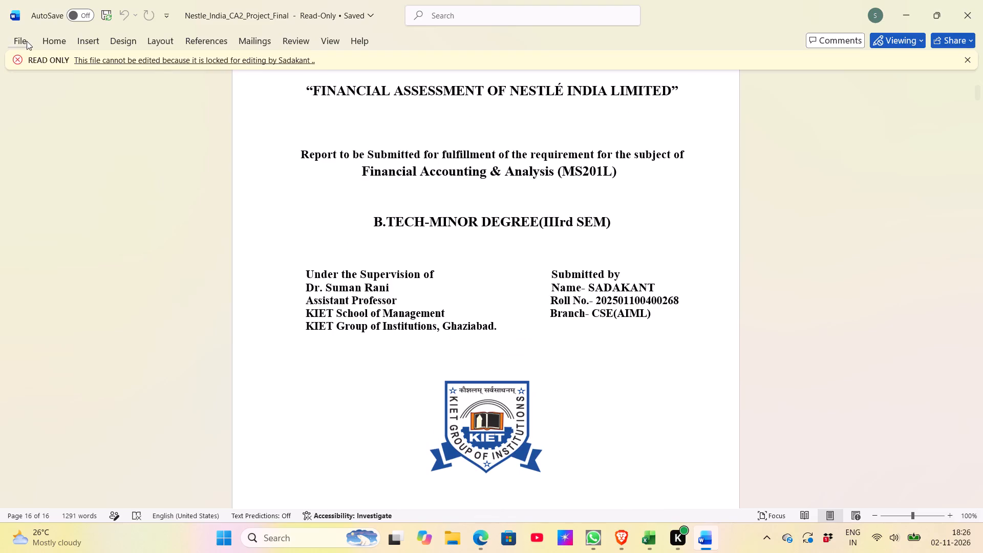
Open the Save As options for the Nestlé India project report.
click(27, 41)
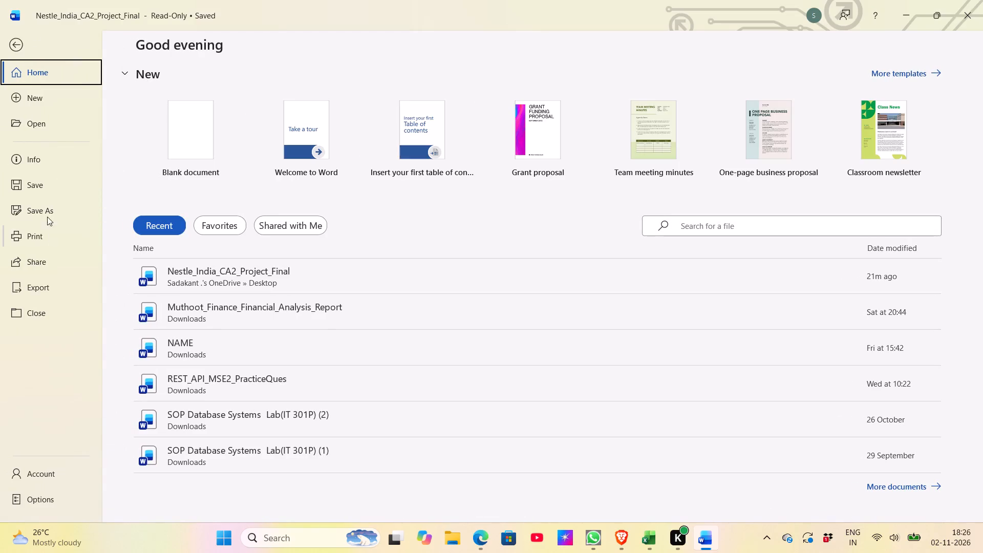
click(45, 210)
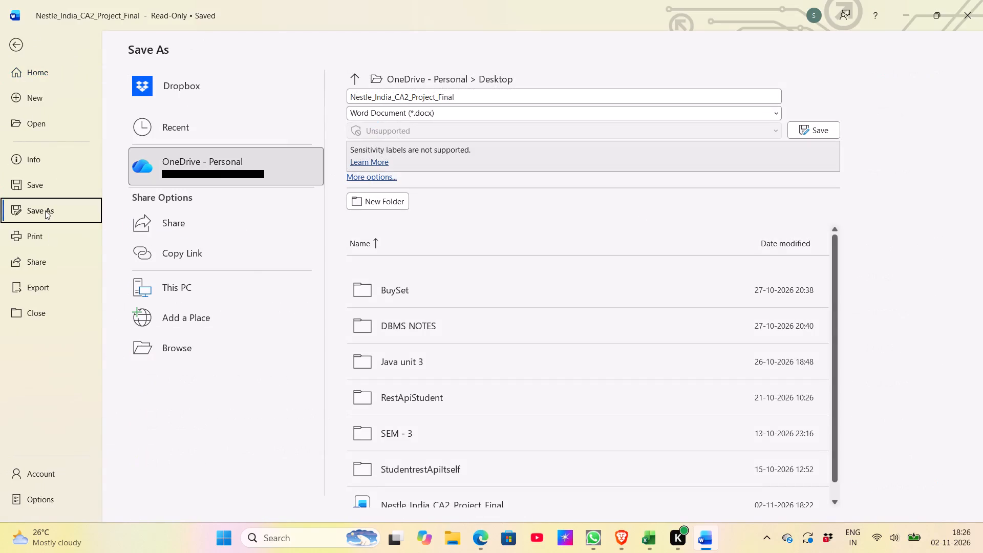
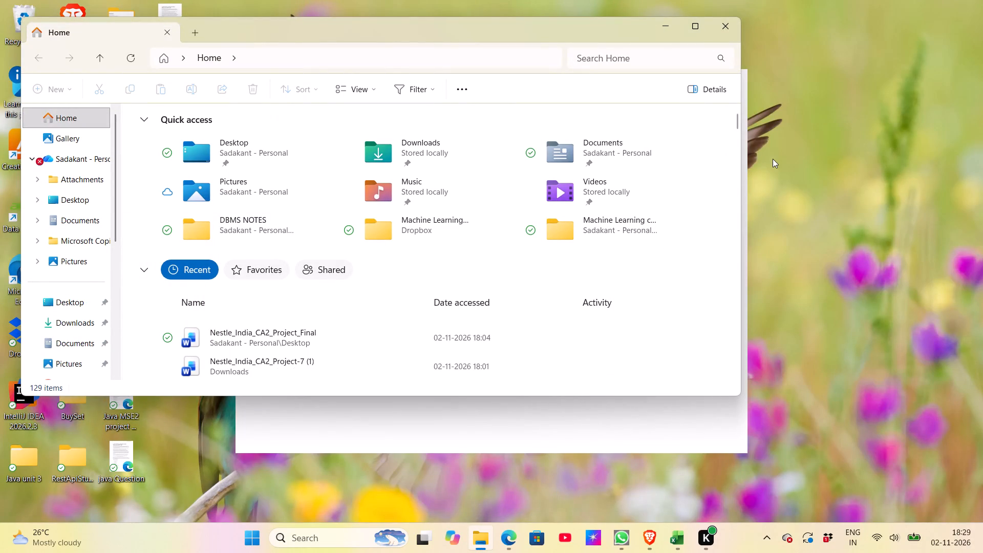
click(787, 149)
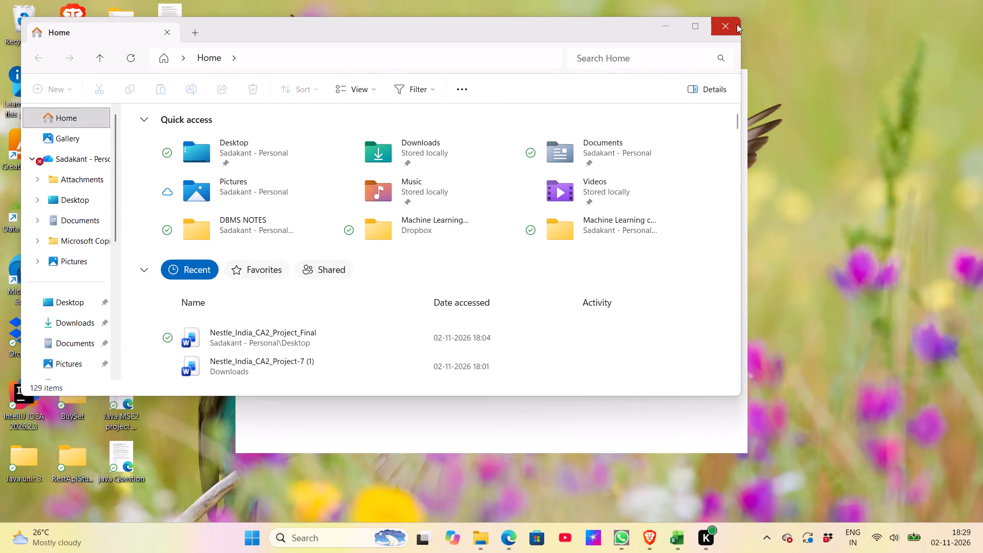
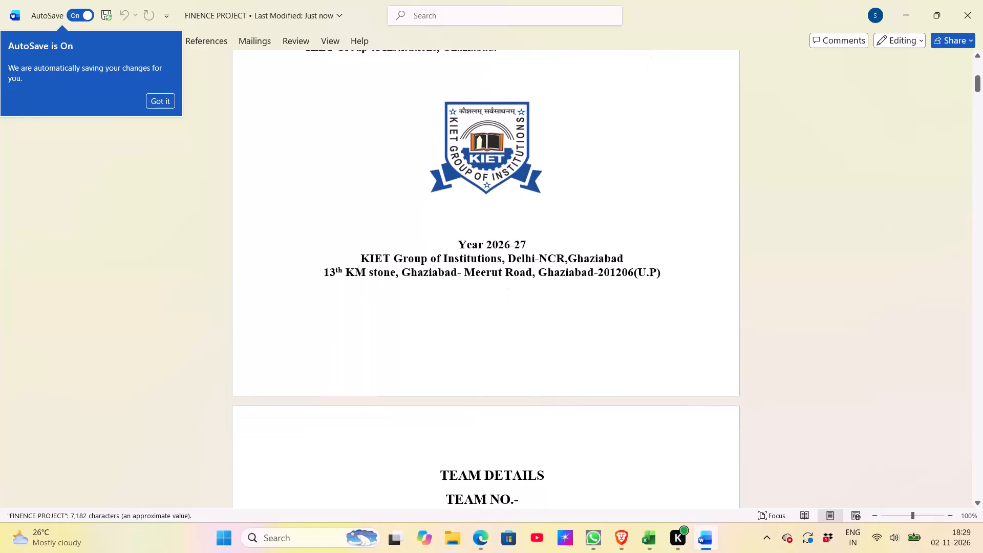
Review the whole FINENCE PROJECT report, from the cover page through the ratio chapters to the conclusion and references.
scroll(493, 231, down, 7)
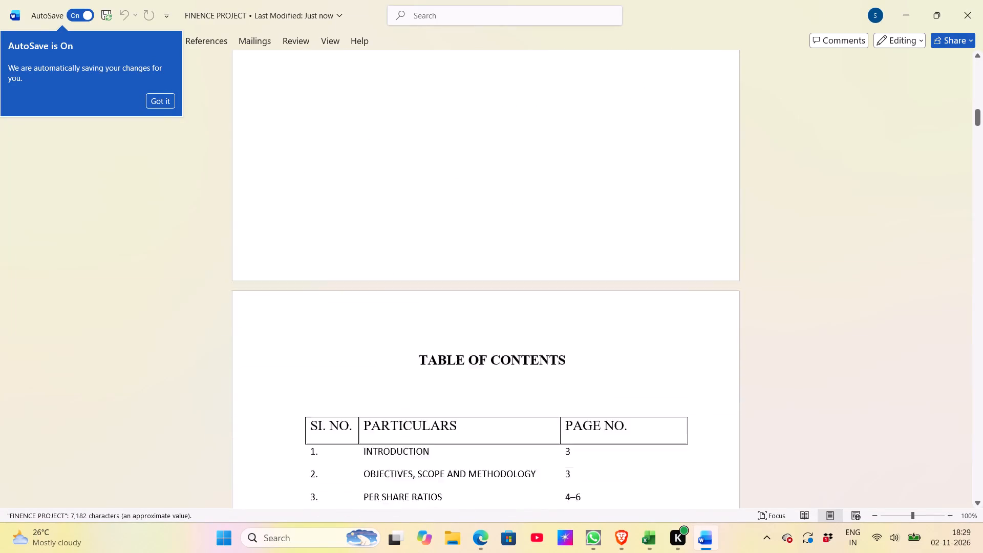
scroll(493, 231, down, 8)
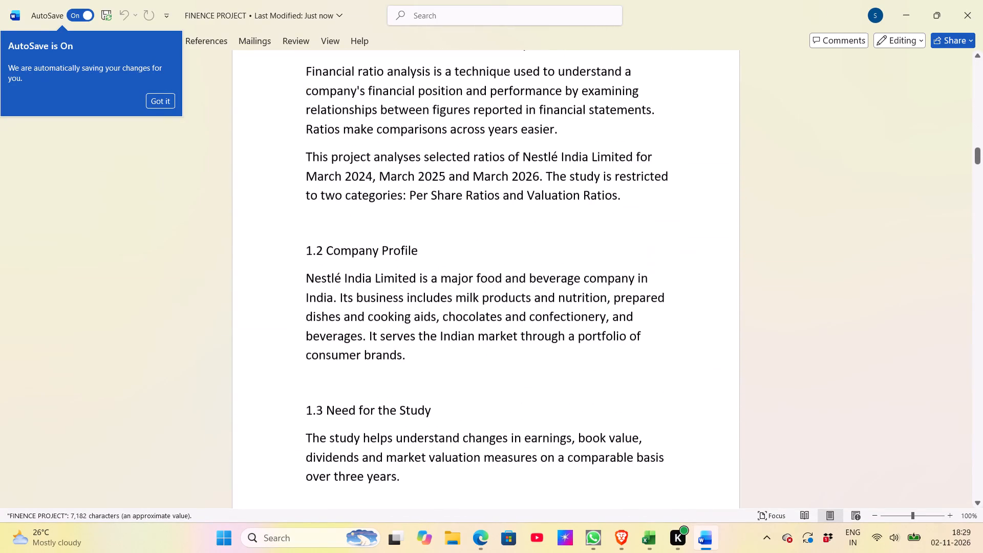
scroll(493, 231, down, 12)
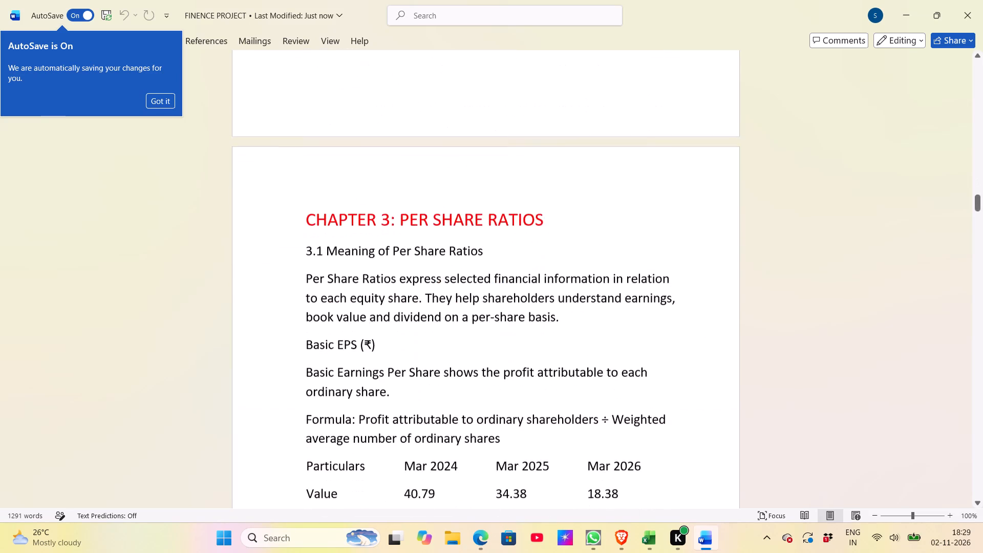
scroll(493, 231, down, 13)
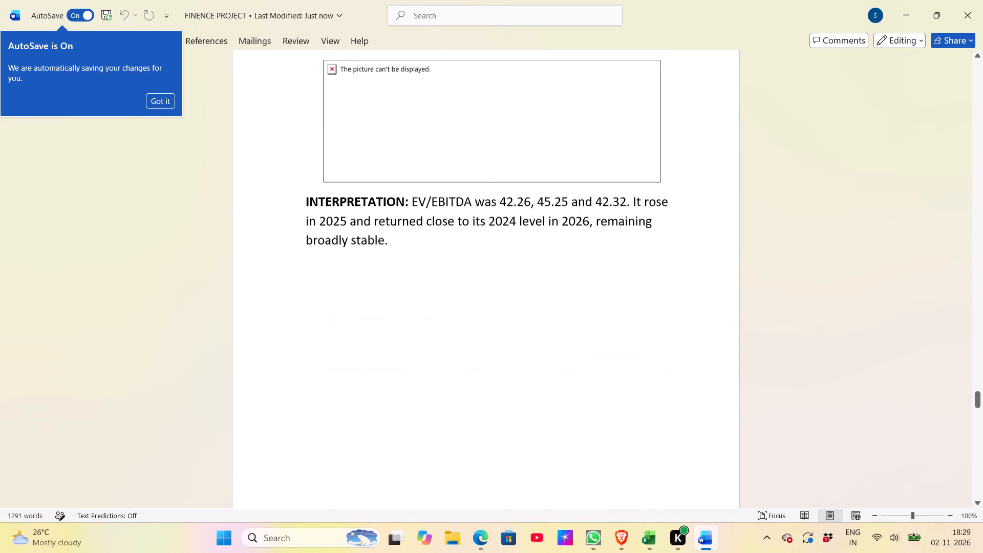
scroll(493, 231, down, 11)
scroll(493, 231, up, 12)
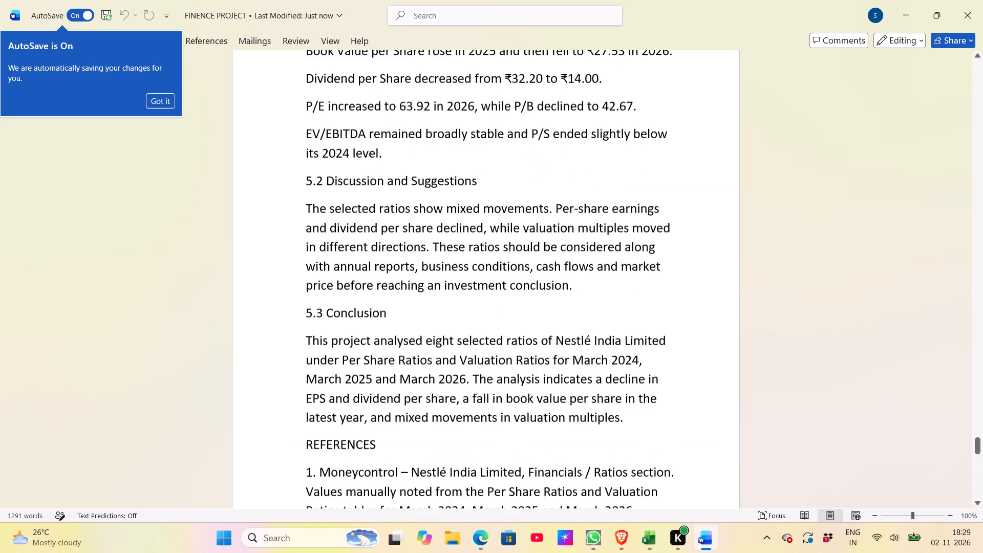
scroll(493, 231, up, 20)
scroll(493, 231, up, 2)
scroll(493, 231, up, 20)
scroll(493, 231, up, 3)
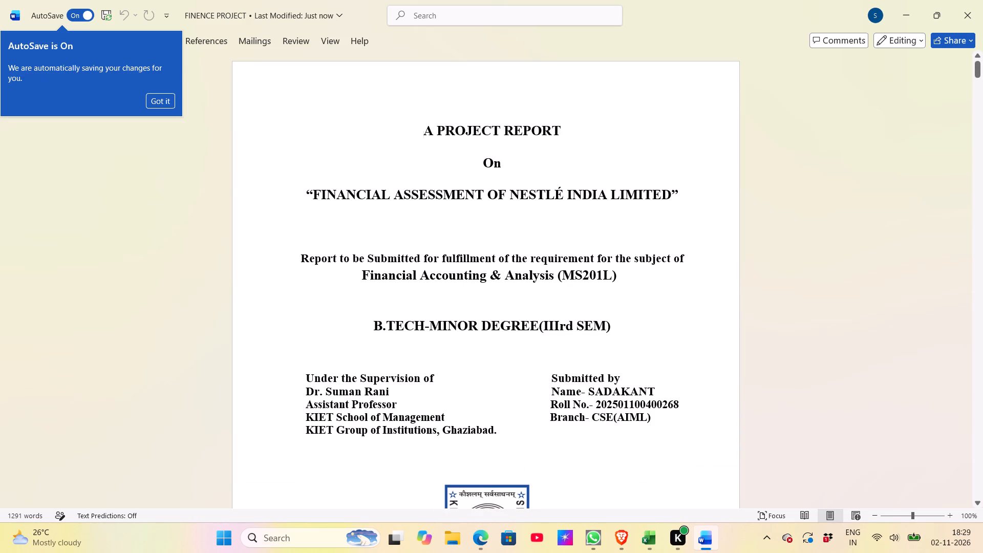
Recheck the report's opening pages: the cover, team details, table of contents and the start of Chapter 1.
scroll(493, 231, down, 2)
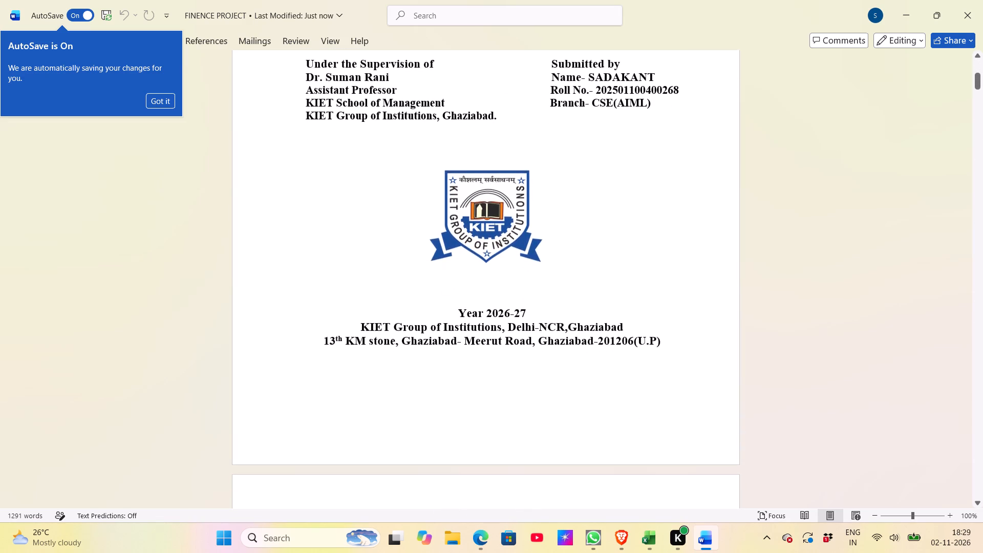
scroll(493, 231, down, 2)
scroll(493, 231, up, 1)
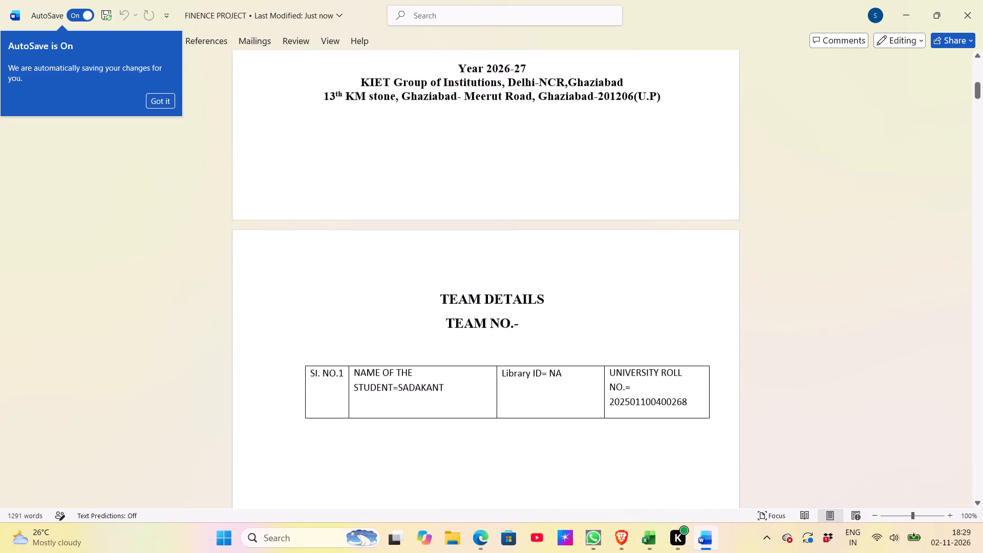
scroll(493, 231, down, 5)
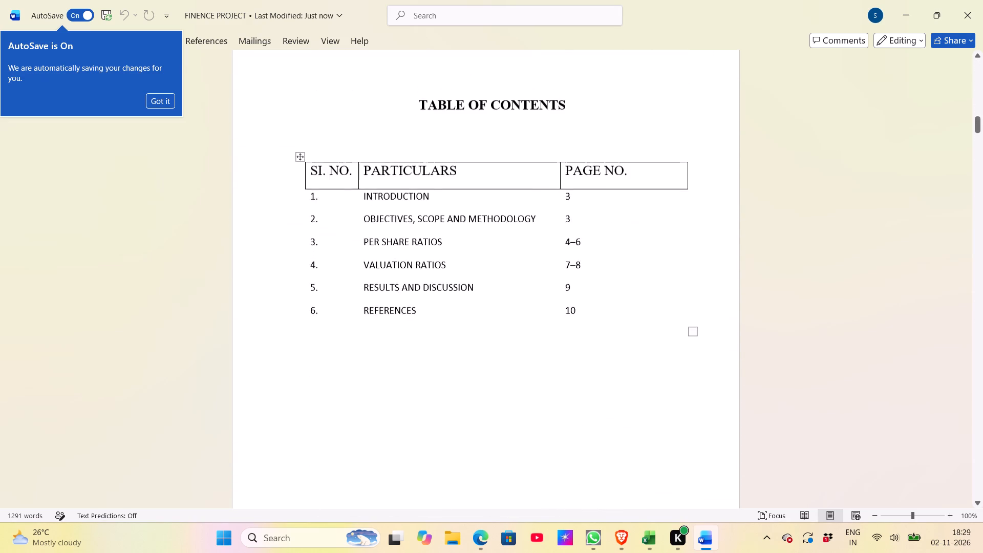
scroll(493, 231, down, 3)
scroll(493, 231, up, 1)
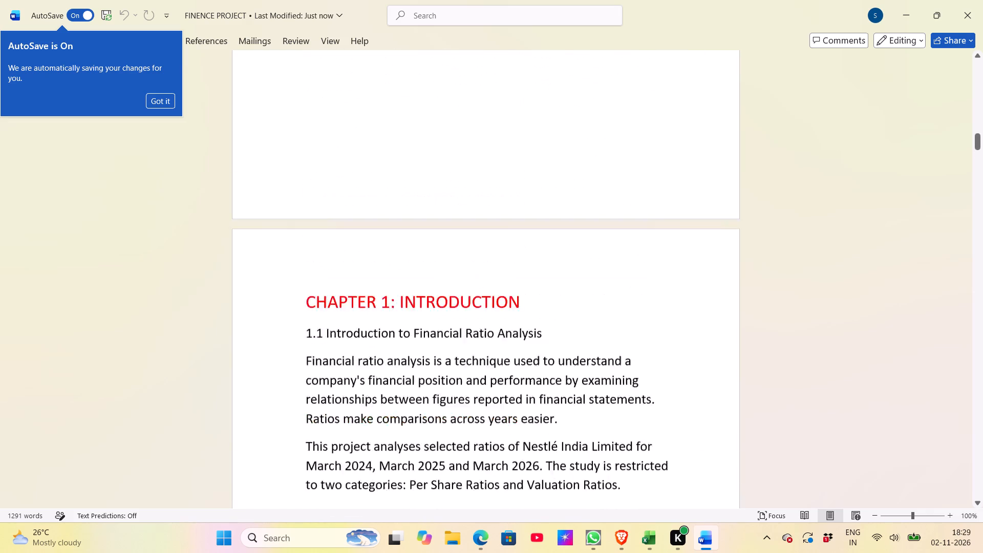
scroll(493, 231, up, 9)
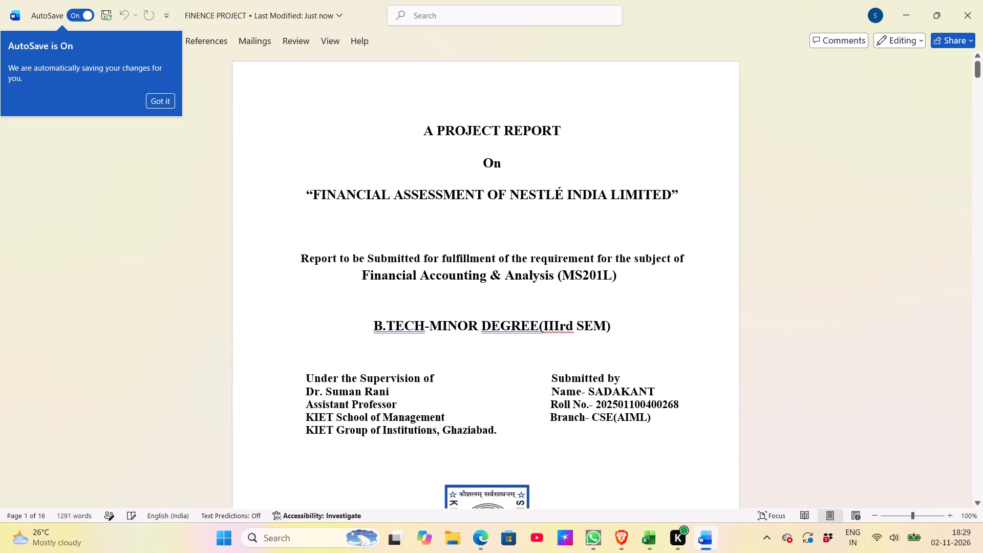
Close the FINENCE PROJECT document.
click(971, 15)
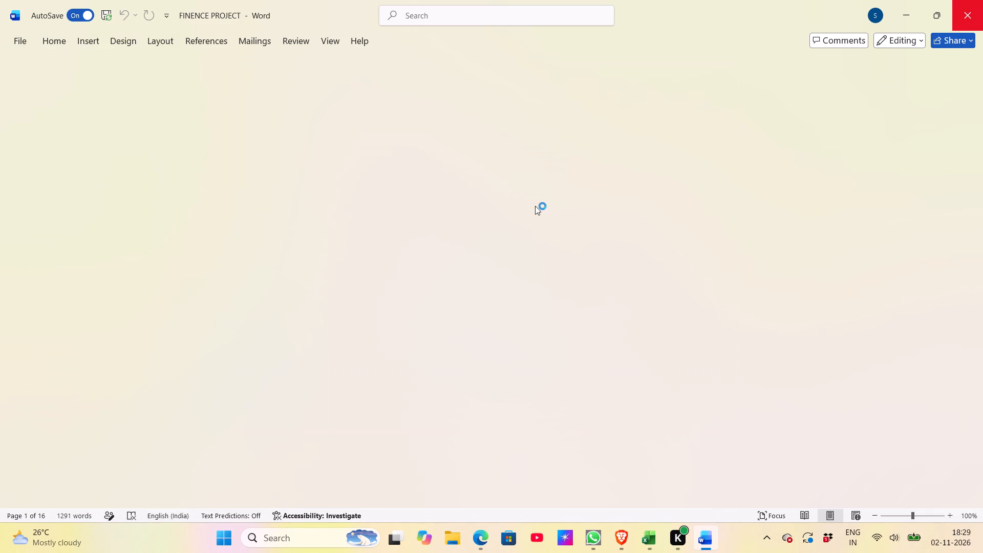
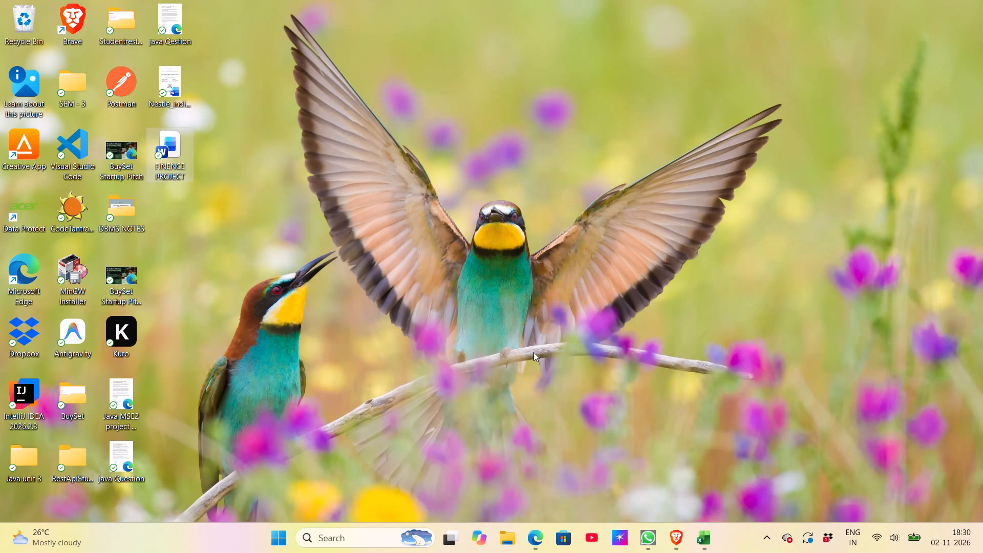
Open the link-sharing dialog for the FINENCE PROJECT document saved on the desktop.
right_click(179, 158)
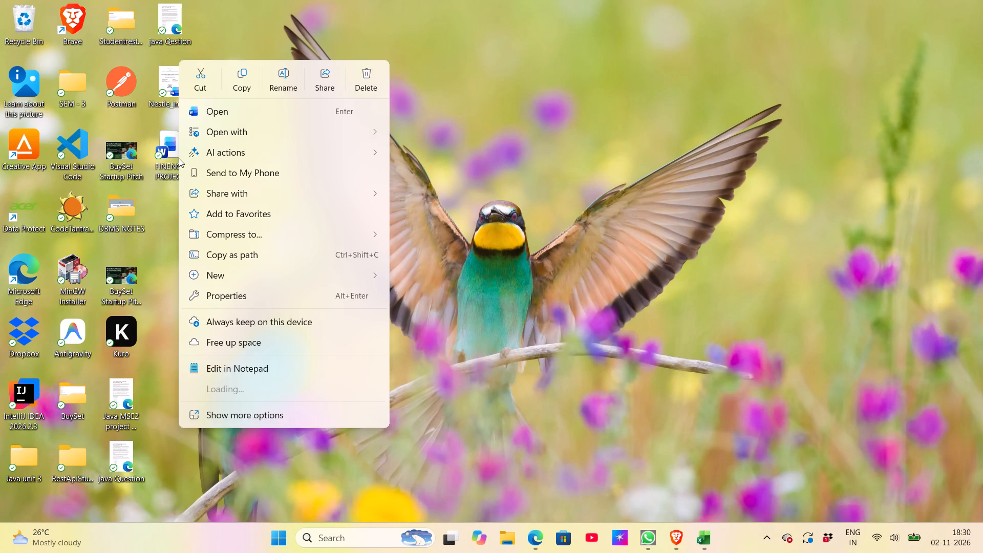
click(481, 113)
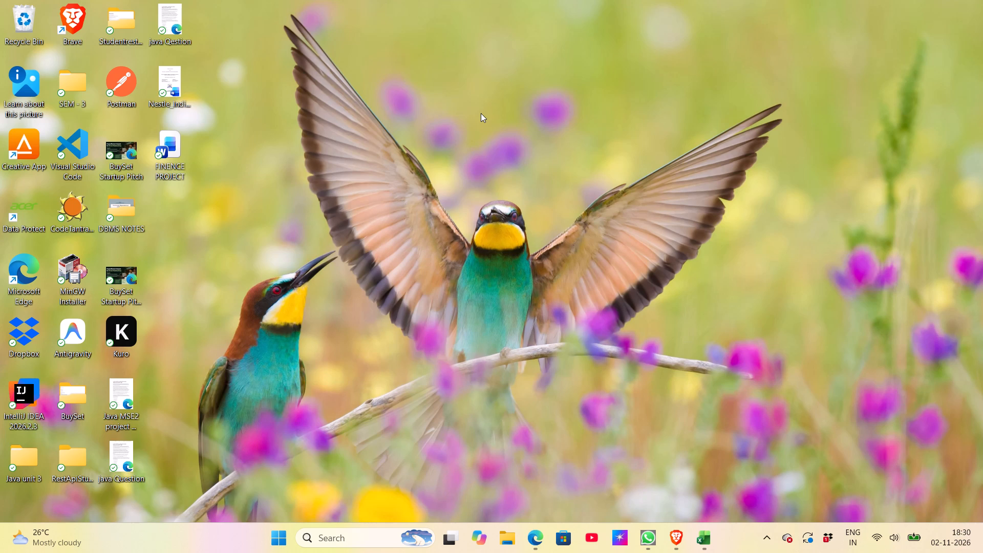
right_click(180, 147)
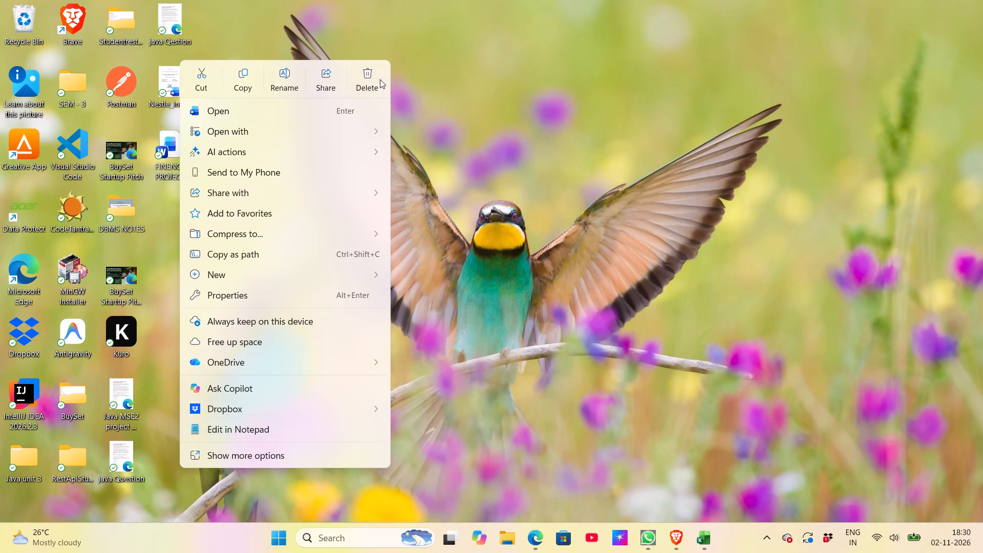
click(331, 81)
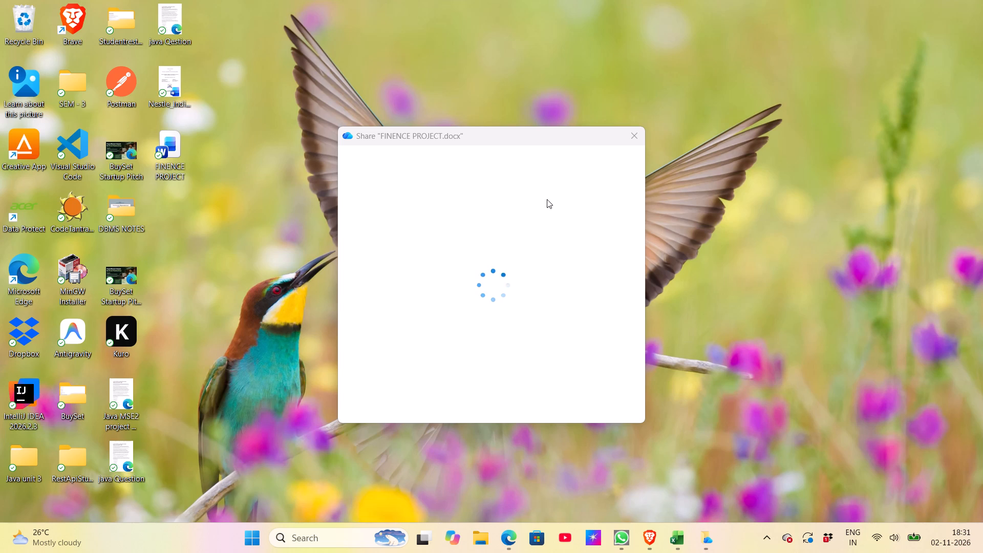
Close the sharing dialog for FINENCE PROJECT.docx.
click(633, 142)
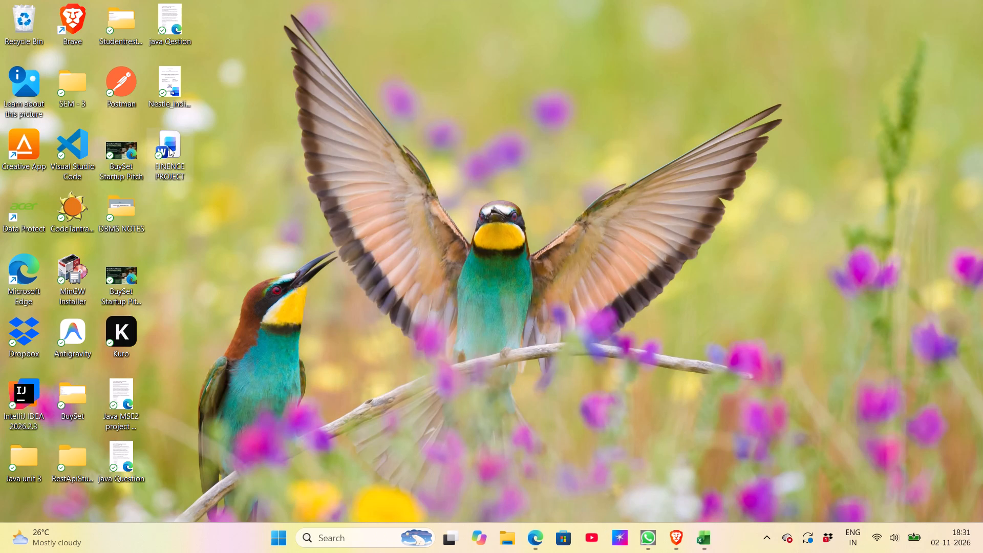
Bring up the available file actions for the FINENCE PROJECT document on the desktop.
right_click(169, 147)
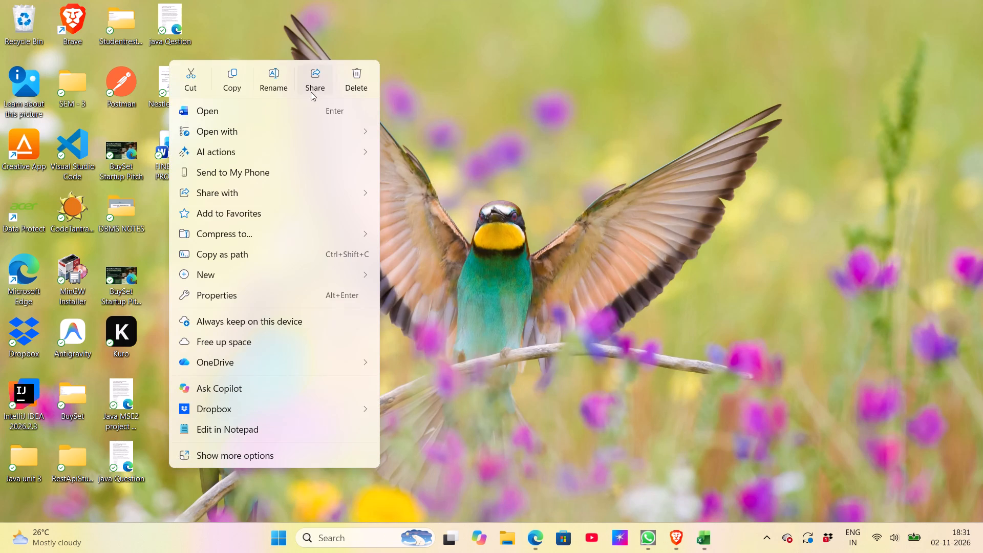
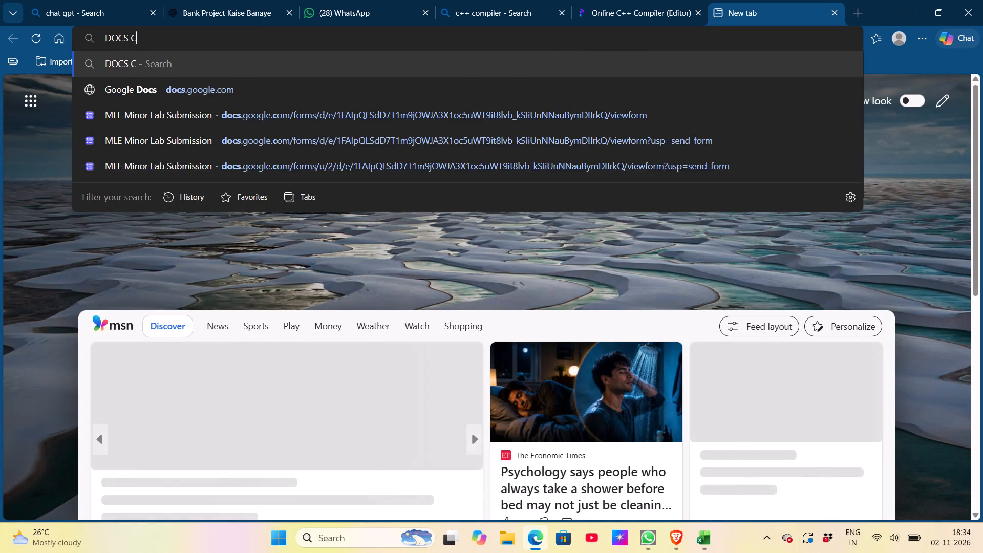
Search the web for "DOCS CONVERT INTO PDF" to find an online document-to-PDF converter.
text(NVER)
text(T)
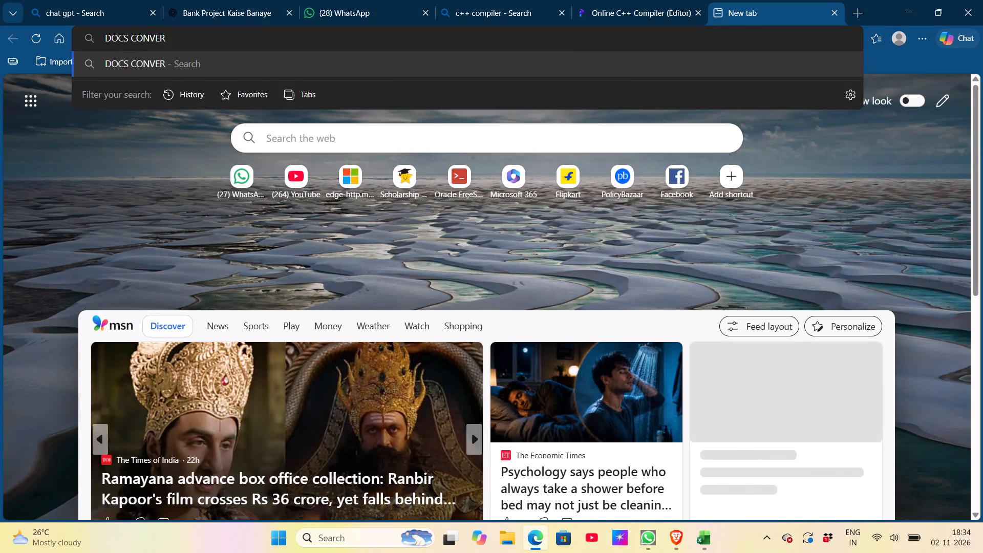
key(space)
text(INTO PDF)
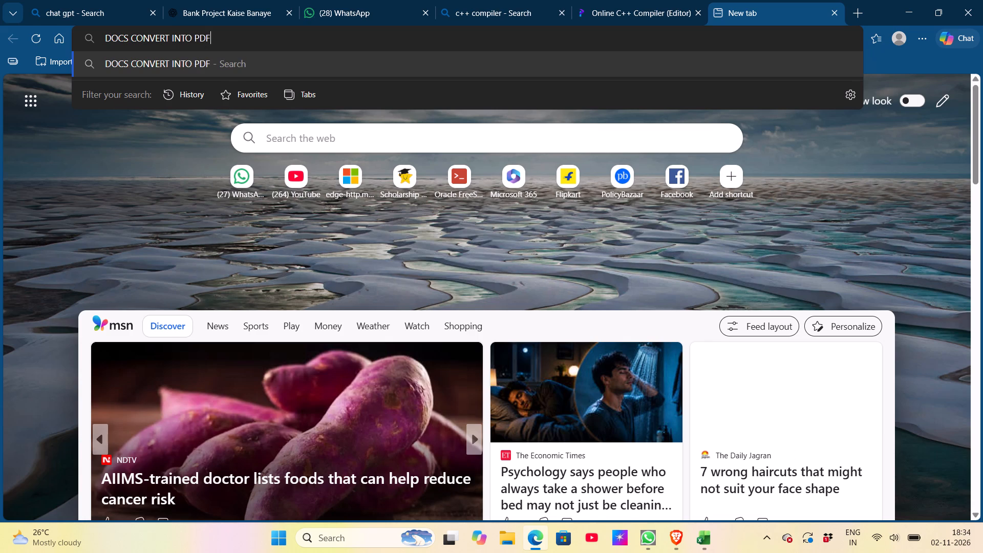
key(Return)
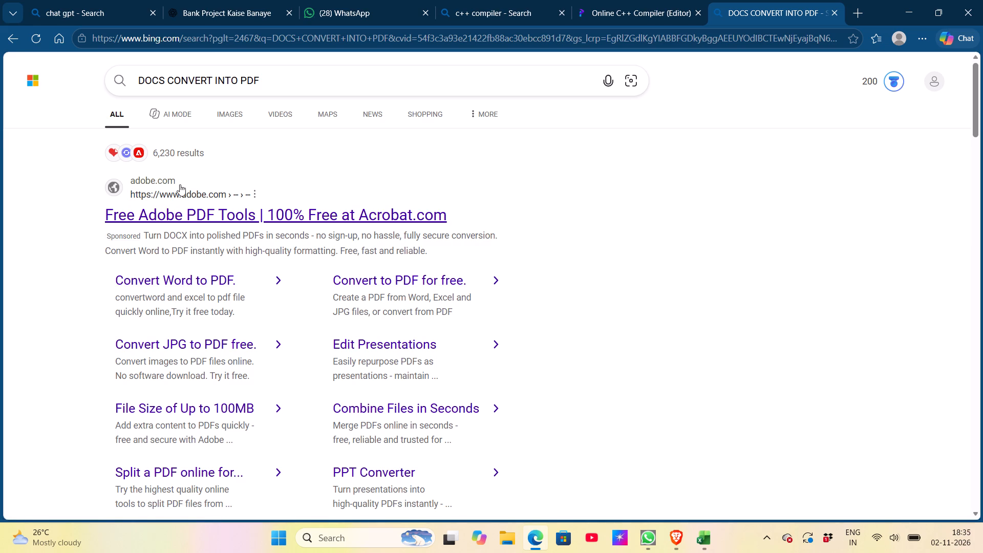
Open the iLovePDF Word to PDF converter from the search results for converting docs into PDF.
scroll(188, 351, down, 1)
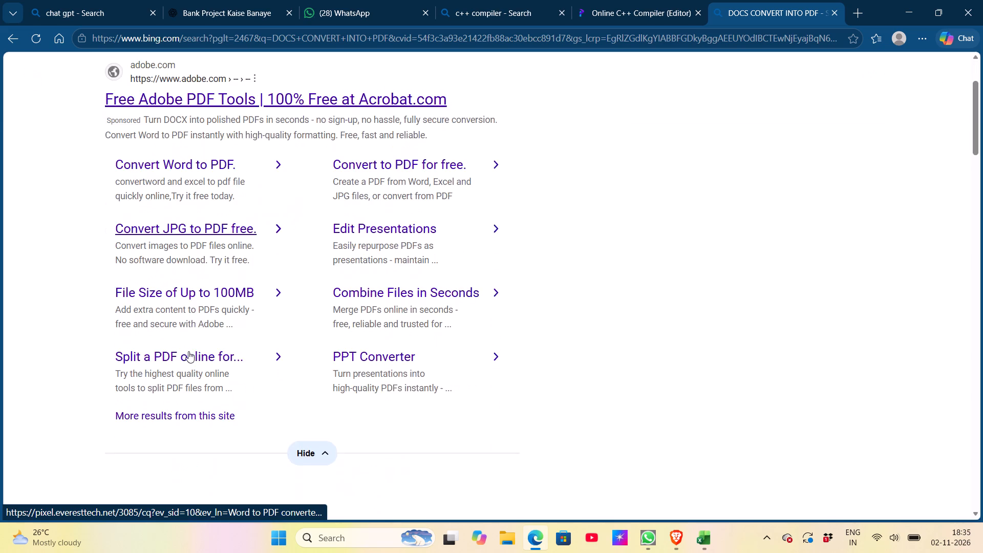
scroll(188, 351, down, 5)
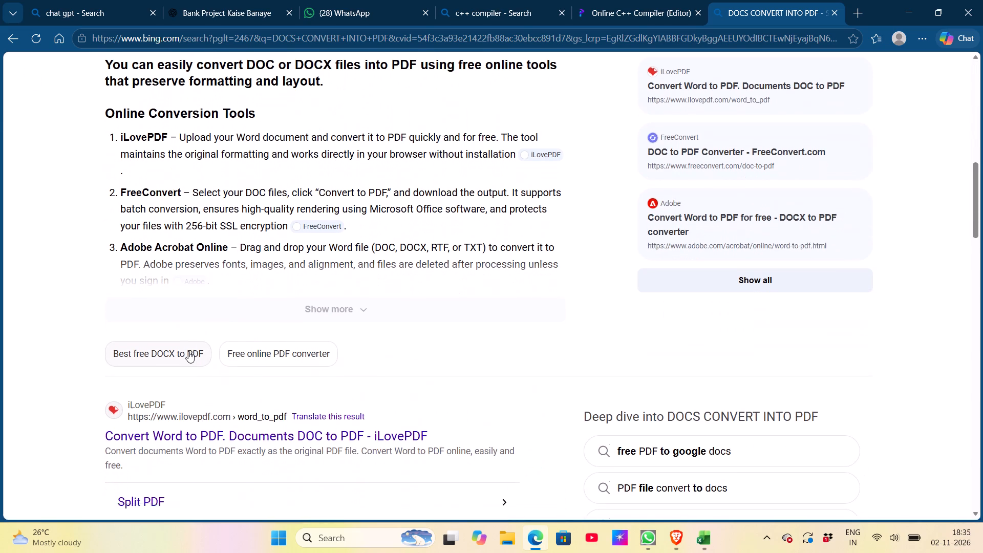
scroll(188, 351, down, 1)
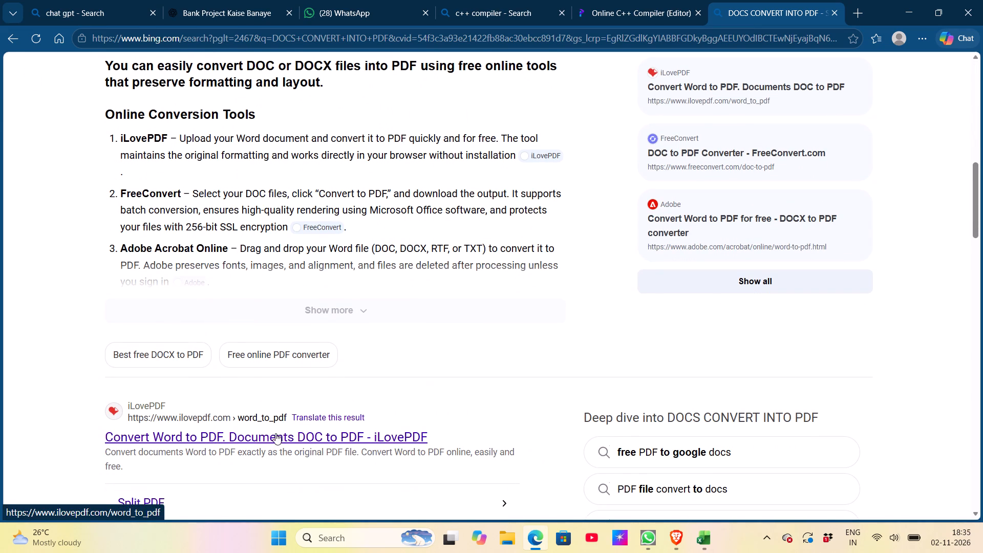
click(273, 429)
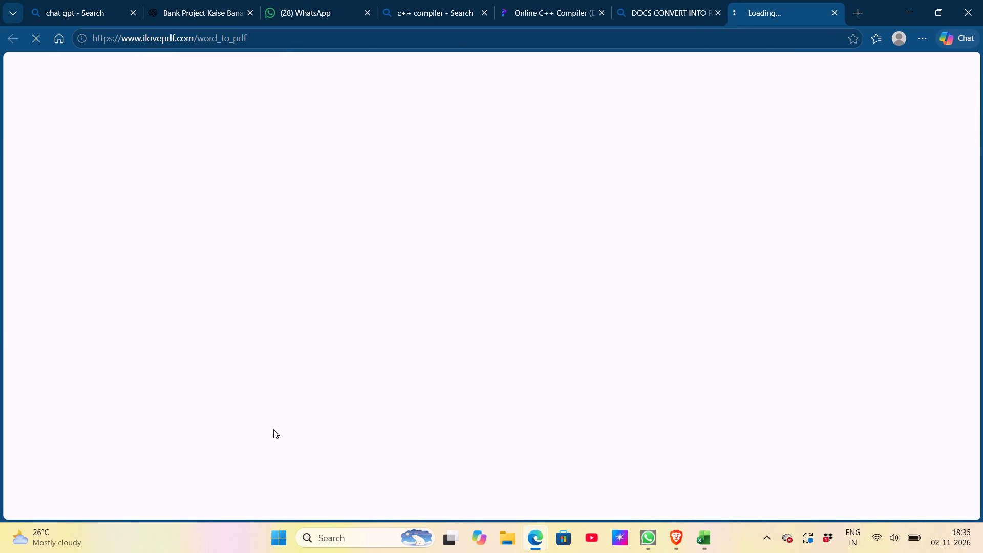
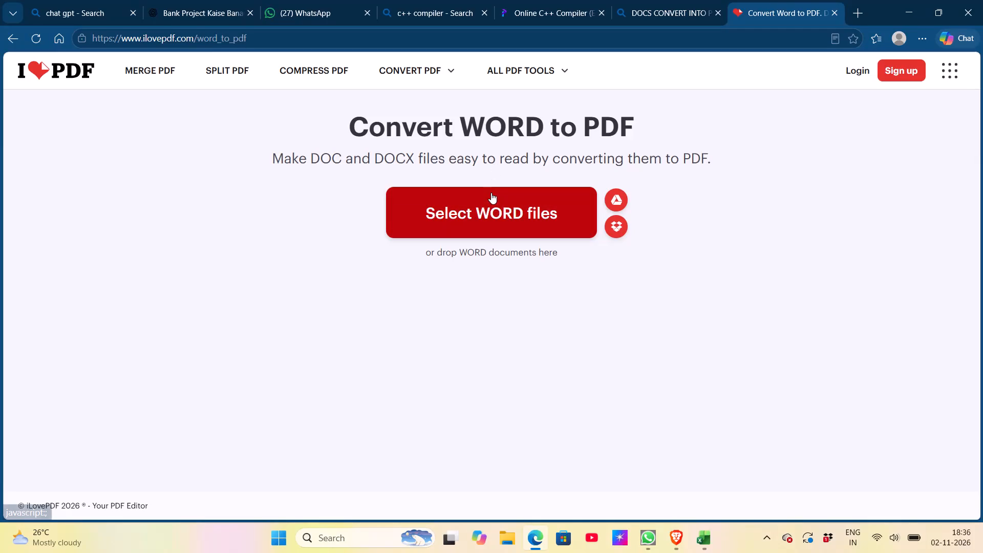
Select the FINENCE PROJECT Word document from the Desktop for conversion in iLovePDF.
click(491, 193)
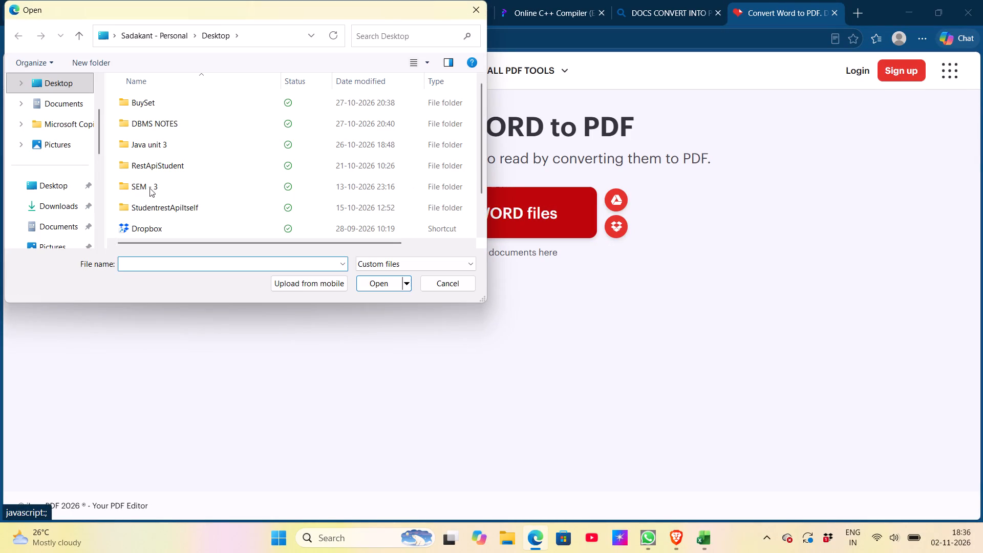
click(53, 186)
scroll(163, 174, down, 1)
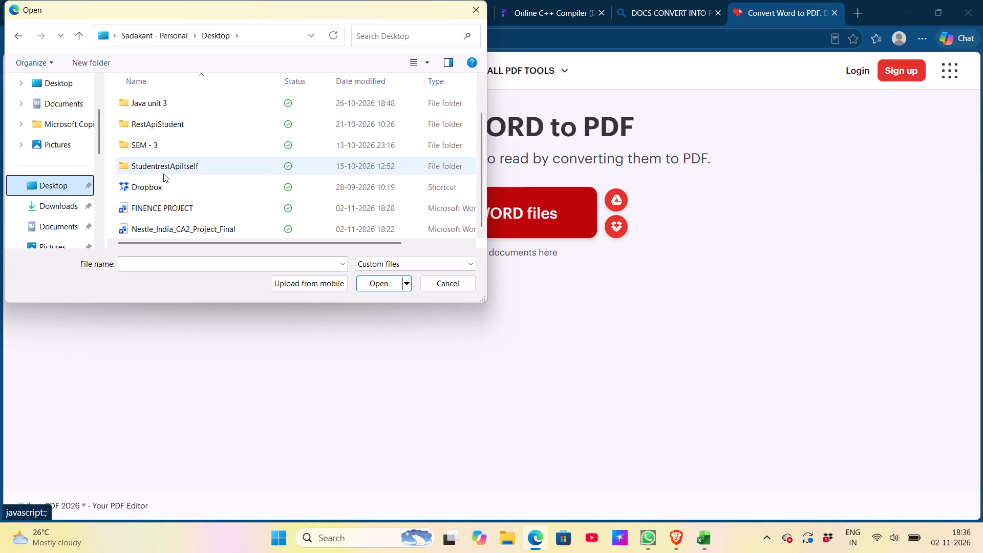
scroll(165, 161, up, 4)
scroll(181, 205, down, 2)
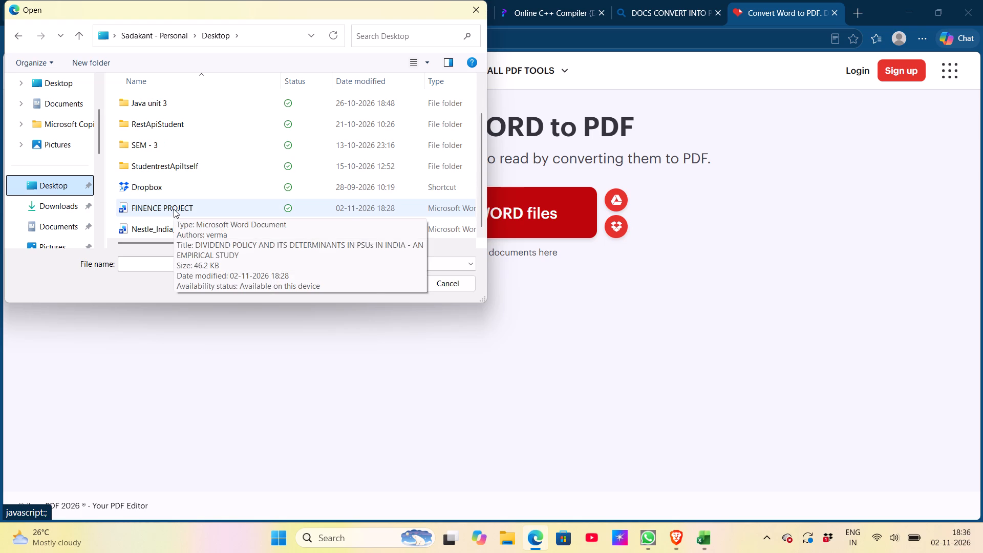
click(174, 209)
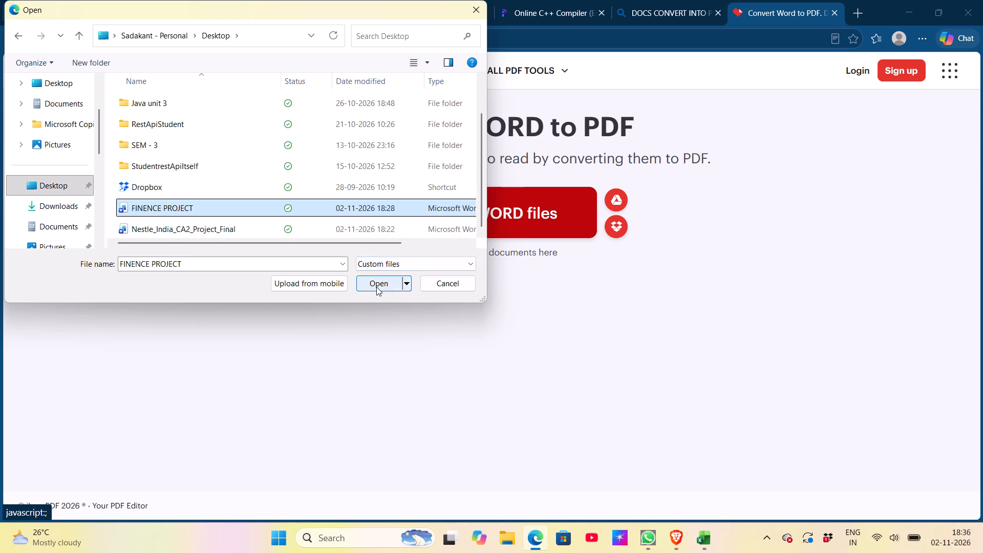
click(376, 287)
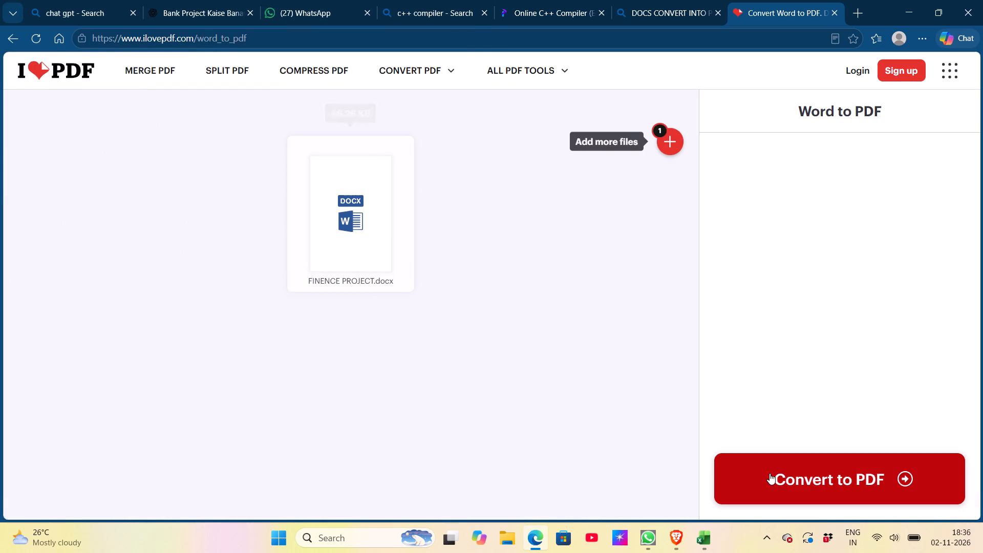
Convert the FINENCE PROJECT document to PDF and download the resulting file.
click(828, 476)
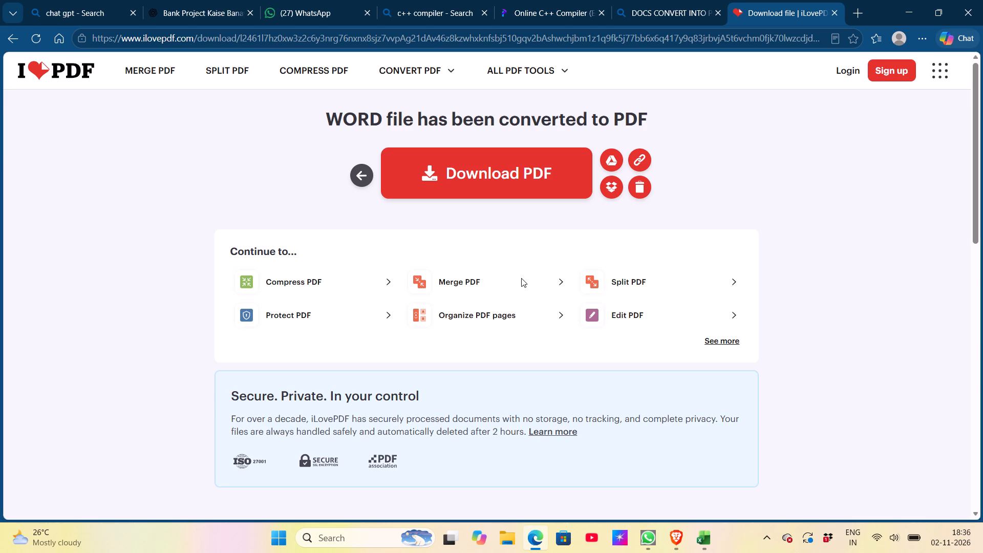
click(444, 171)
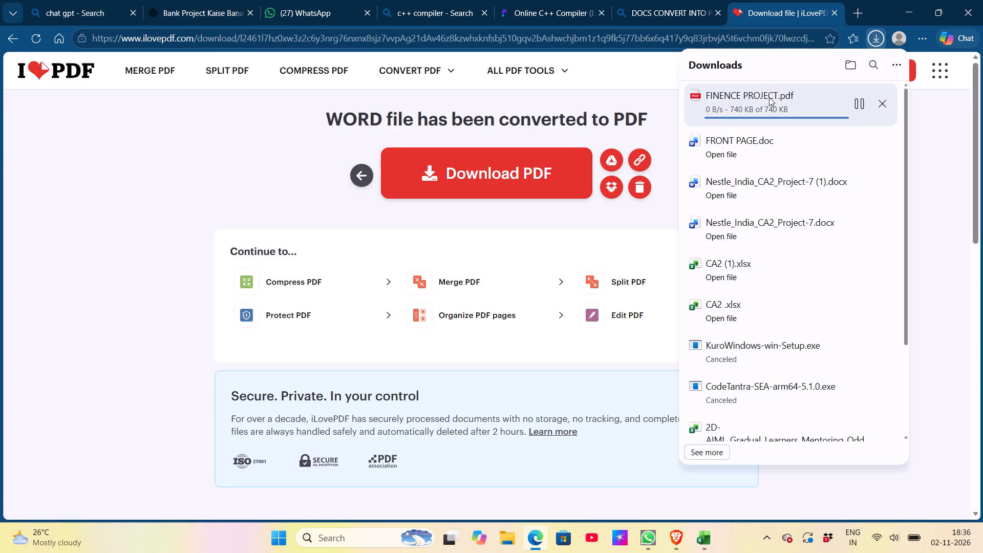
Open the downloaded FINENCE PROJECT PDF and review its chapters, ratio tables and charts through to the last page.
double_click(769, 98)
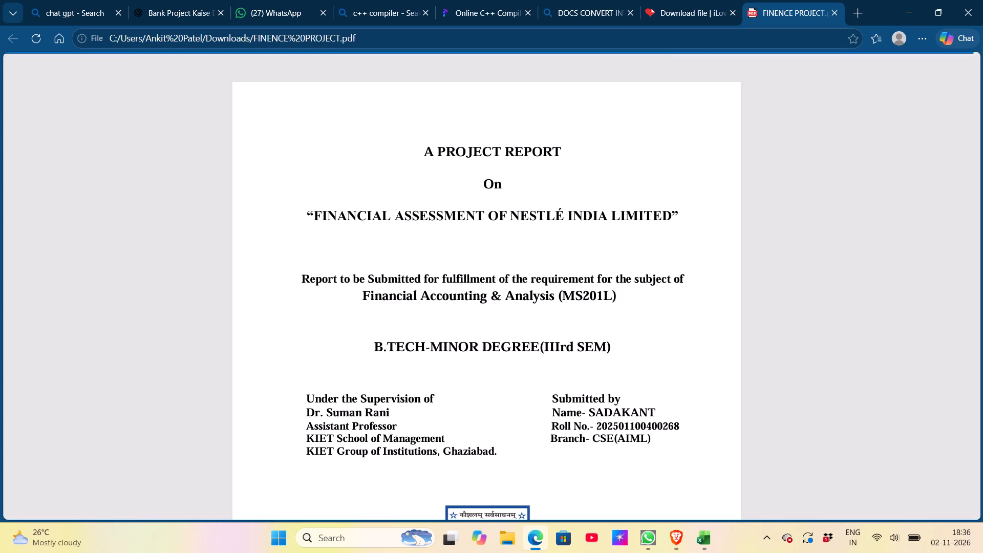
scroll(651, 212, down, 8)
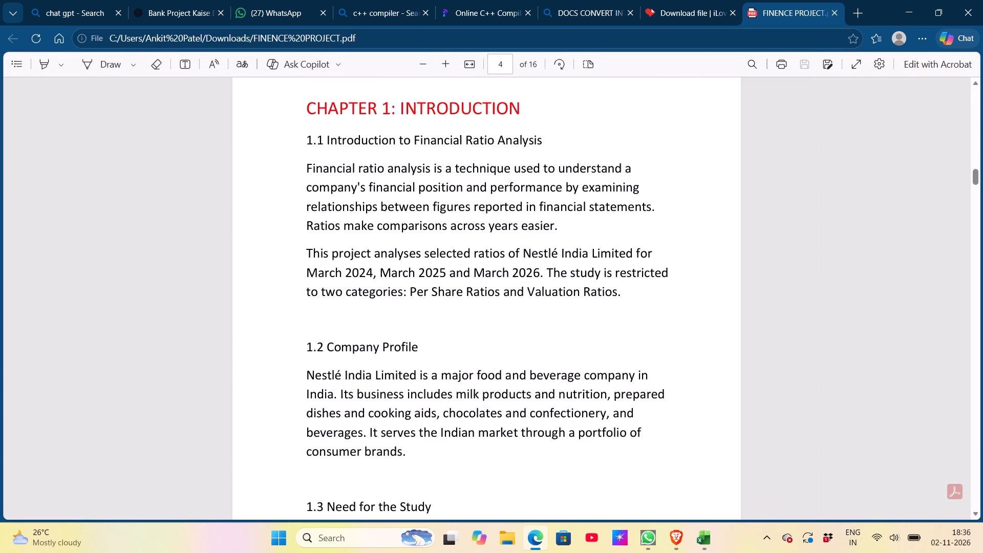
scroll(651, 212, down, 4)
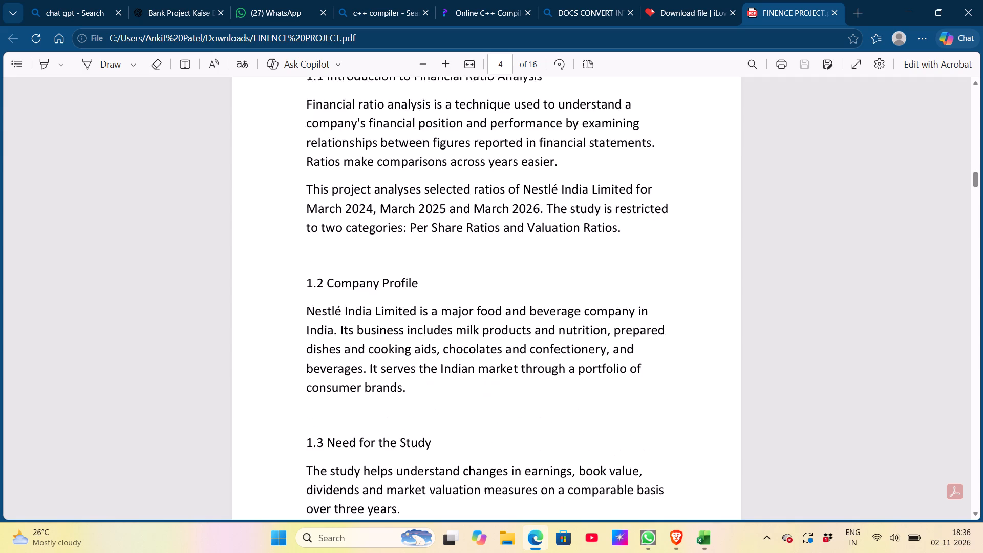
scroll(651, 212, down, 9)
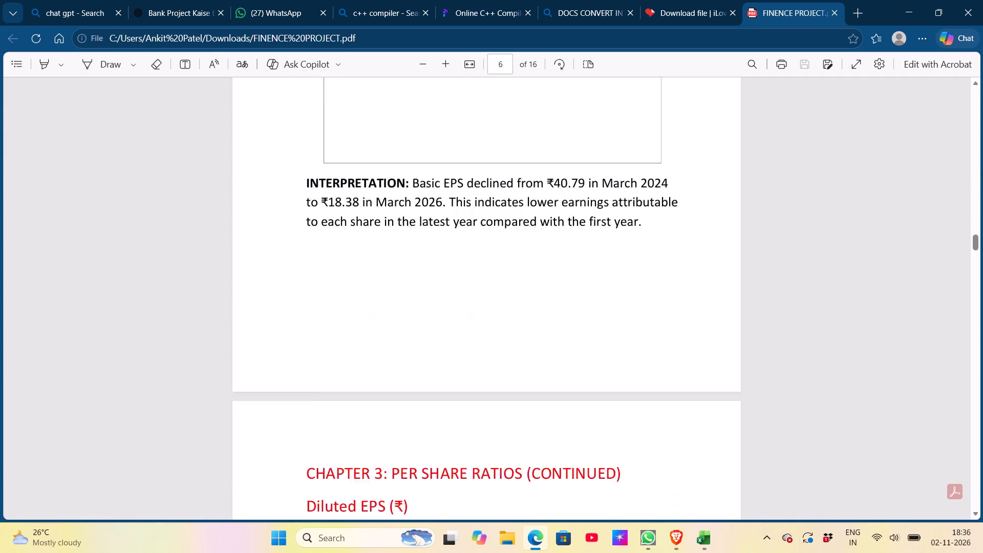
scroll(651, 212, down, 2)
scroll(651, 212, up, 3)
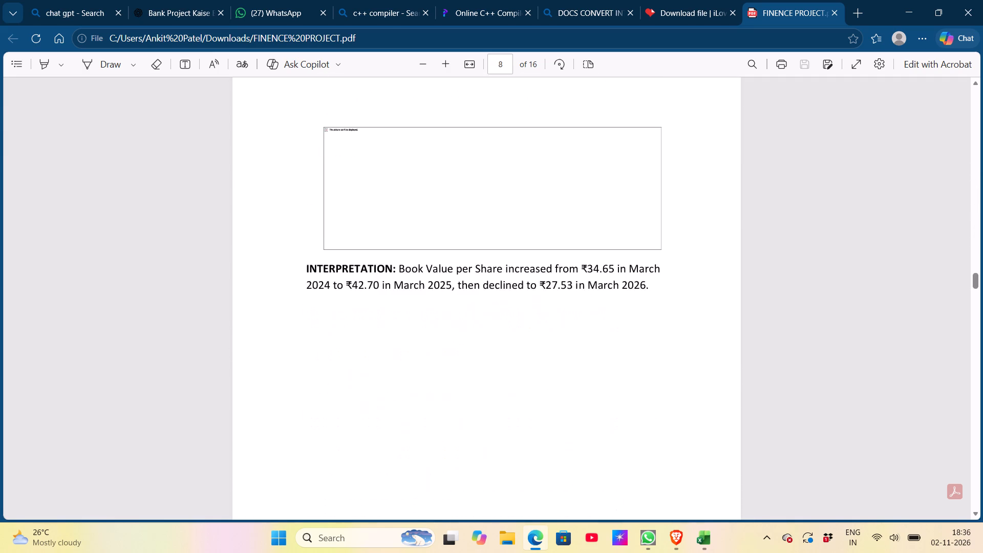
scroll(651, 212, up, 3)
scroll(651, 212, down, 5)
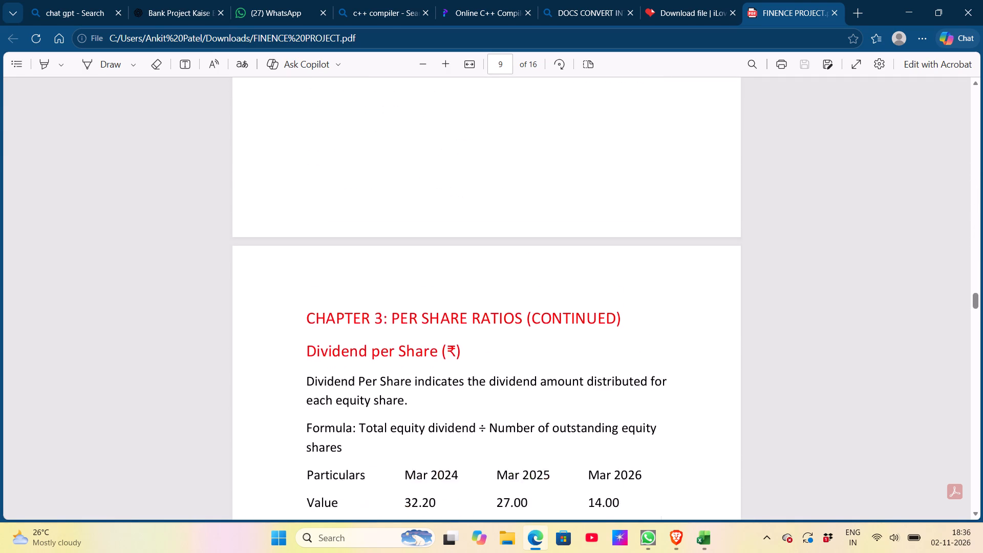
scroll(651, 212, down, 9)
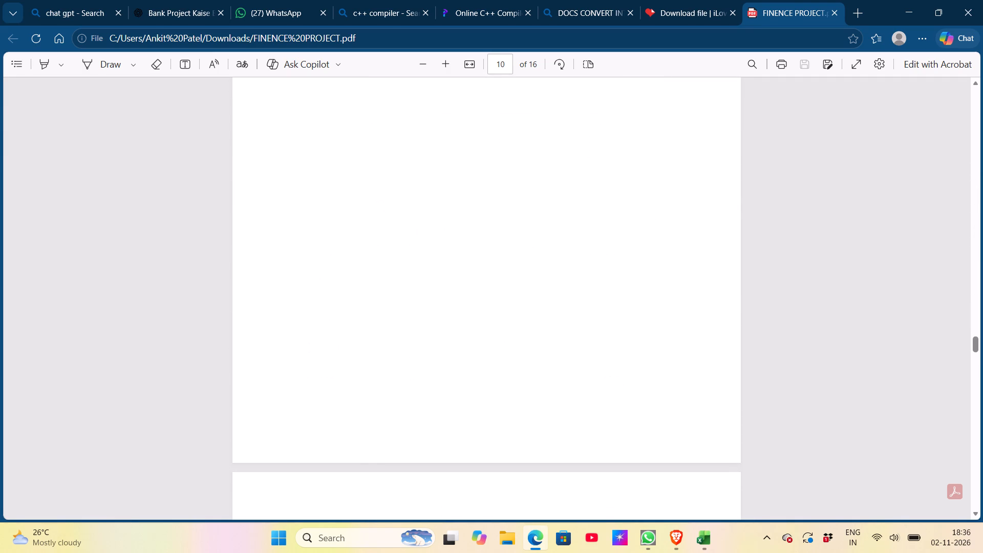
scroll(651, 212, down, 7)
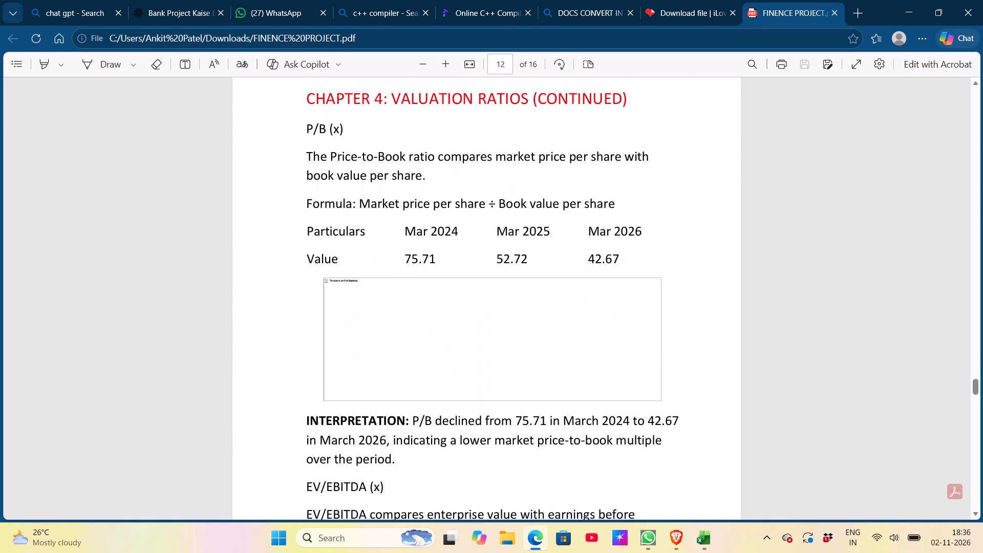
scroll(651, 212, down, 5)
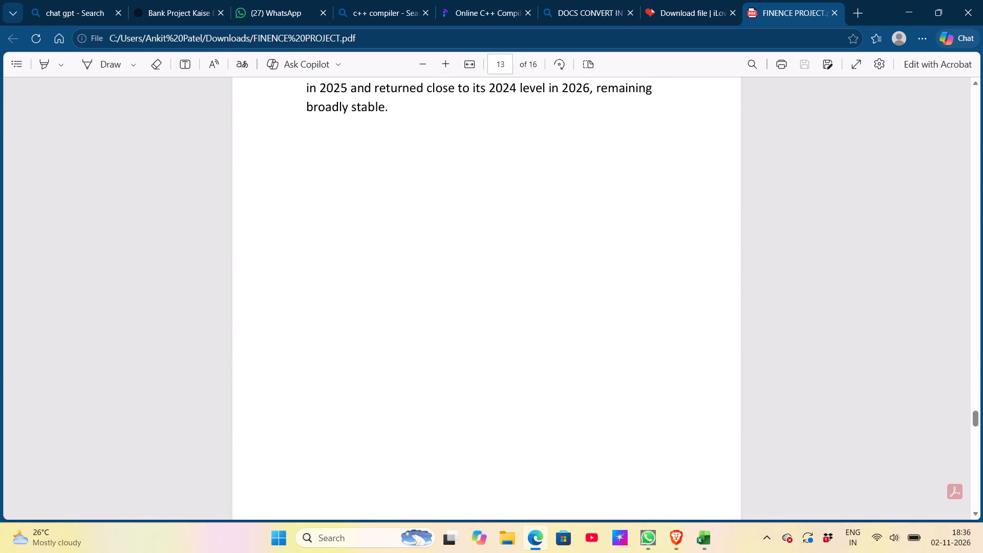
scroll(651, 212, down, 8)
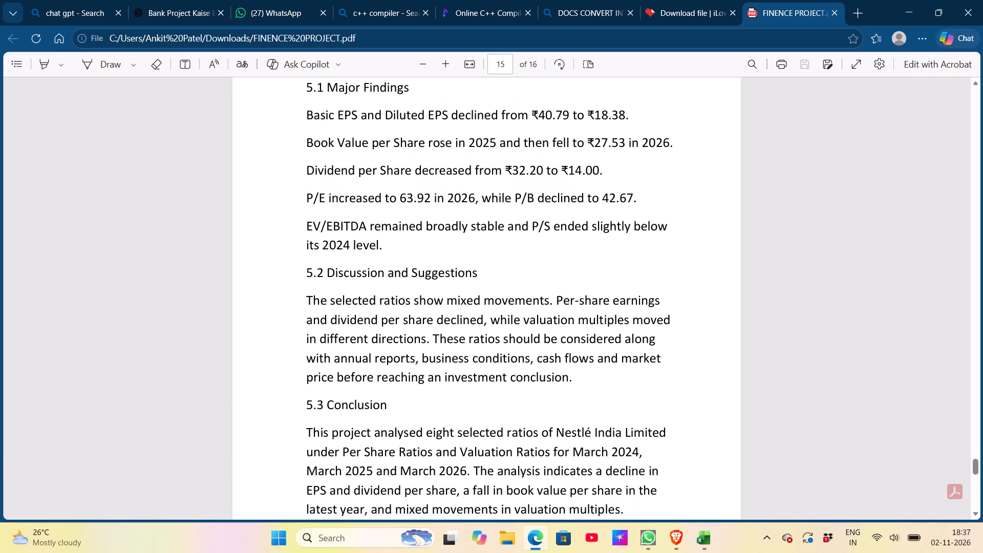
scroll(651, 212, down, 7)
scroll(651, 212, up, 2)
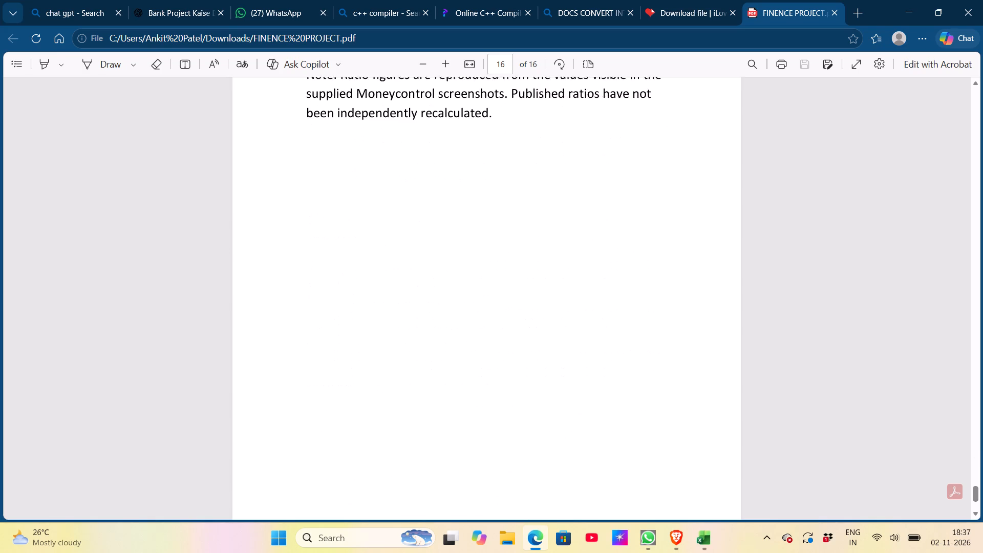
scroll(651, 212, up, 4)
scroll(651, 212, down, 8)
scroll(651, 212, up, 8)
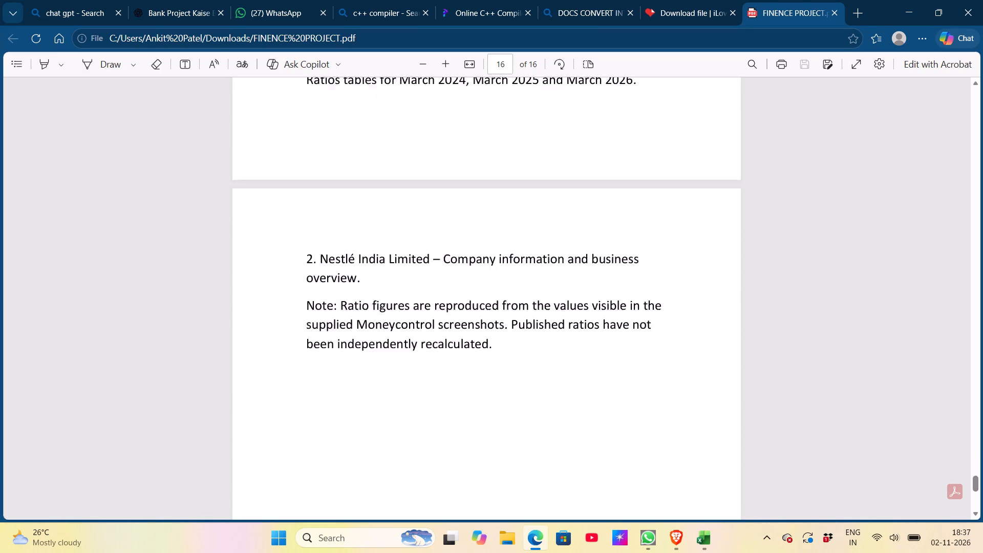
Go back through the PDF to the beginning and examine the cover page and the team details page.
scroll(651, 212, up, 16)
scroll(651, 212, up, 7)
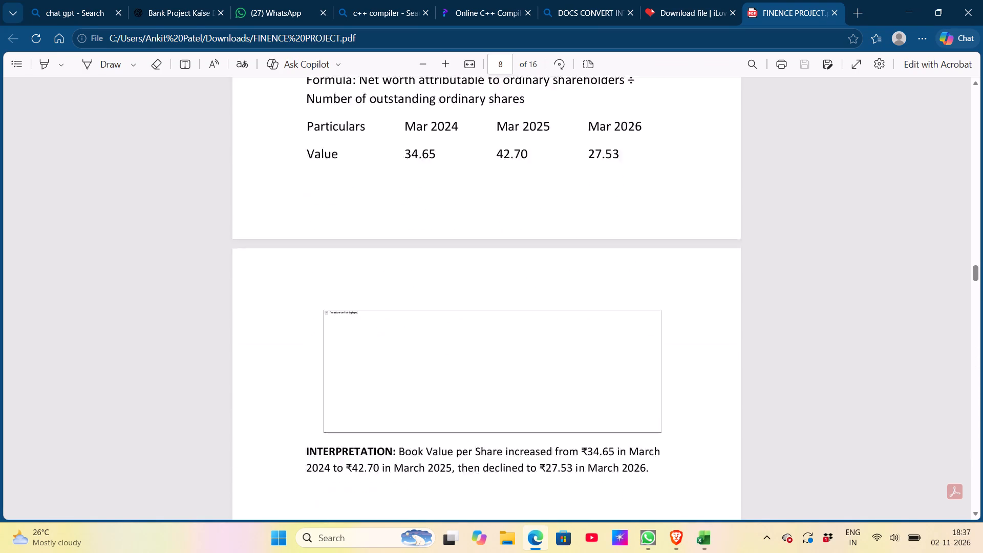
scroll(651, 212, up, 8)
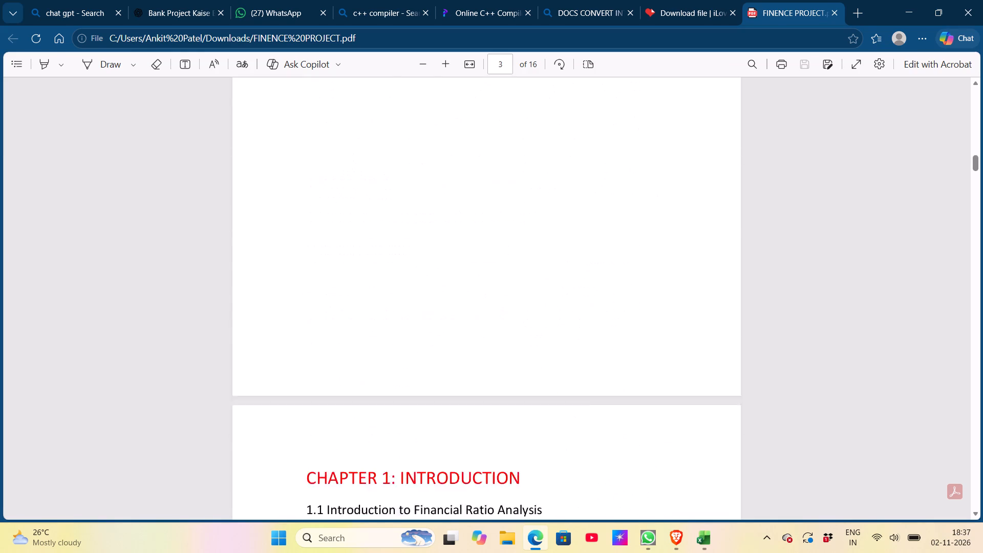
scroll(651, 212, up, 3)
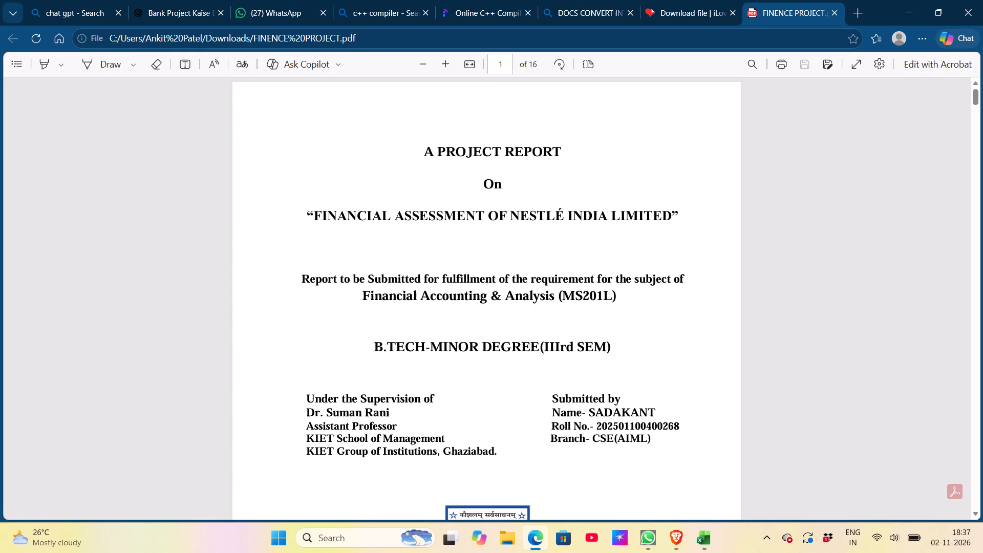
scroll(651, 212, up, 4)
scroll(651, 212, down, 4)
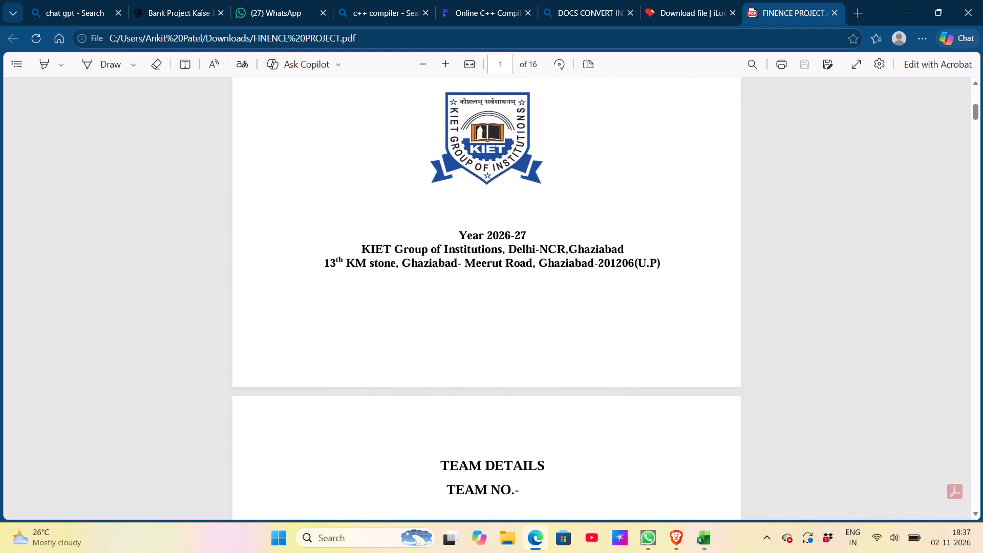
scroll(651, 212, down, 1)
scroll(651, 212, up, 2)
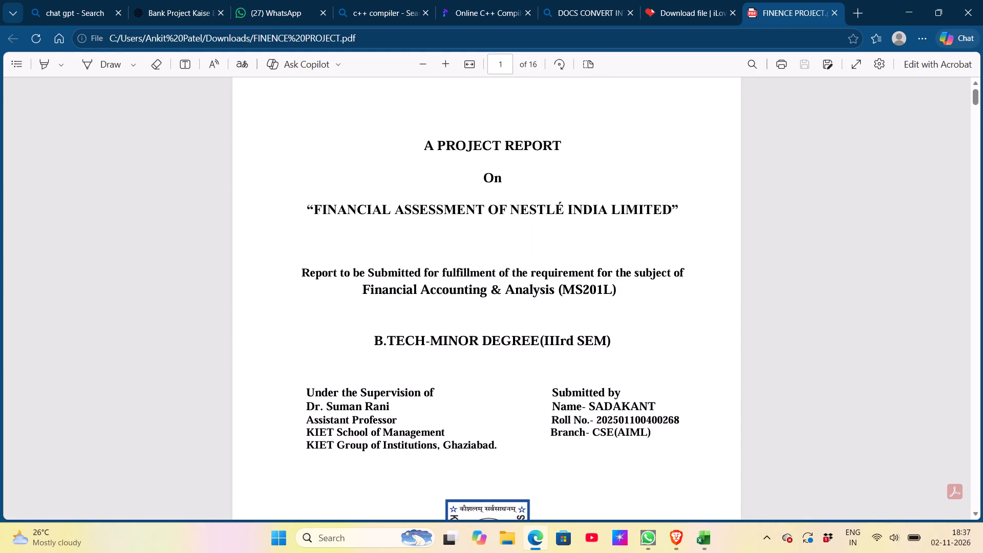
scroll(651, 212, up, 1)
scroll(651, 212, down, 6)
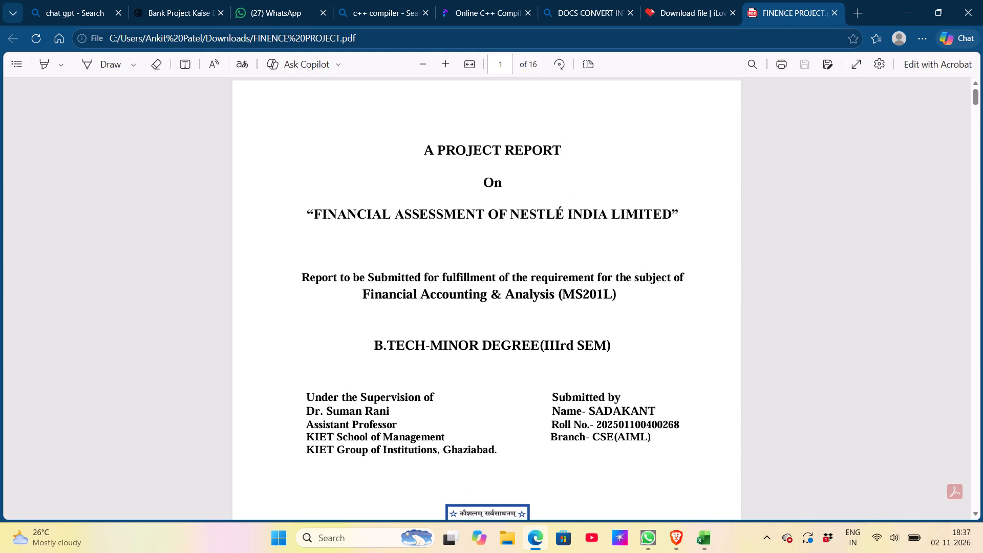
scroll(651, 212, down, 5)
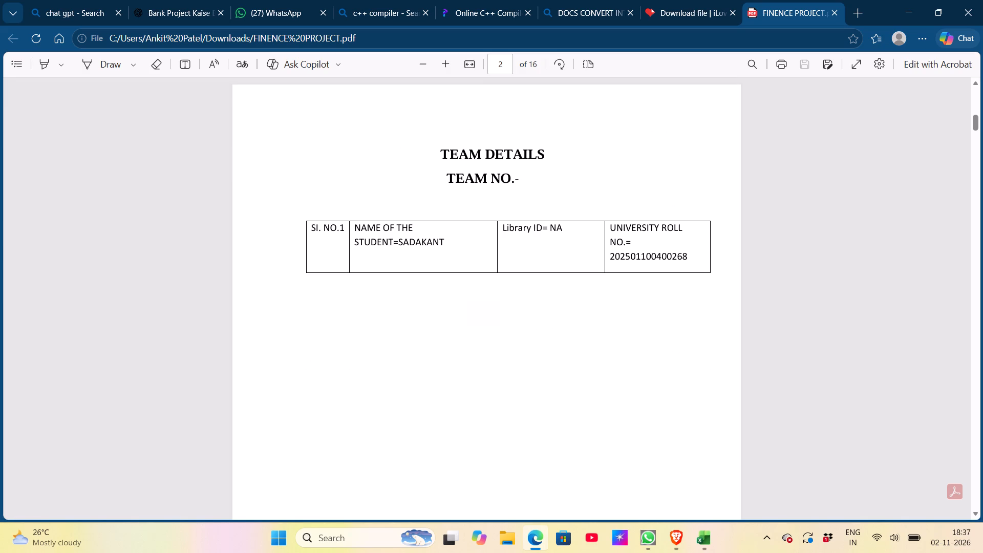
scroll(651, 212, up, 10)
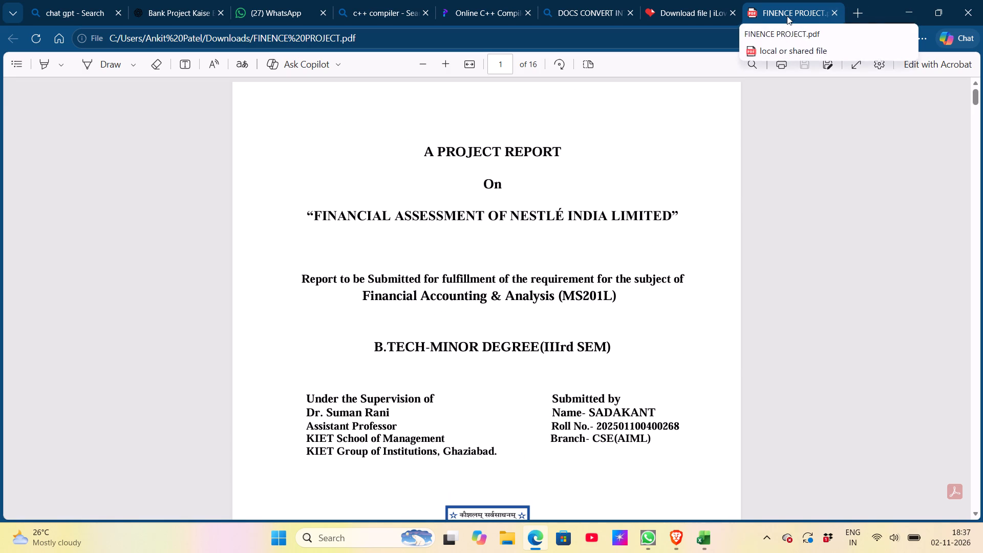
Close the iLovePDF download, DOCS CONVERT INTO PDF search, FINENCE PROJECT PDF and Online C++ Compiler pages.
click(733, 13)
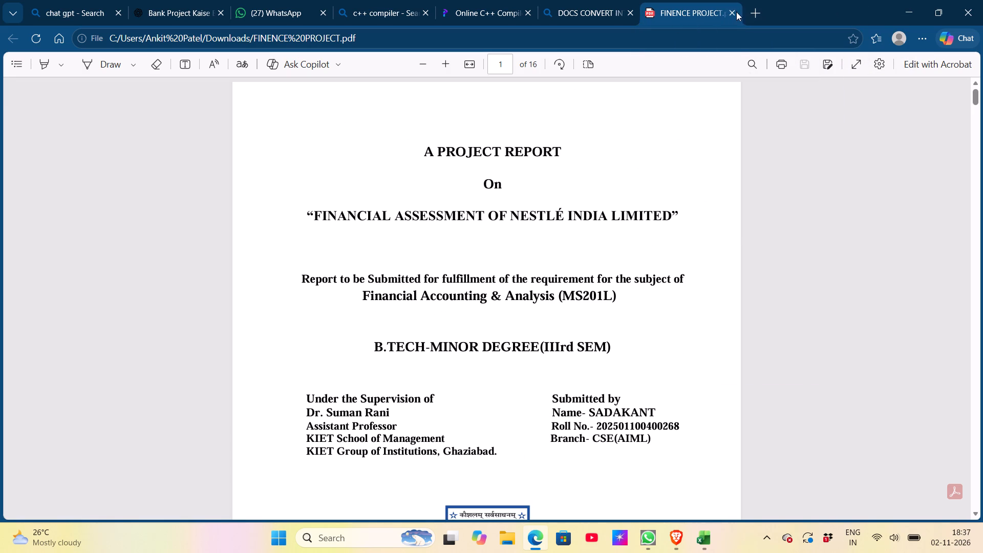
click(701, 15)
click(609, 4)
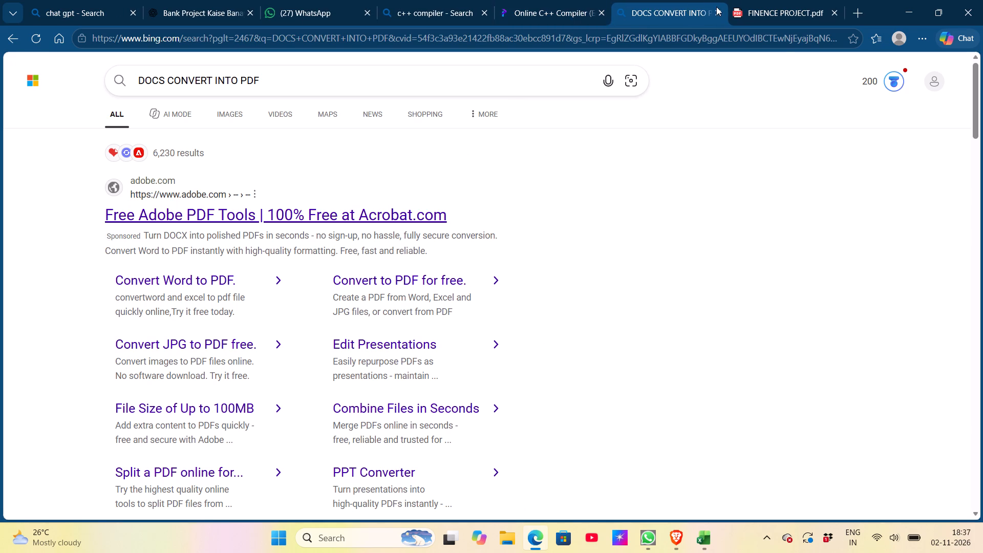
click(717, 13)
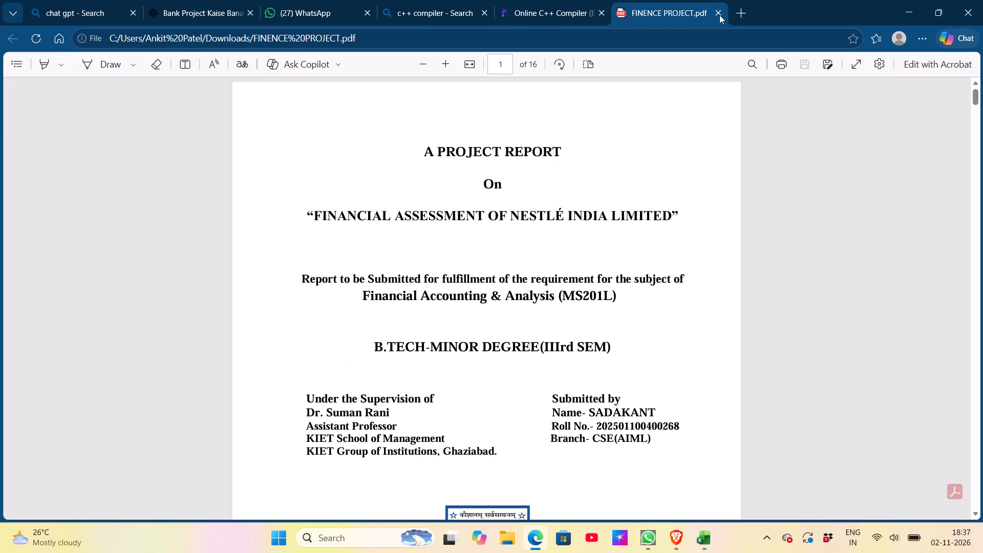
click(717, 16)
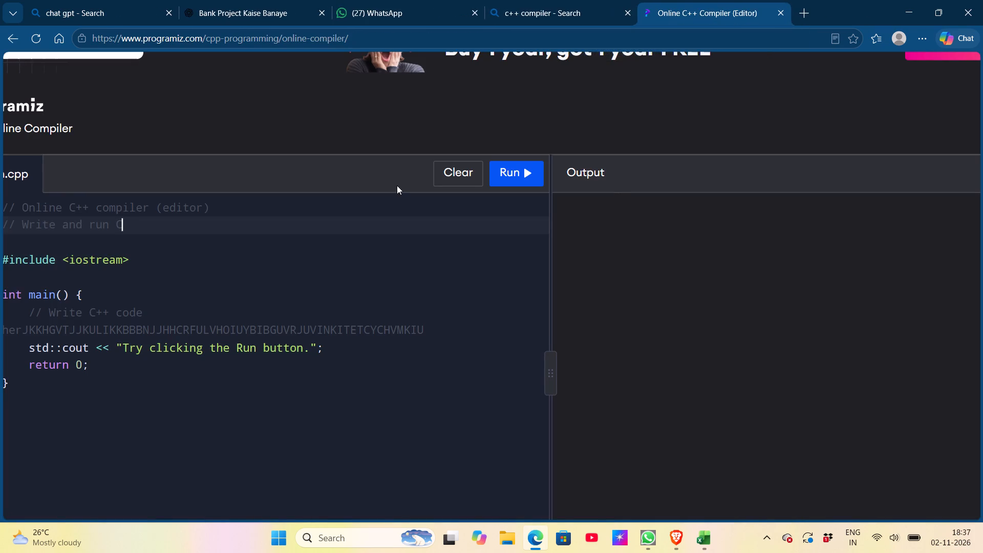
click(786, 13)
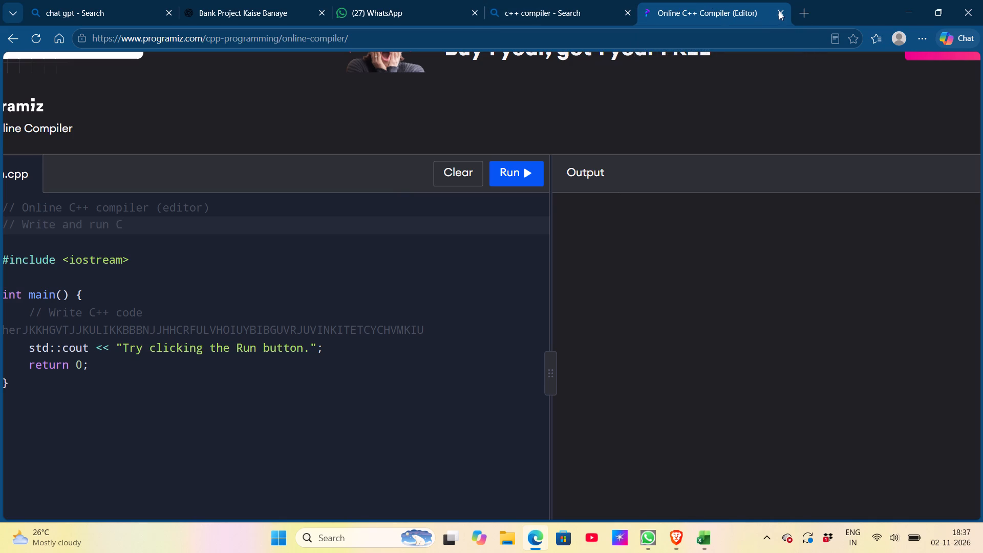
click(779, 12)
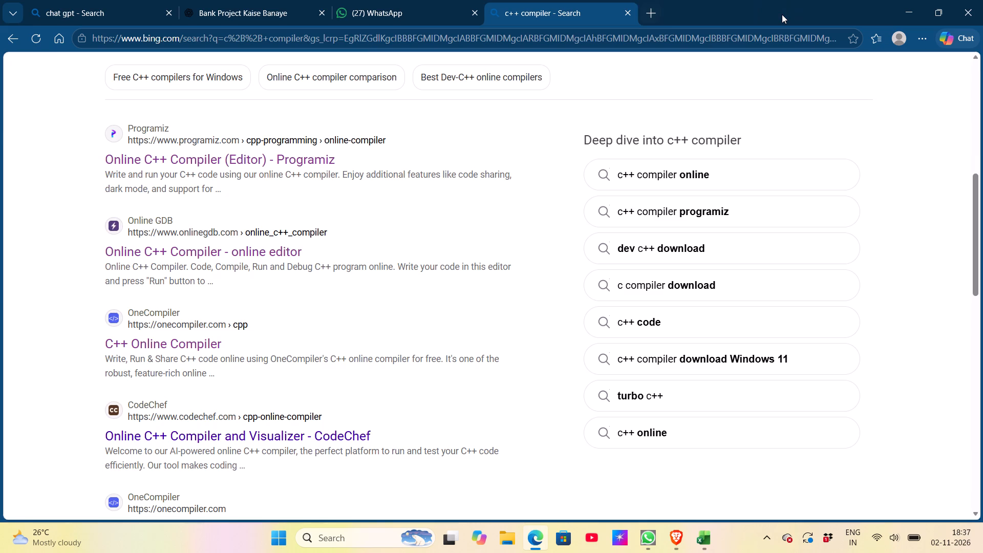
click(782, 14)
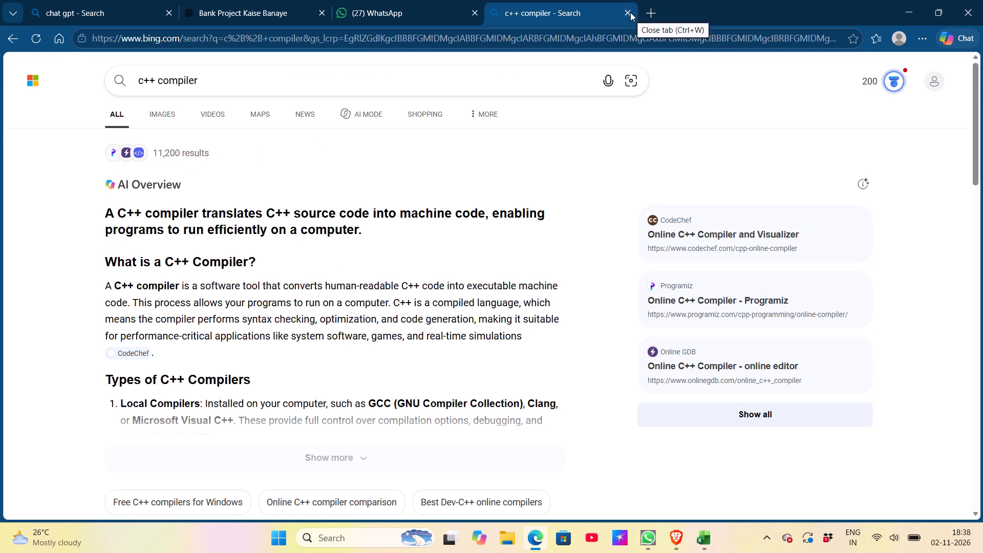
Switch to the ChatGPT conversation "Bank Project Kaise Banaye".
click(263, 2)
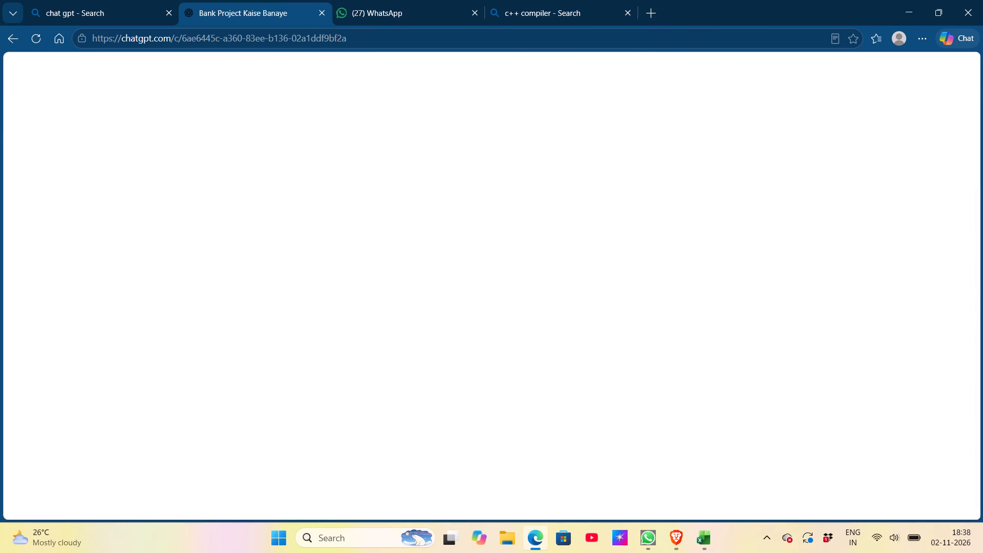
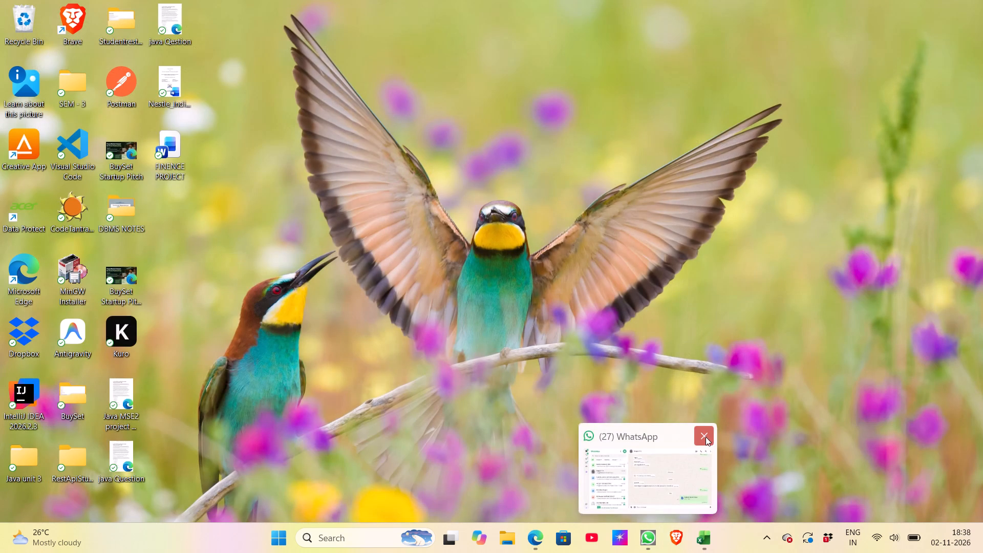
Bring up the CA2 (1) workbook in Excel and close it.
click(683, 313)
click(714, 535)
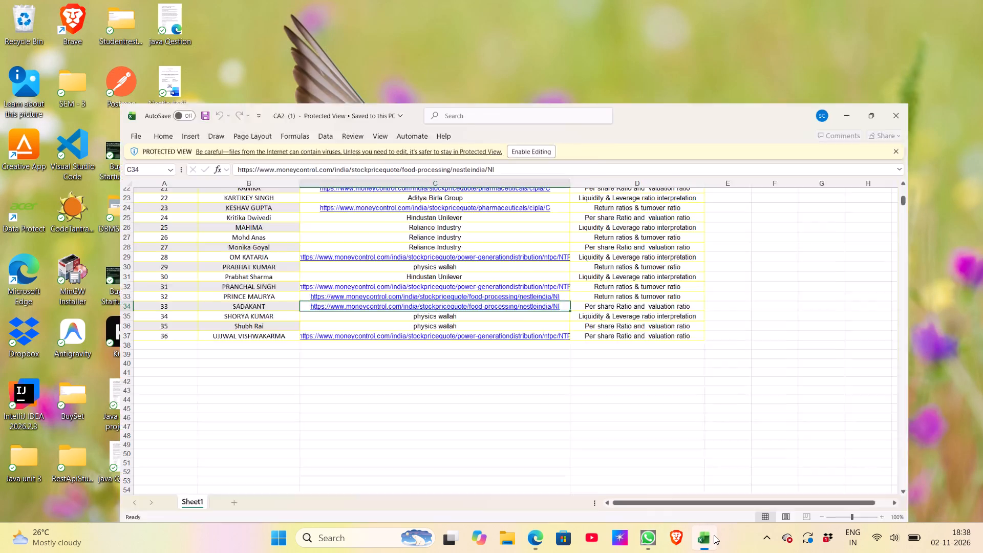
click(969, 24)
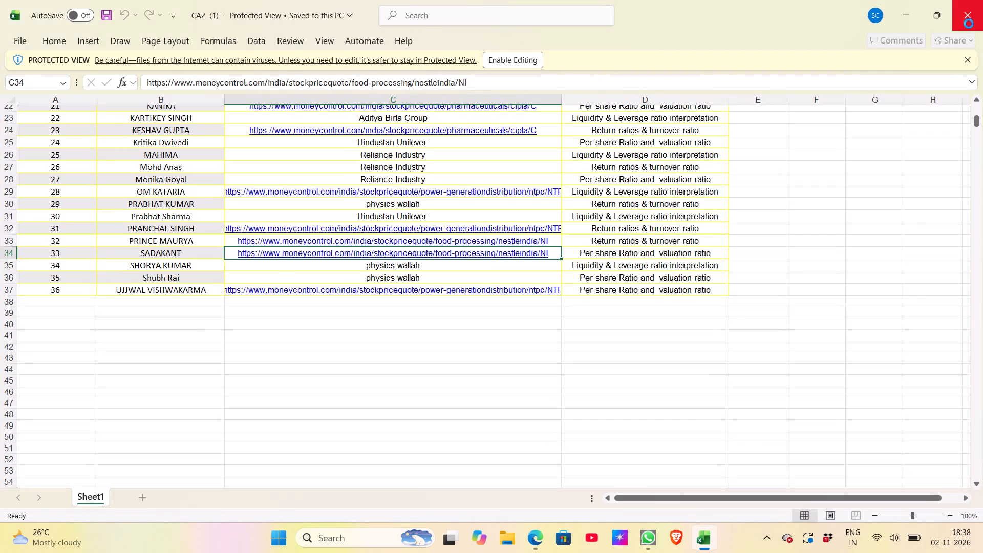
click(197, 462)
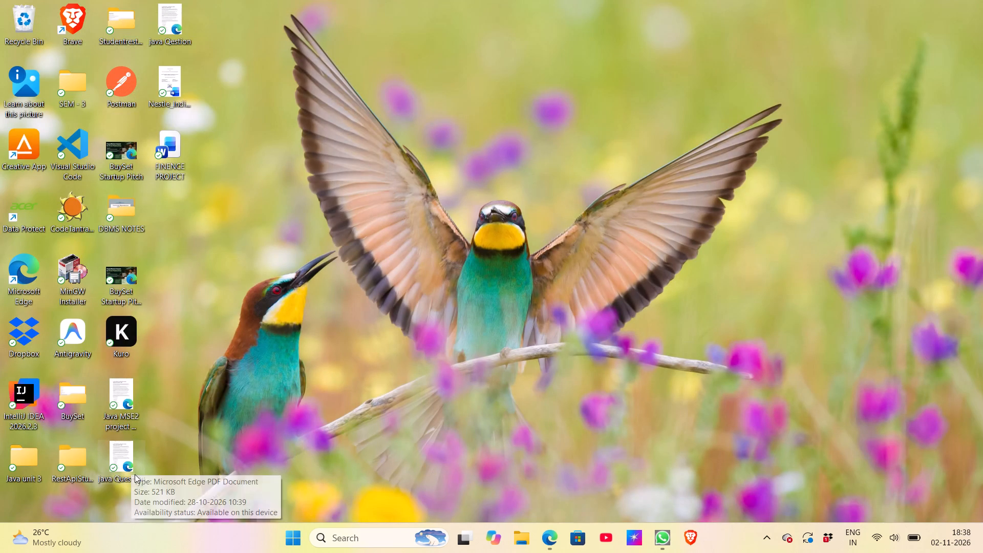
Open Nestle_India_CA2_Project_Final from the desktop in Word, review it from the cover page through the valuation ratio chapter, and close it.
double_click(170, 103)
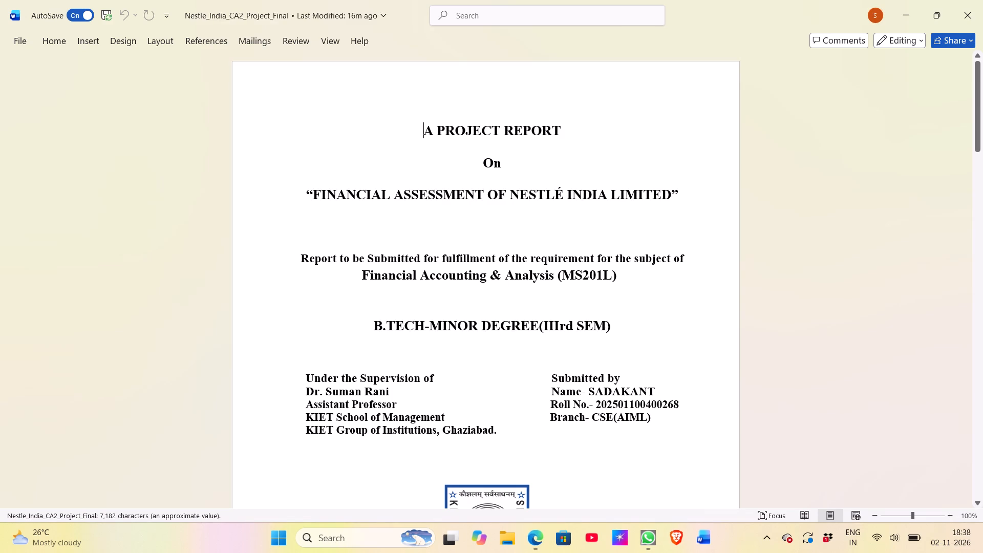
scroll(412, 218, down, 11)
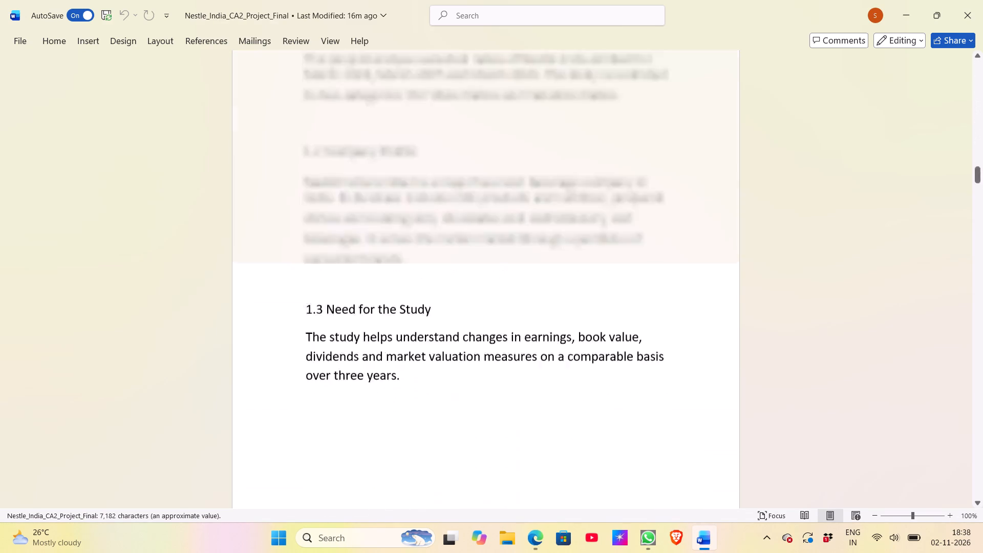
scroll(412, 218, down, 16)
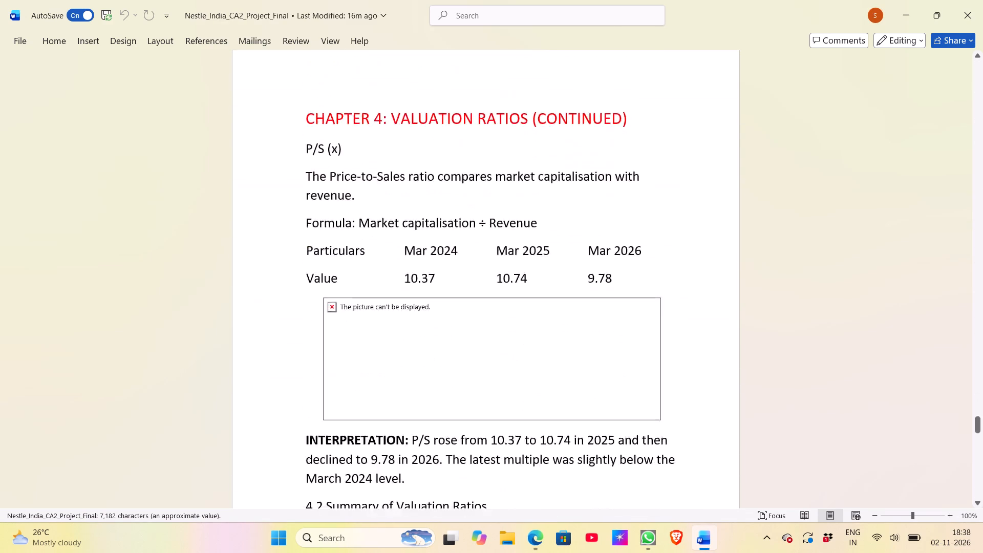
scroll(412, 218, down, 5)
scroll(412, 218, up, 20)
scroll(412, 218, up, 5)
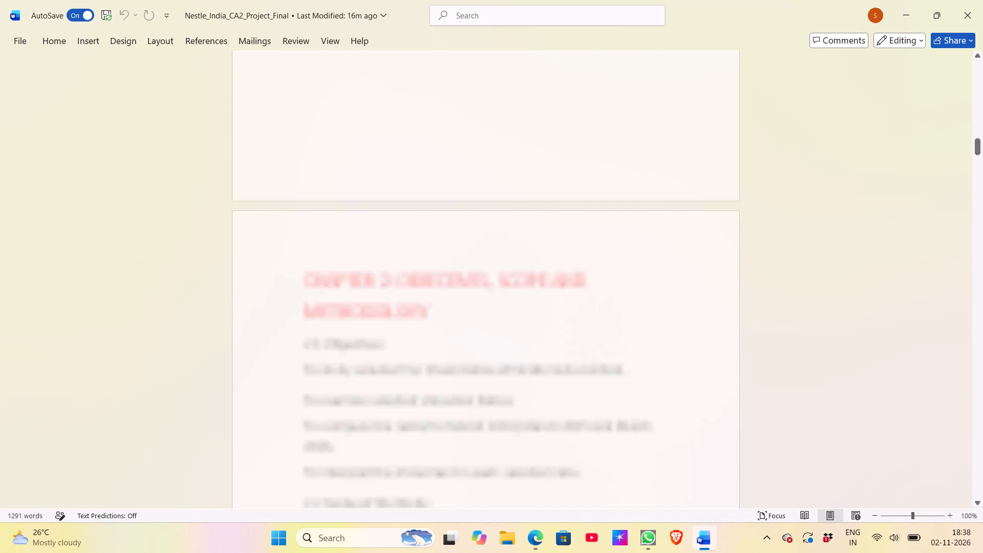
scroll(588, 270, down, 5)
scroll(588, 270, up, 11)
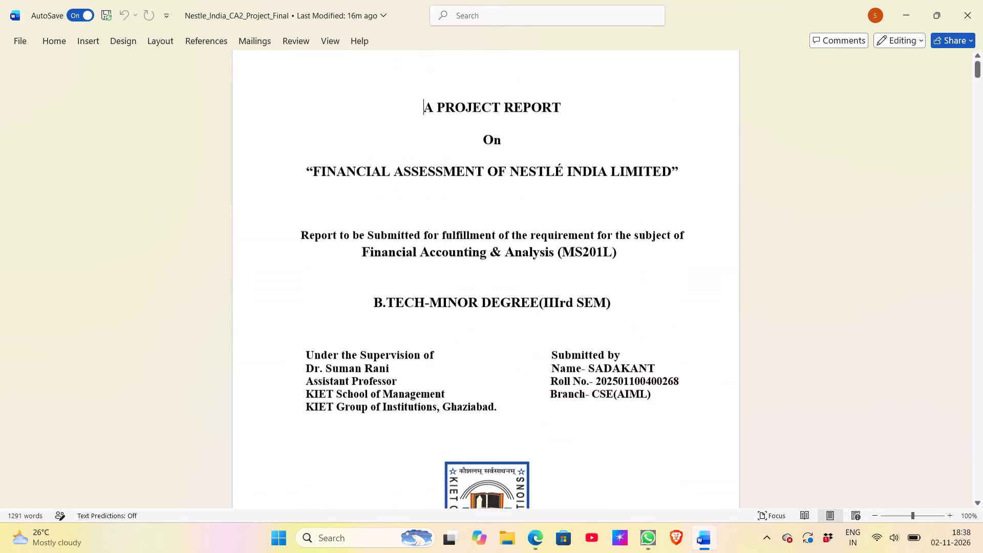
scroll(794, 169, up, 2)
click(970, 9)
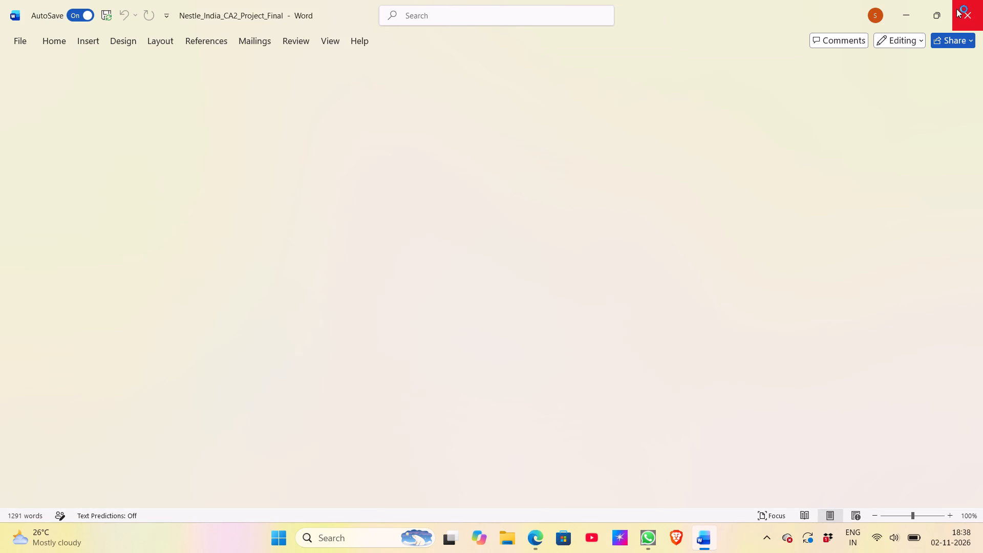
click(719, 399)
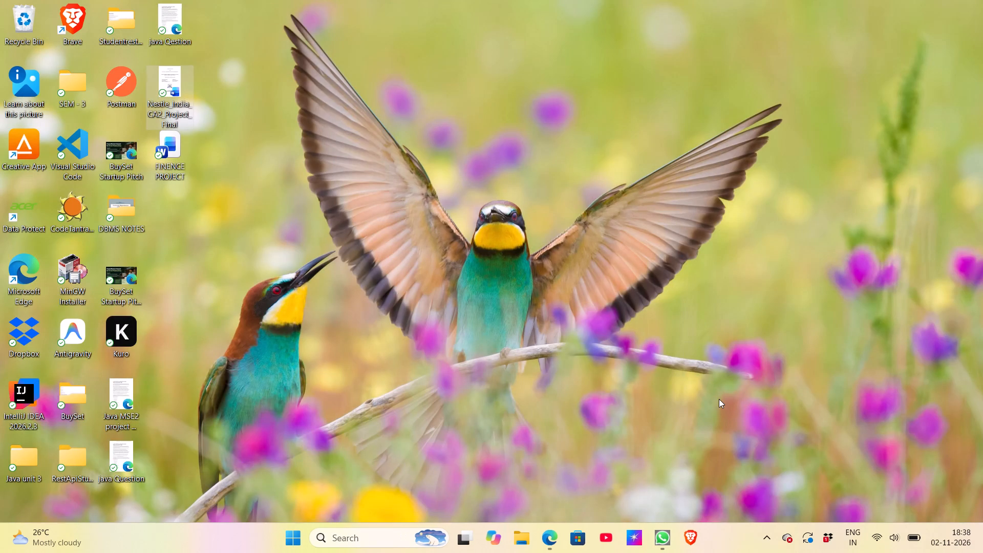